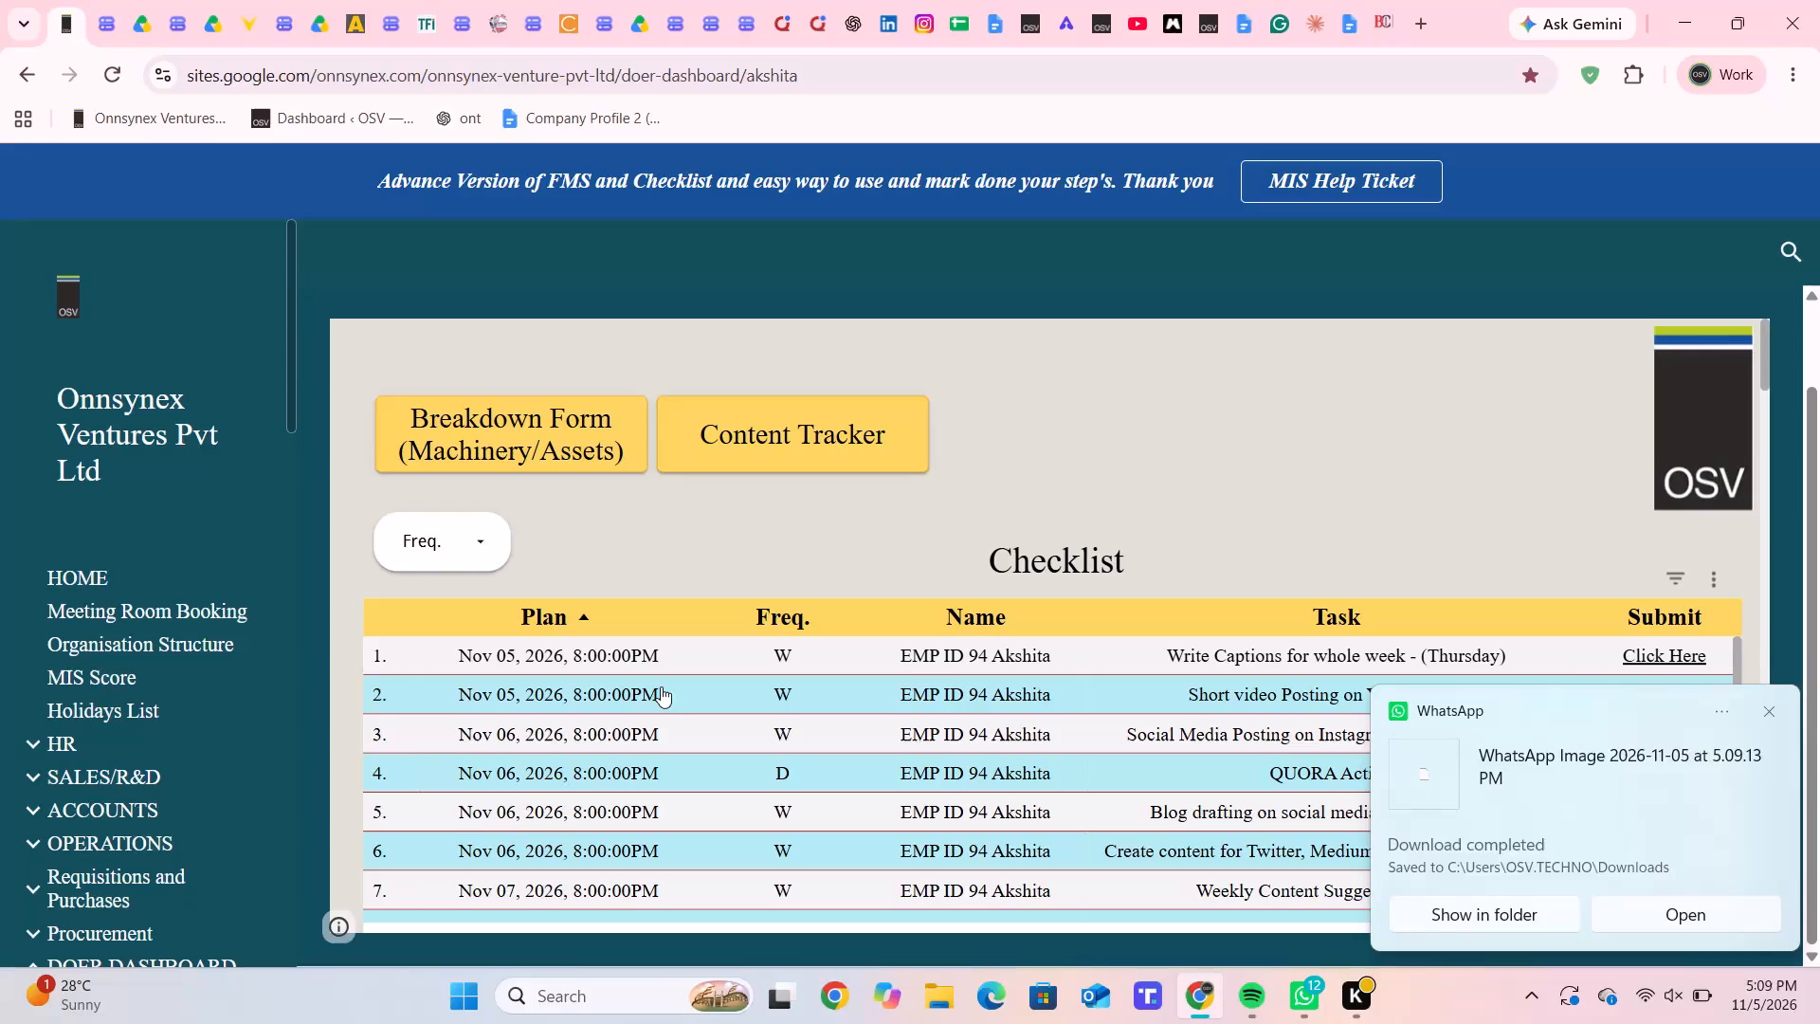
Open the submission form for the checklist task "Short video Posting on YouTube (Thu)".
left_click(937, 644)
left_click(964, 694)
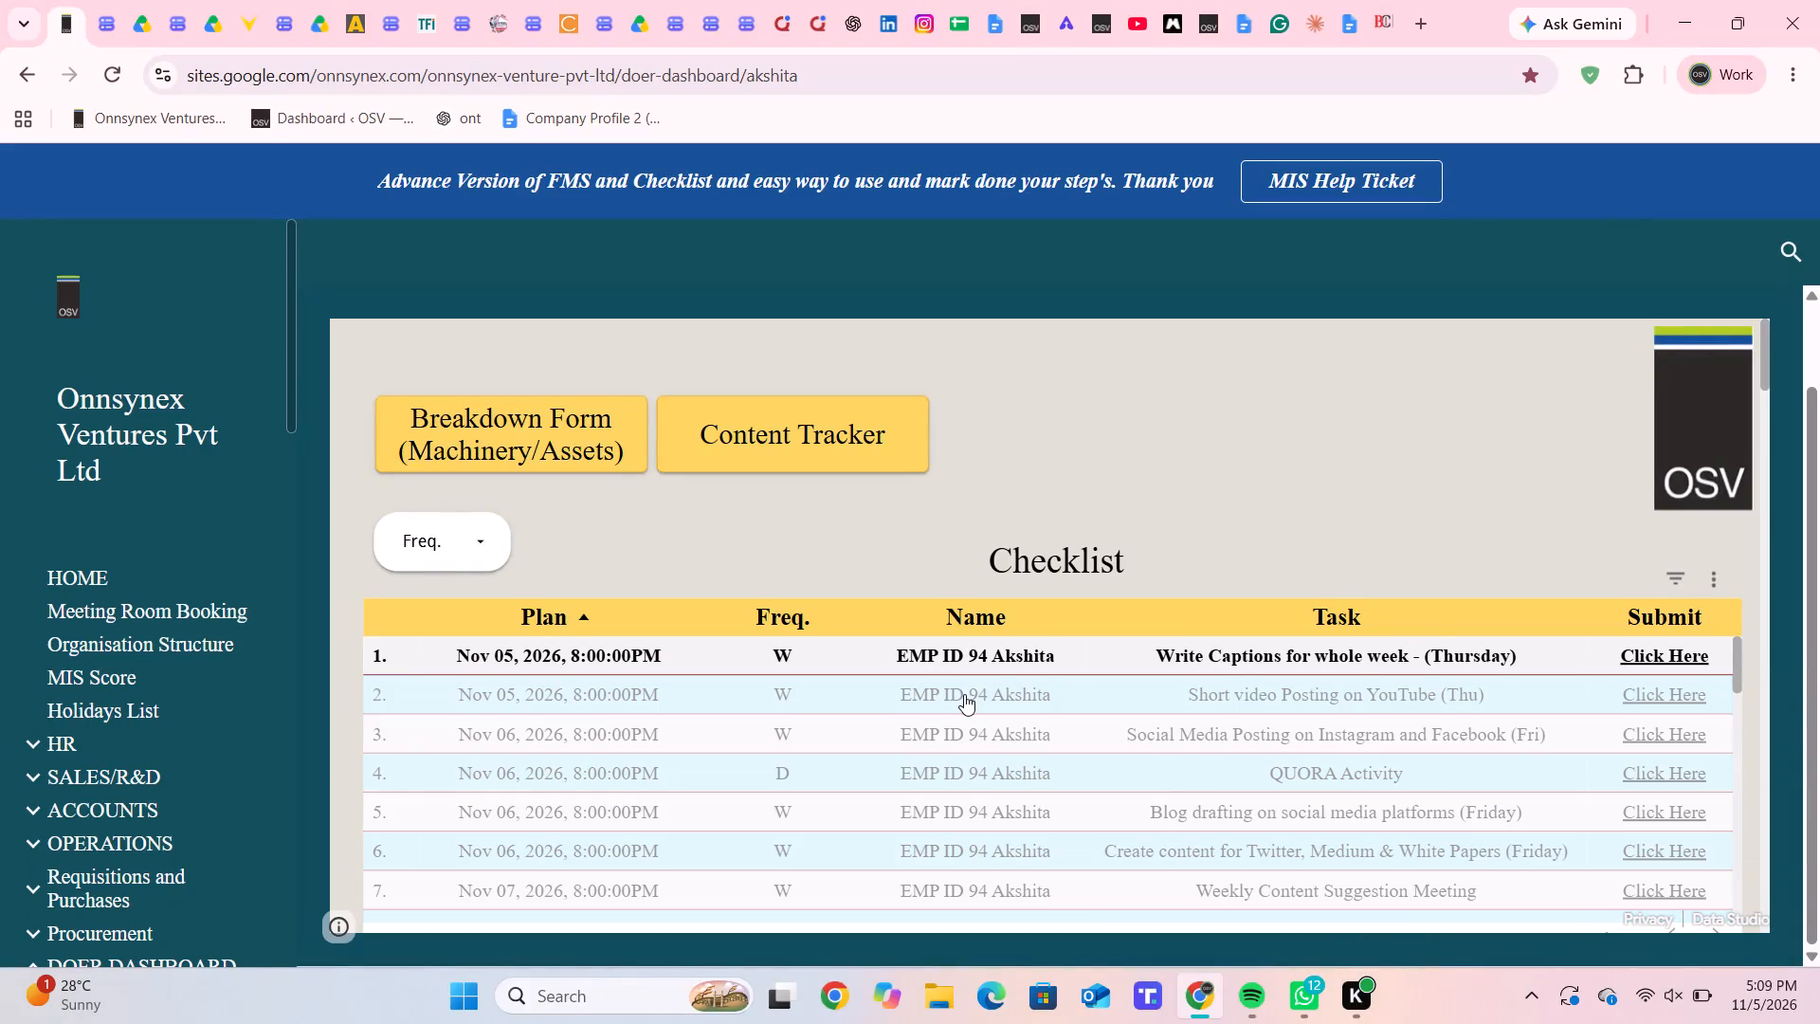
left_click(1683, 698)
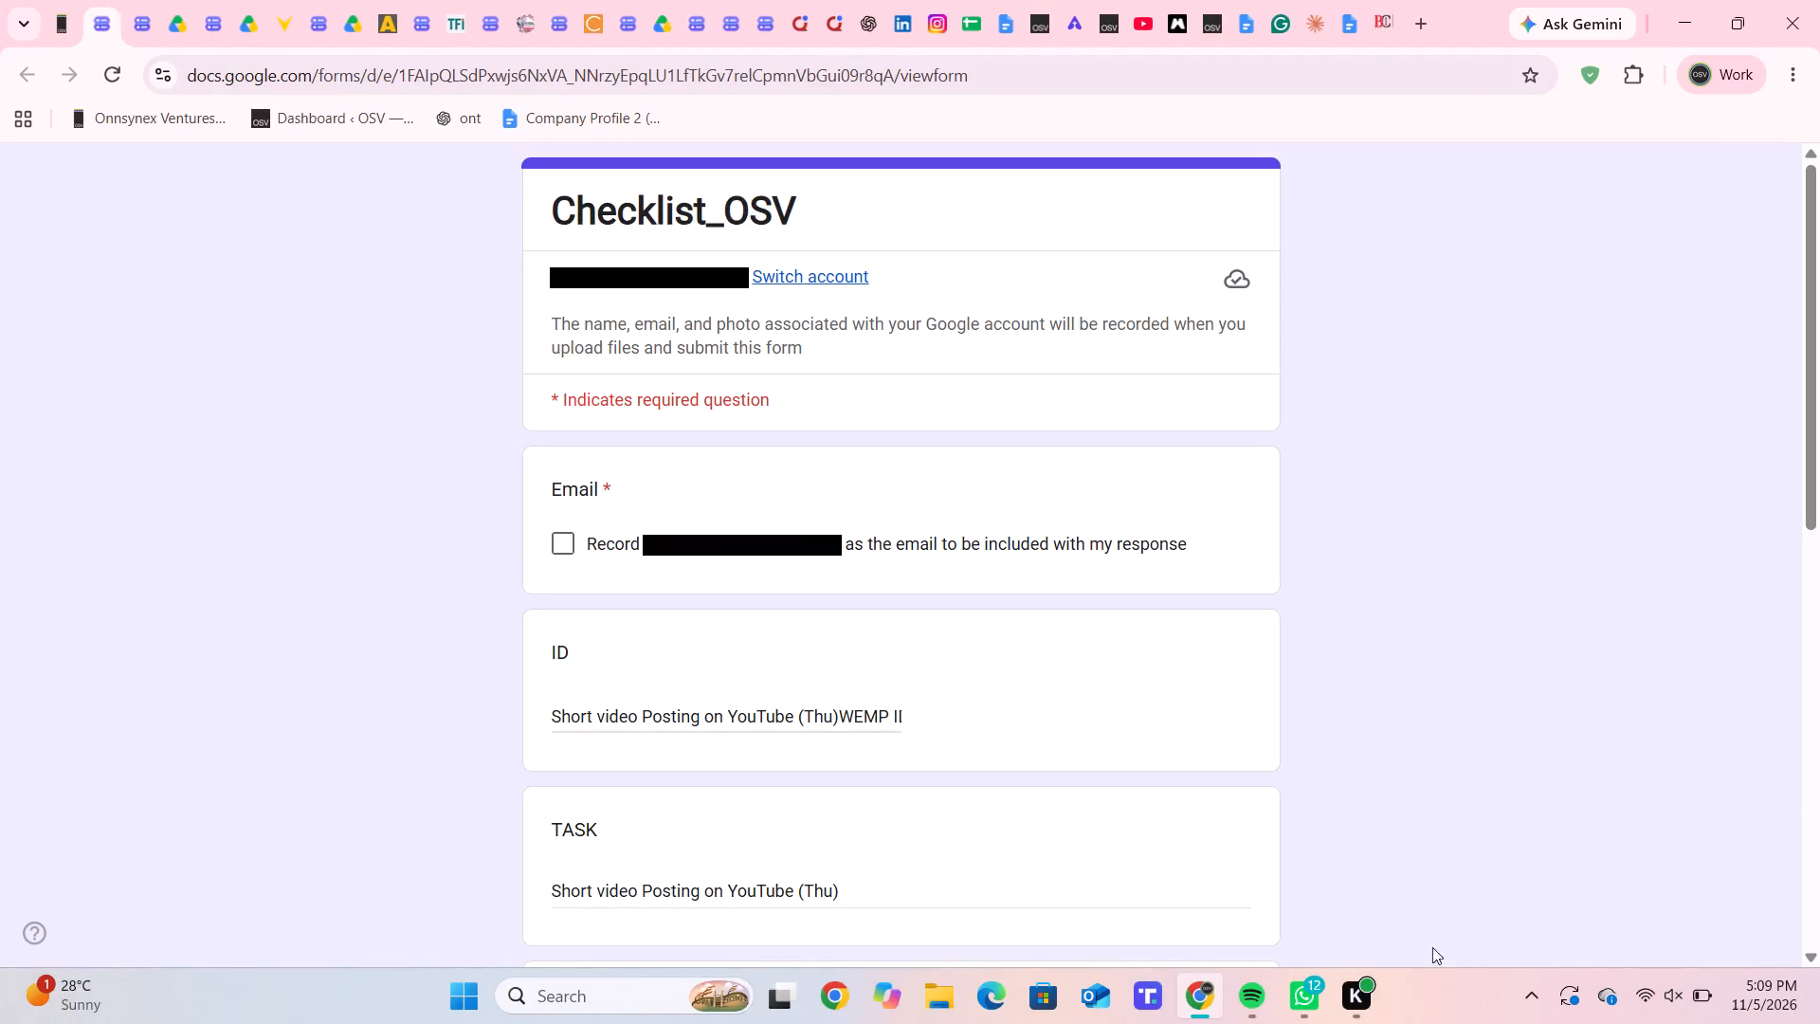
Agree to record the account's email with the Checklist_OSV form response.
left_click(574, 551)
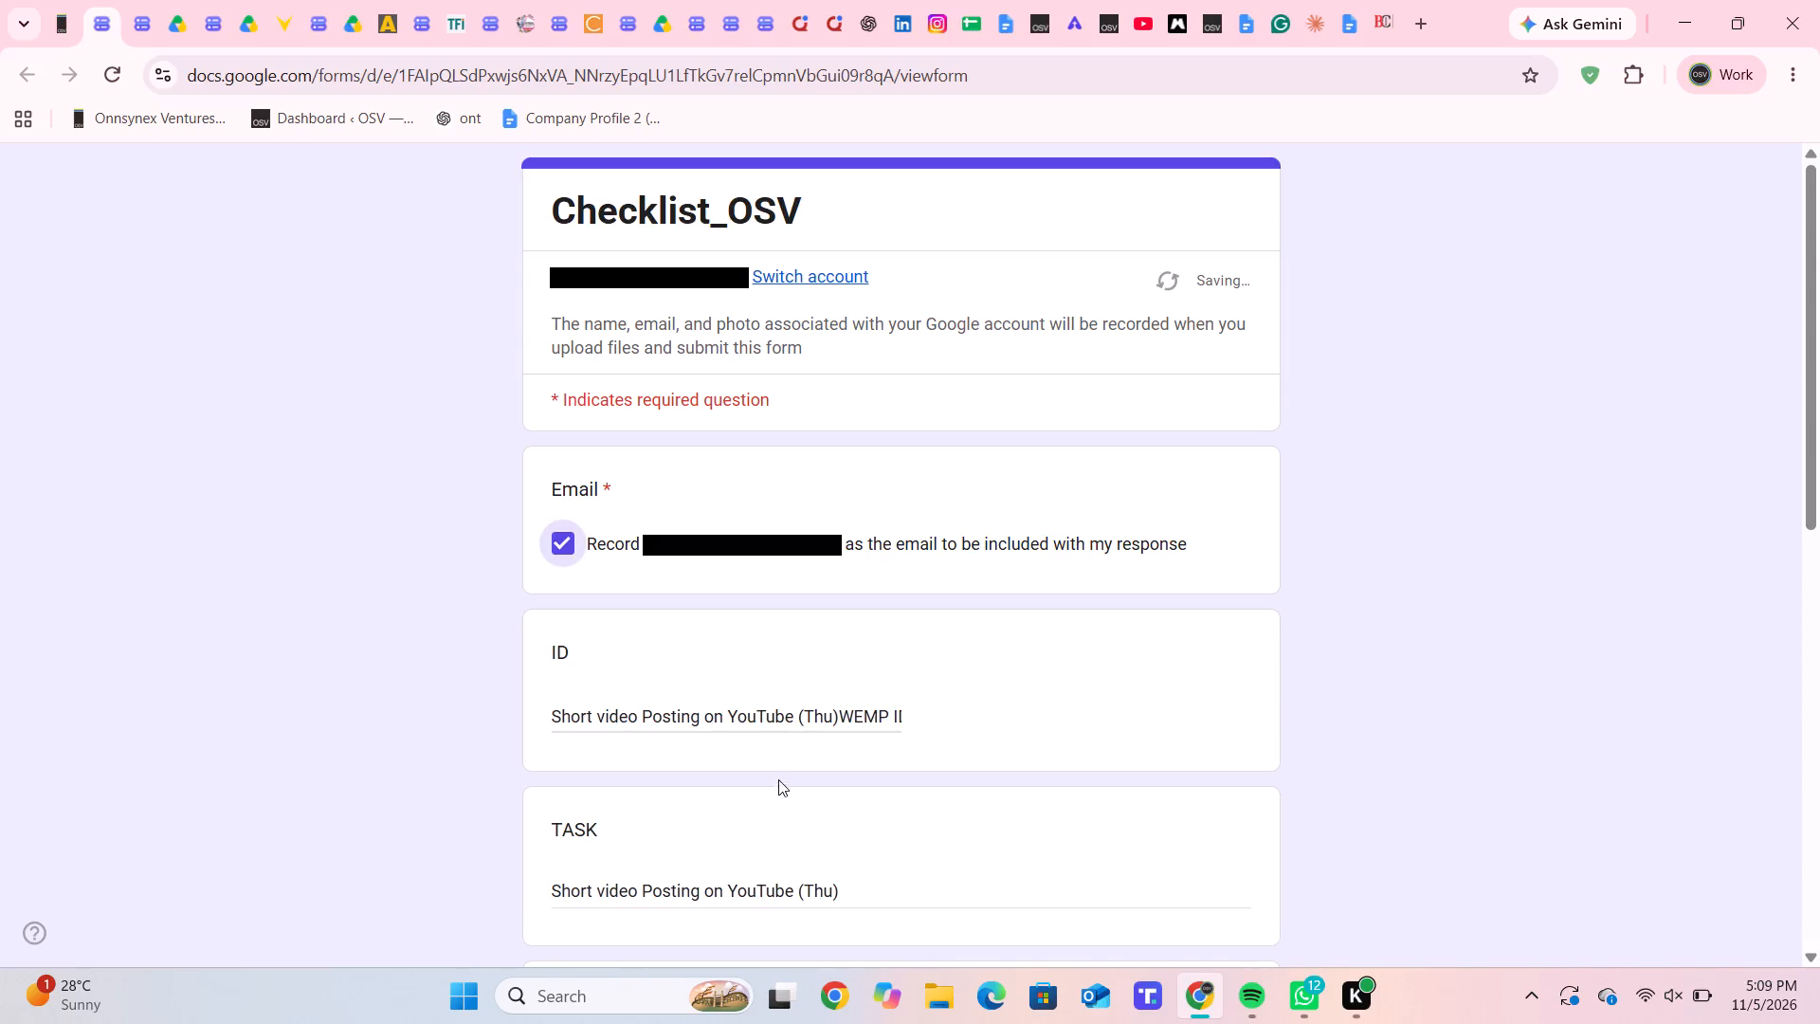
Start a file upload for the form and browse the Screenshots folder for the image to attach.
scroll(779, 783, "down", 2)
left_click(628, 865)
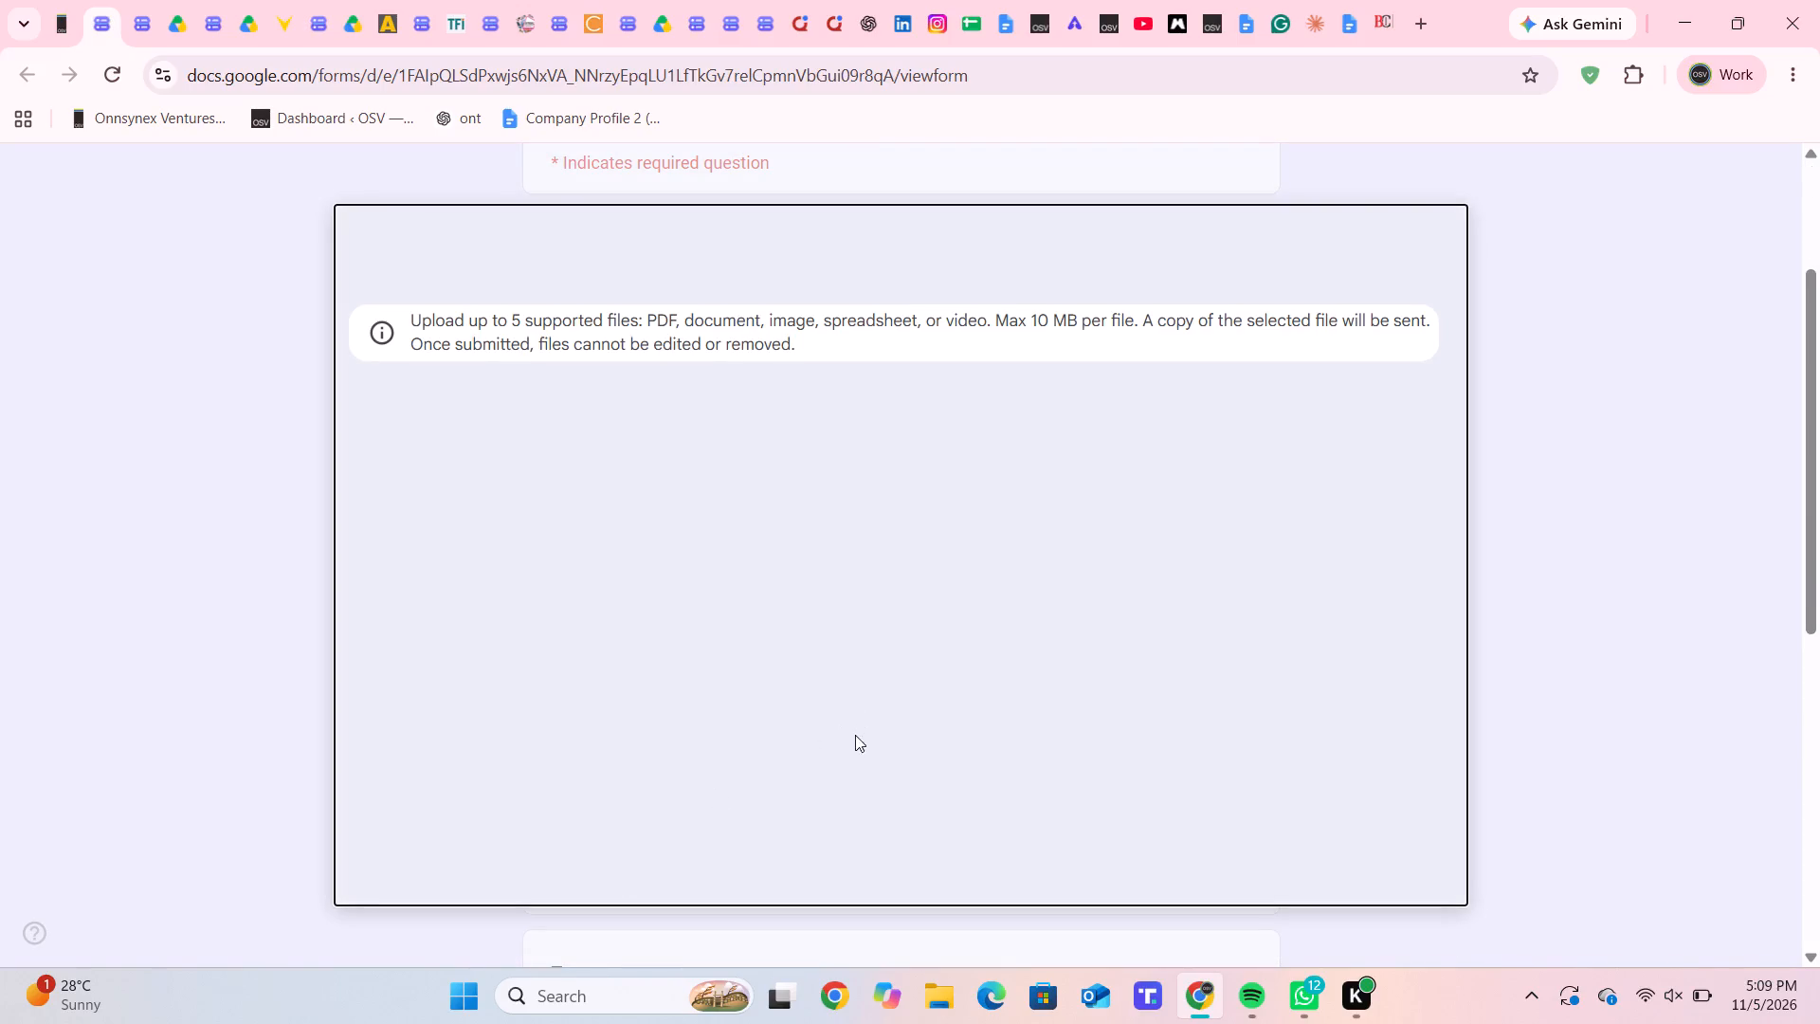
left_click(875, 753)
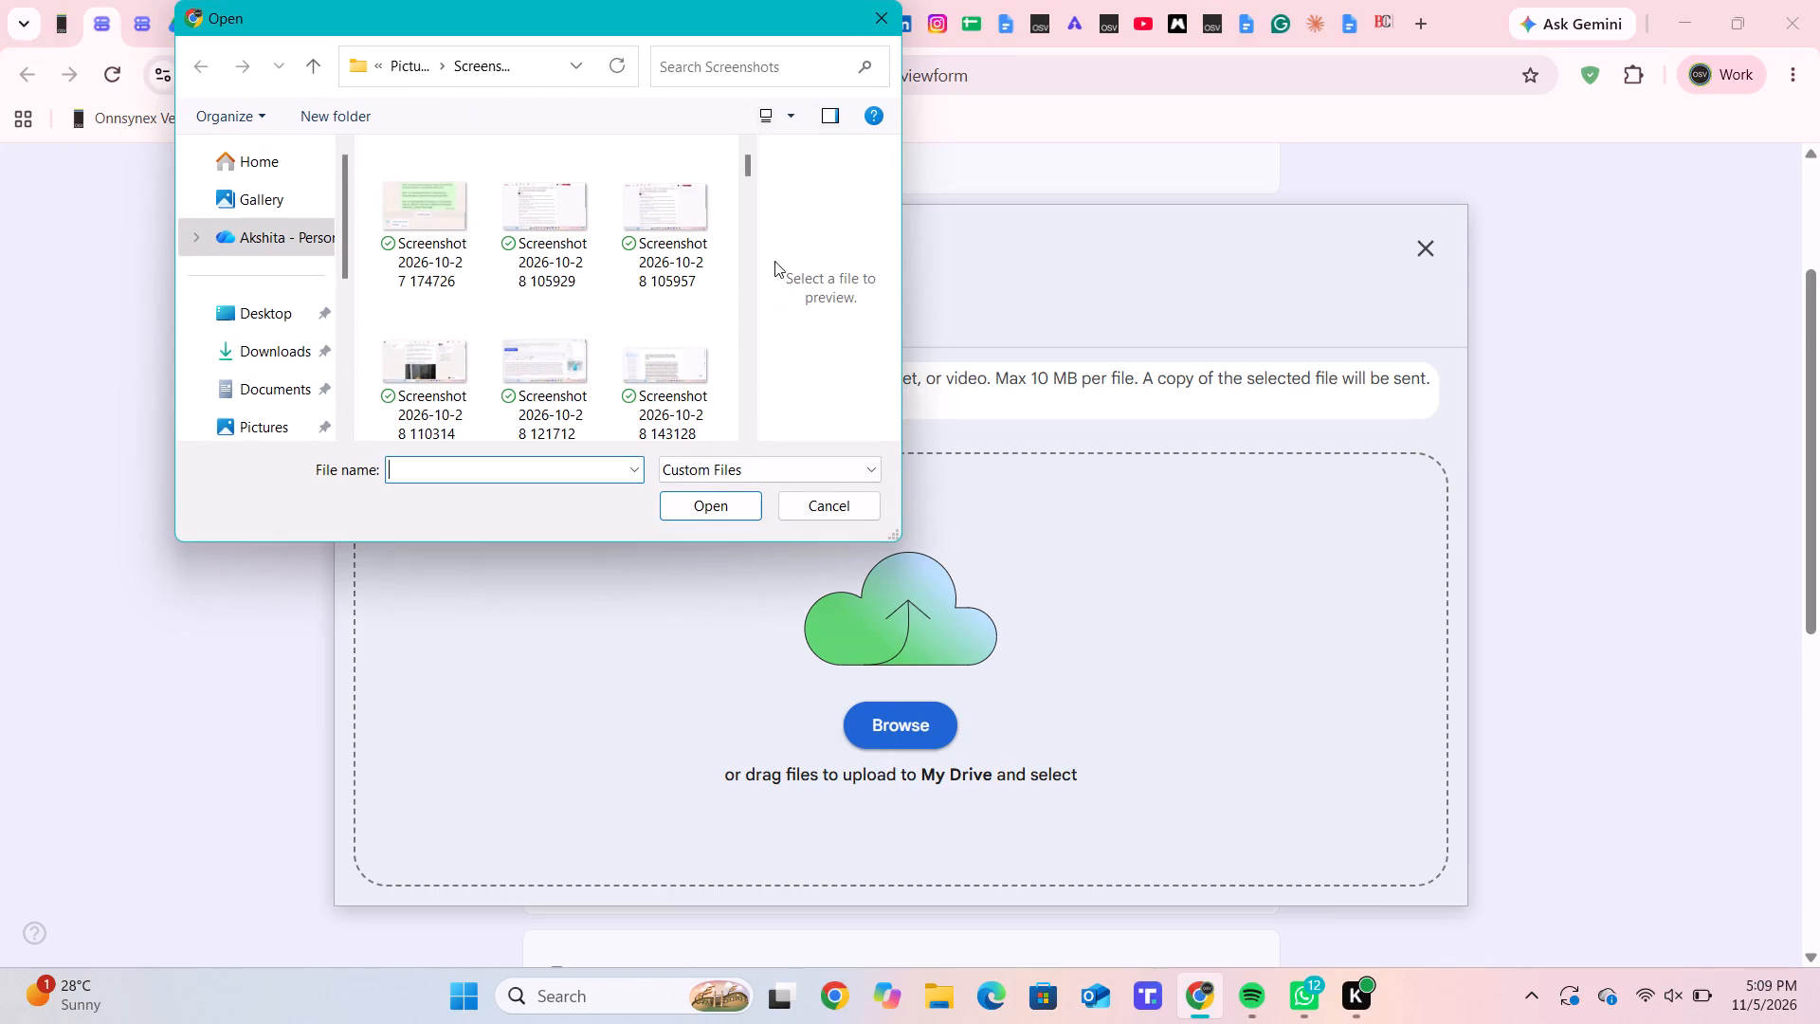
left_click_drag(750, 160, 731, 448)
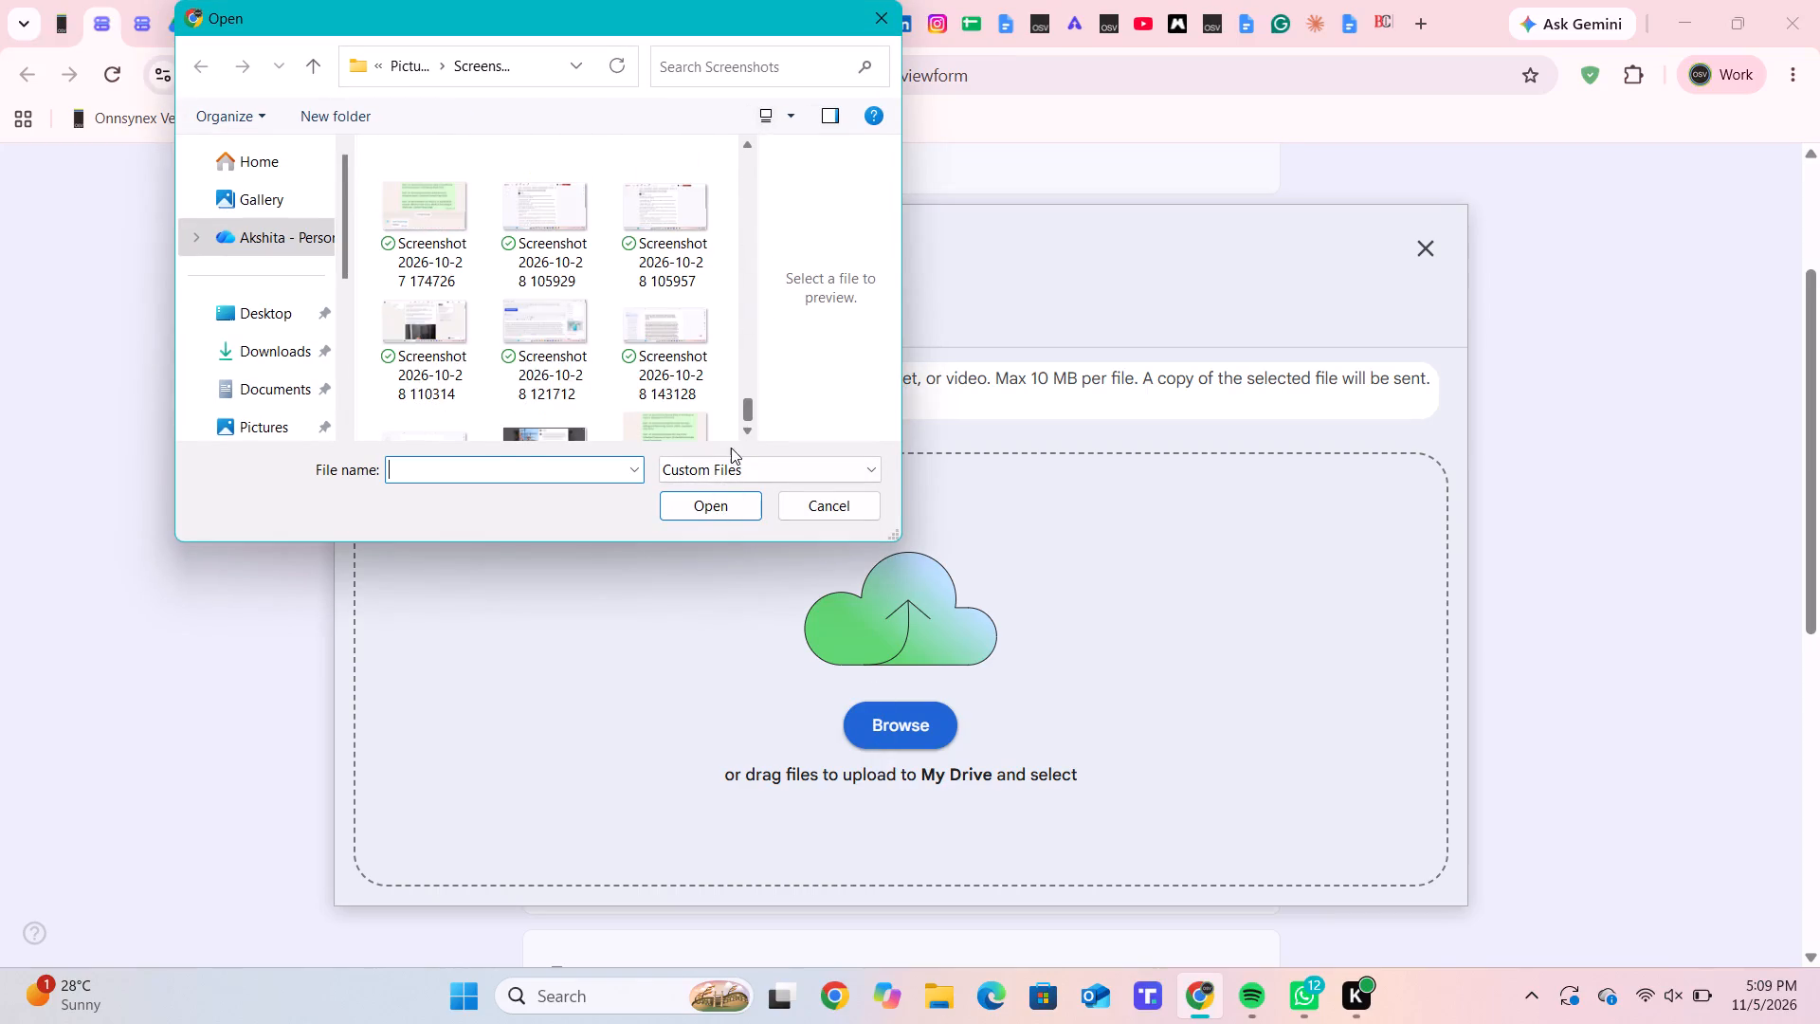
Attach the image "Screenshot 2026-11-05 170656.png" from the Screenshots folder to the form's Attachments question.
left_click_drag(731, 448, 736, 428)
double_click(509, 359)
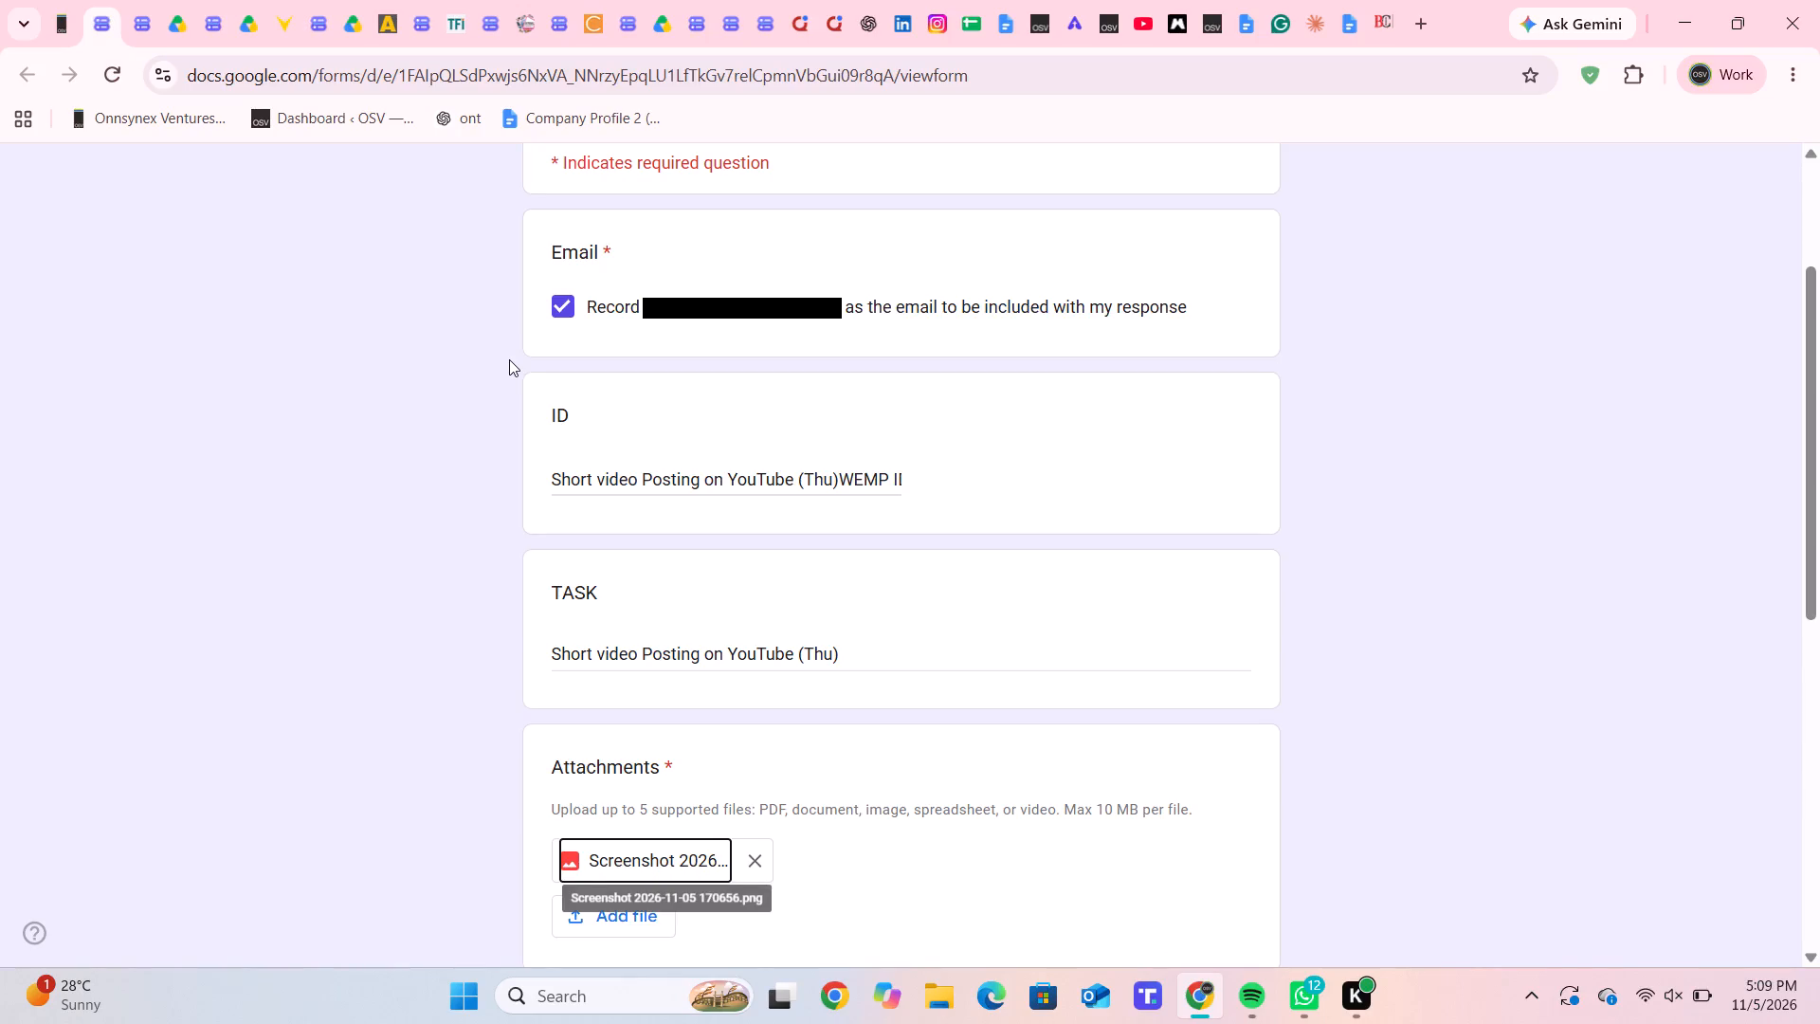
Submit the Checklist_OSV form response for "Short video Posting on YouTube (Thu)", leaving the Target answer blank.
scroll(714, 774, "down", 3)
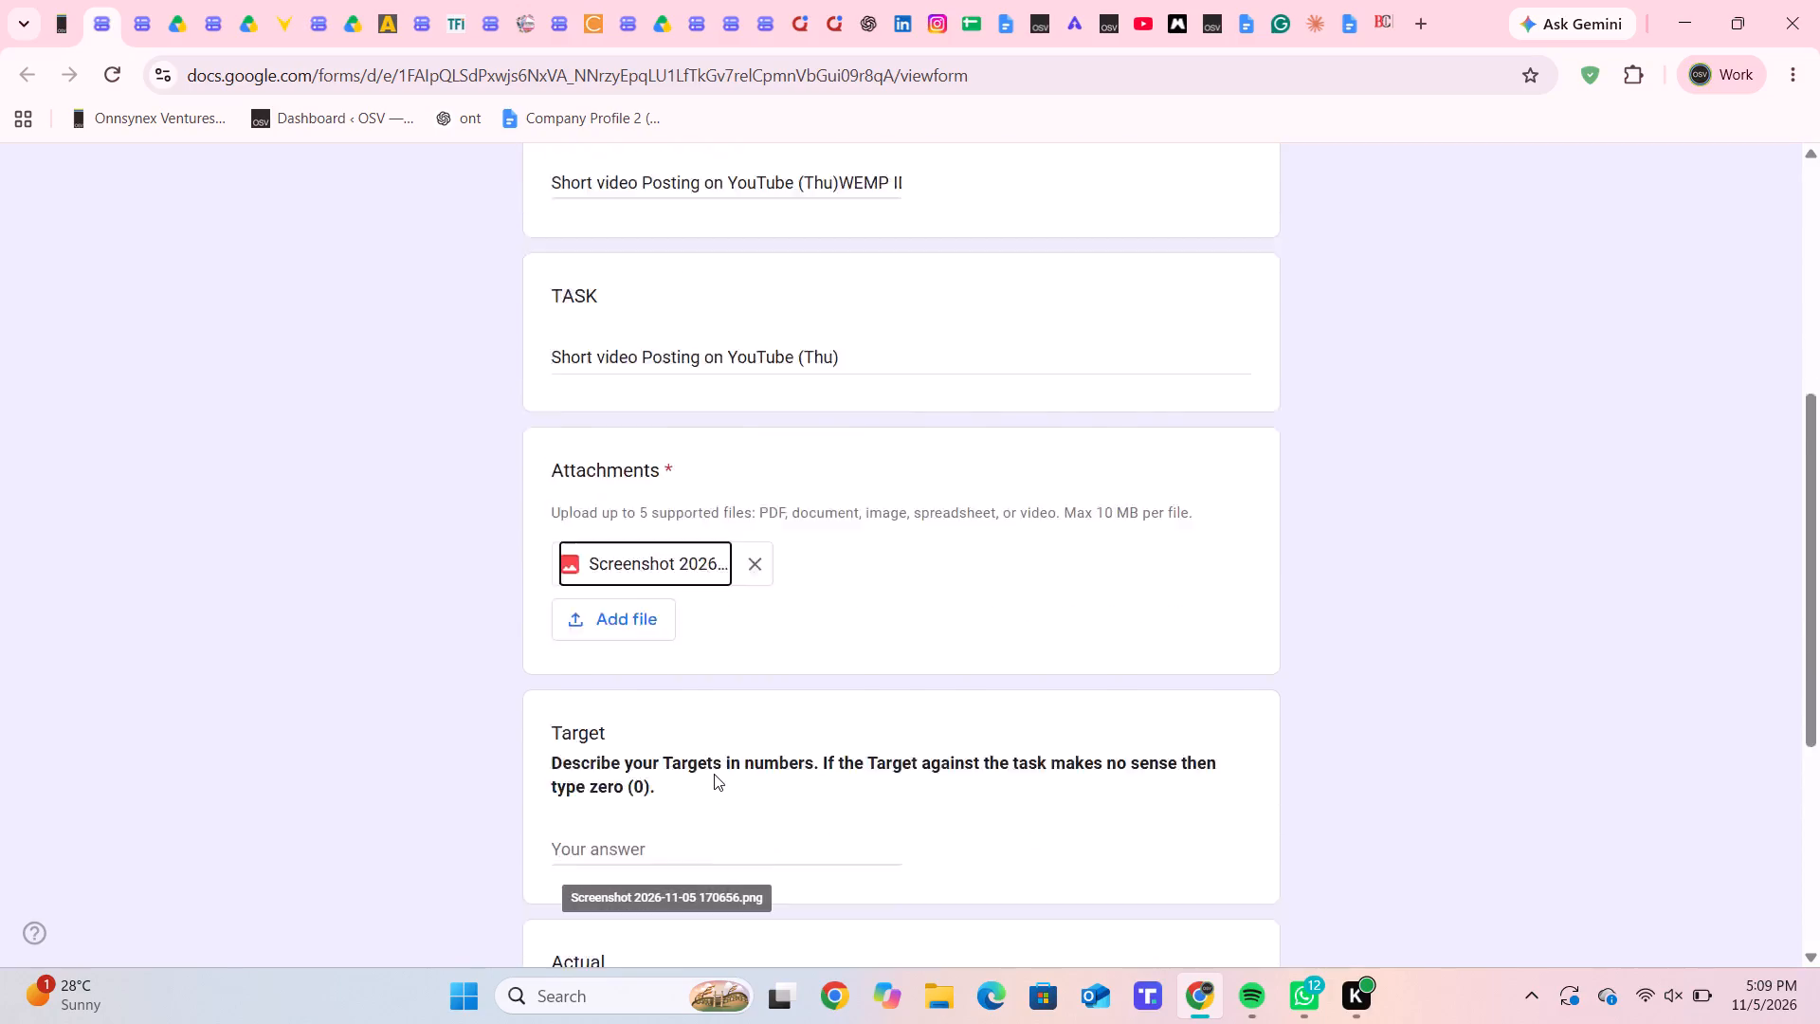
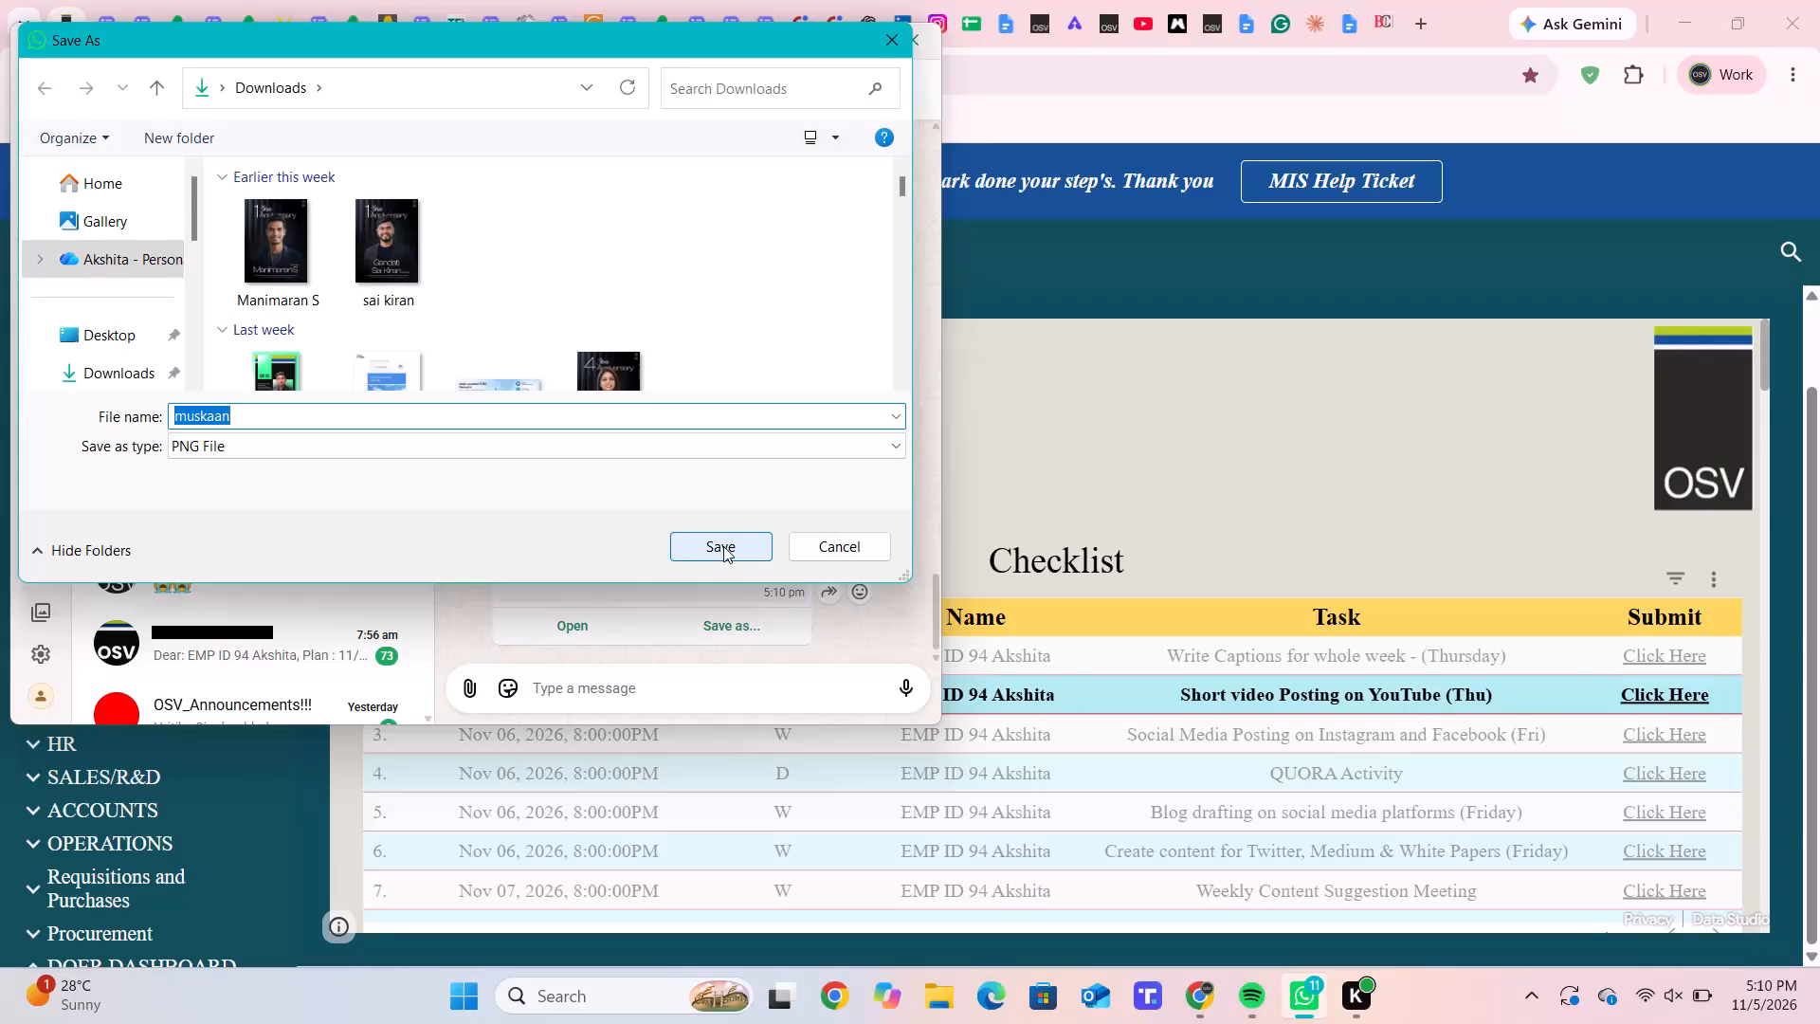
Save the image received in the WhatsApp chat to the Downloads folder as the PNG file "muskaan".
left_click(719, 554)
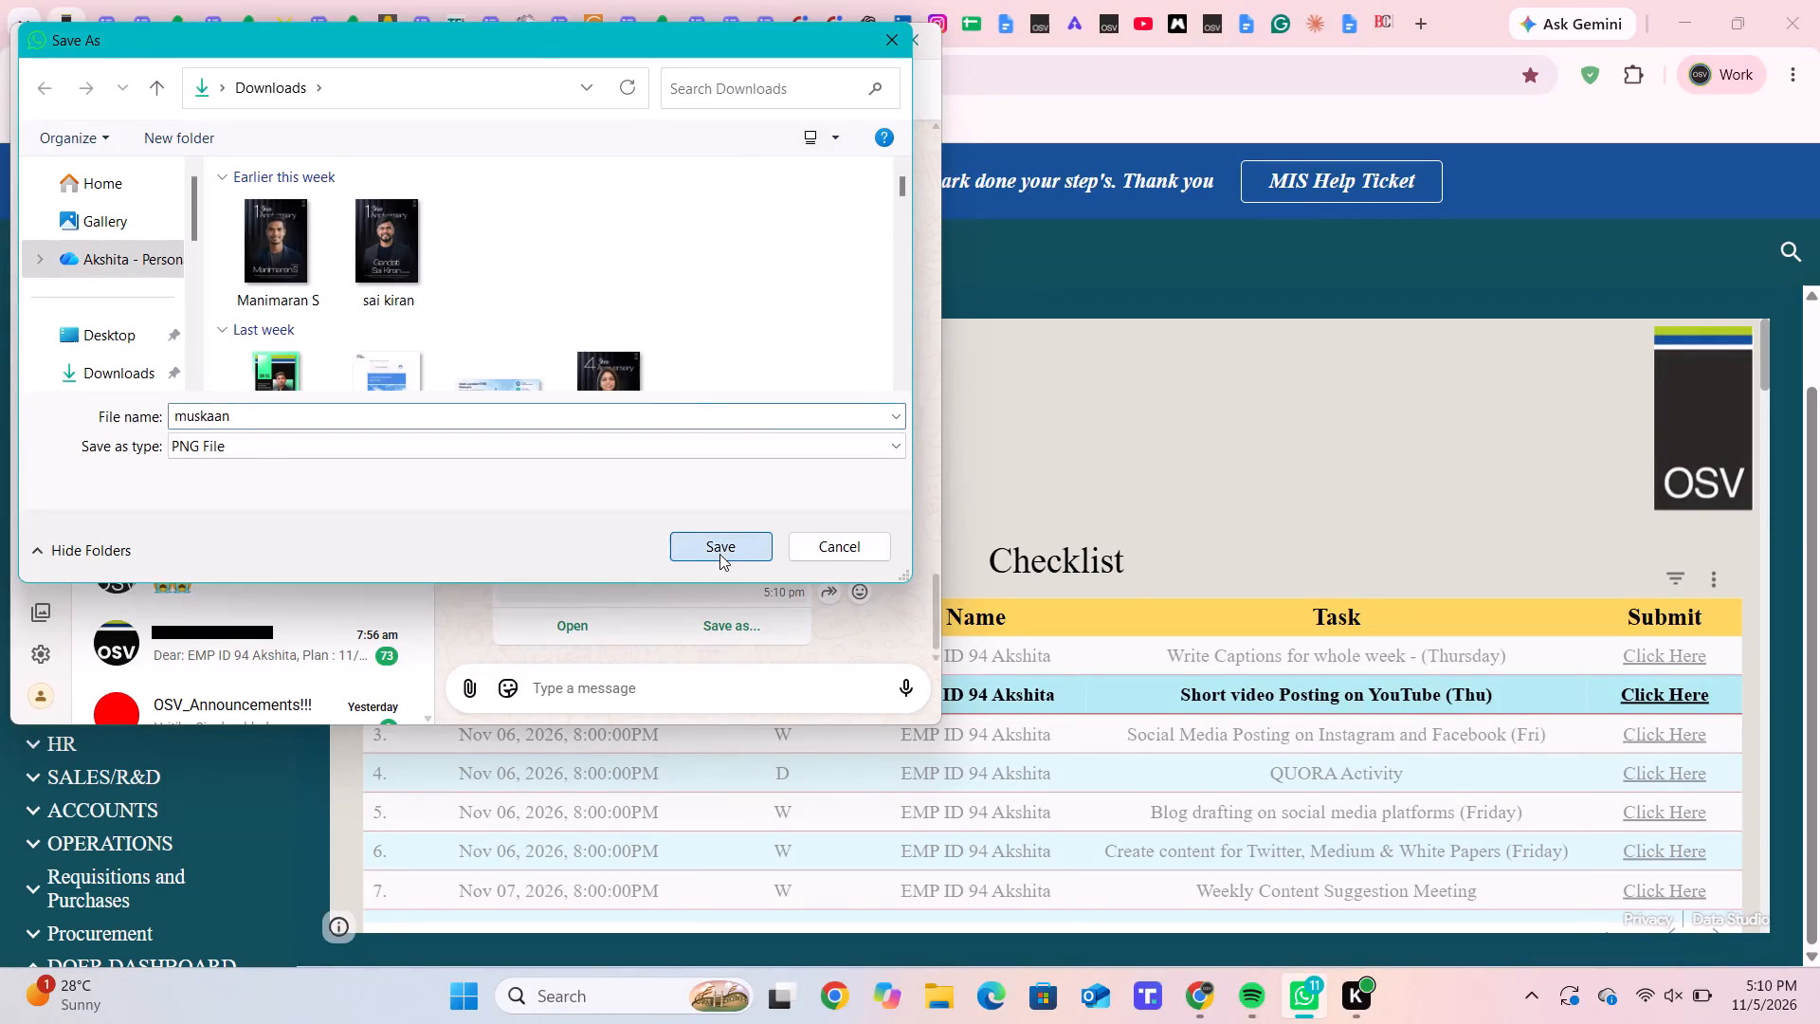
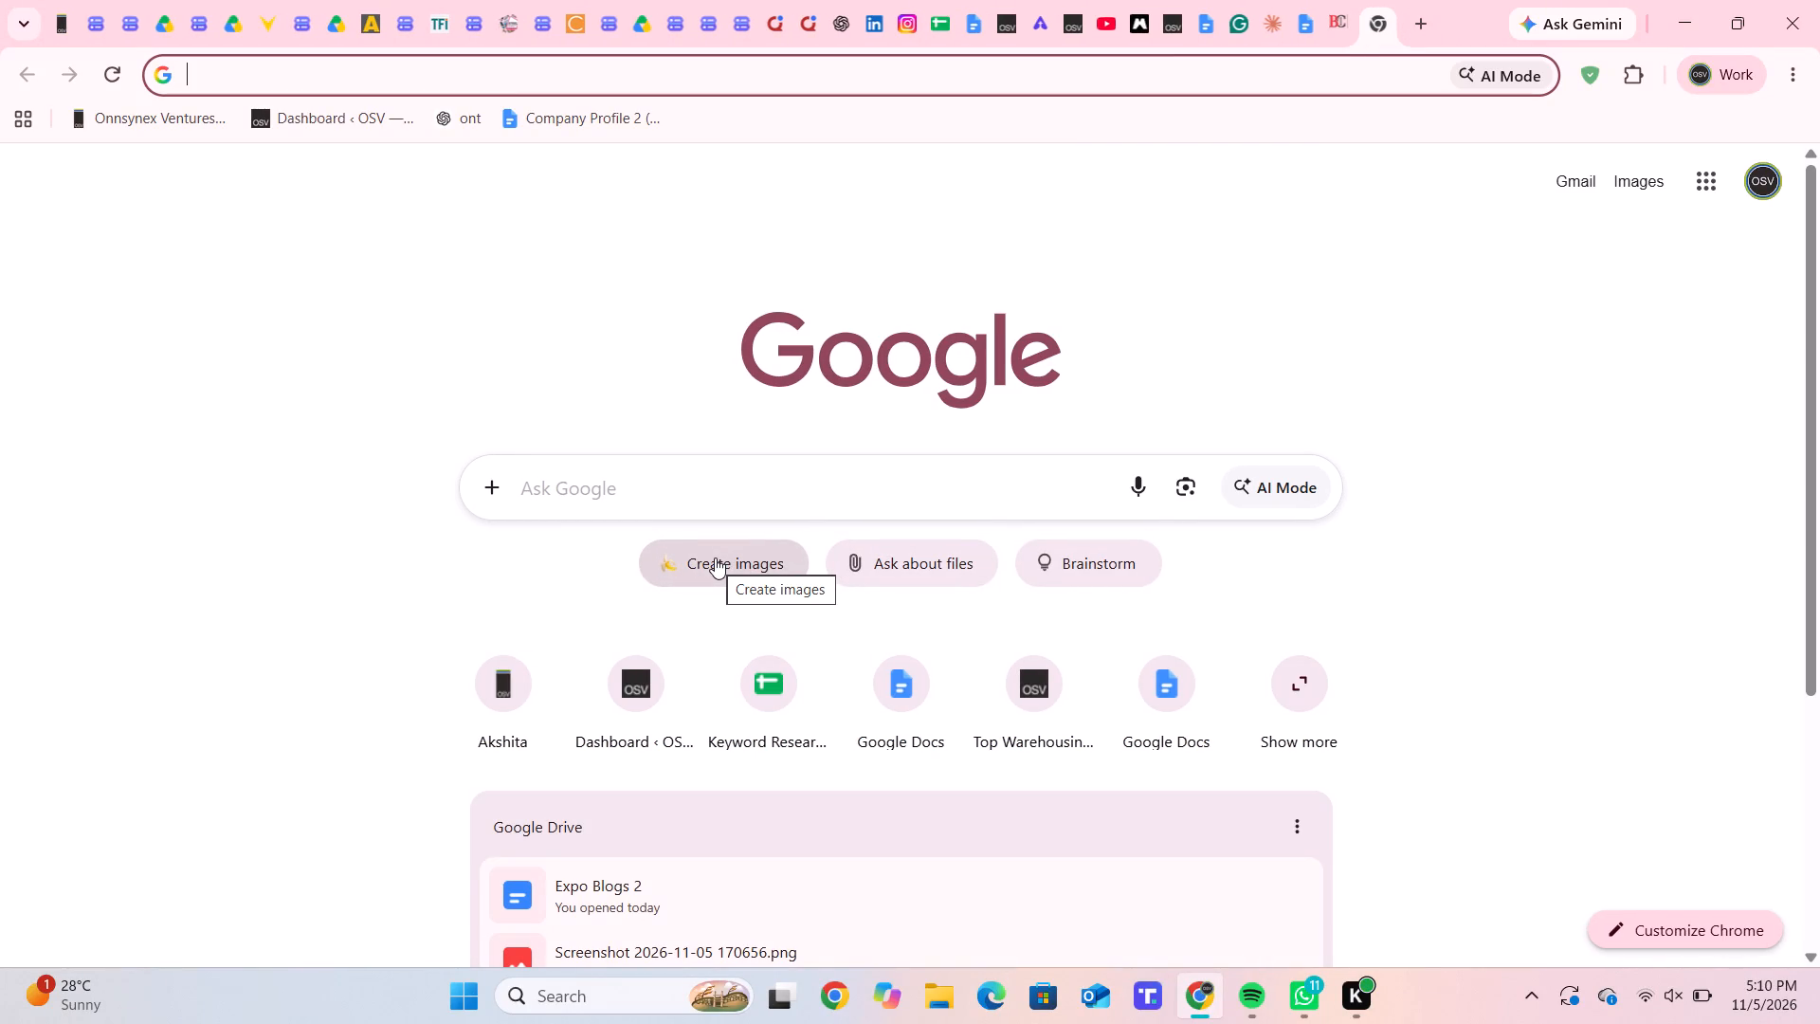
left_click(690, 501)
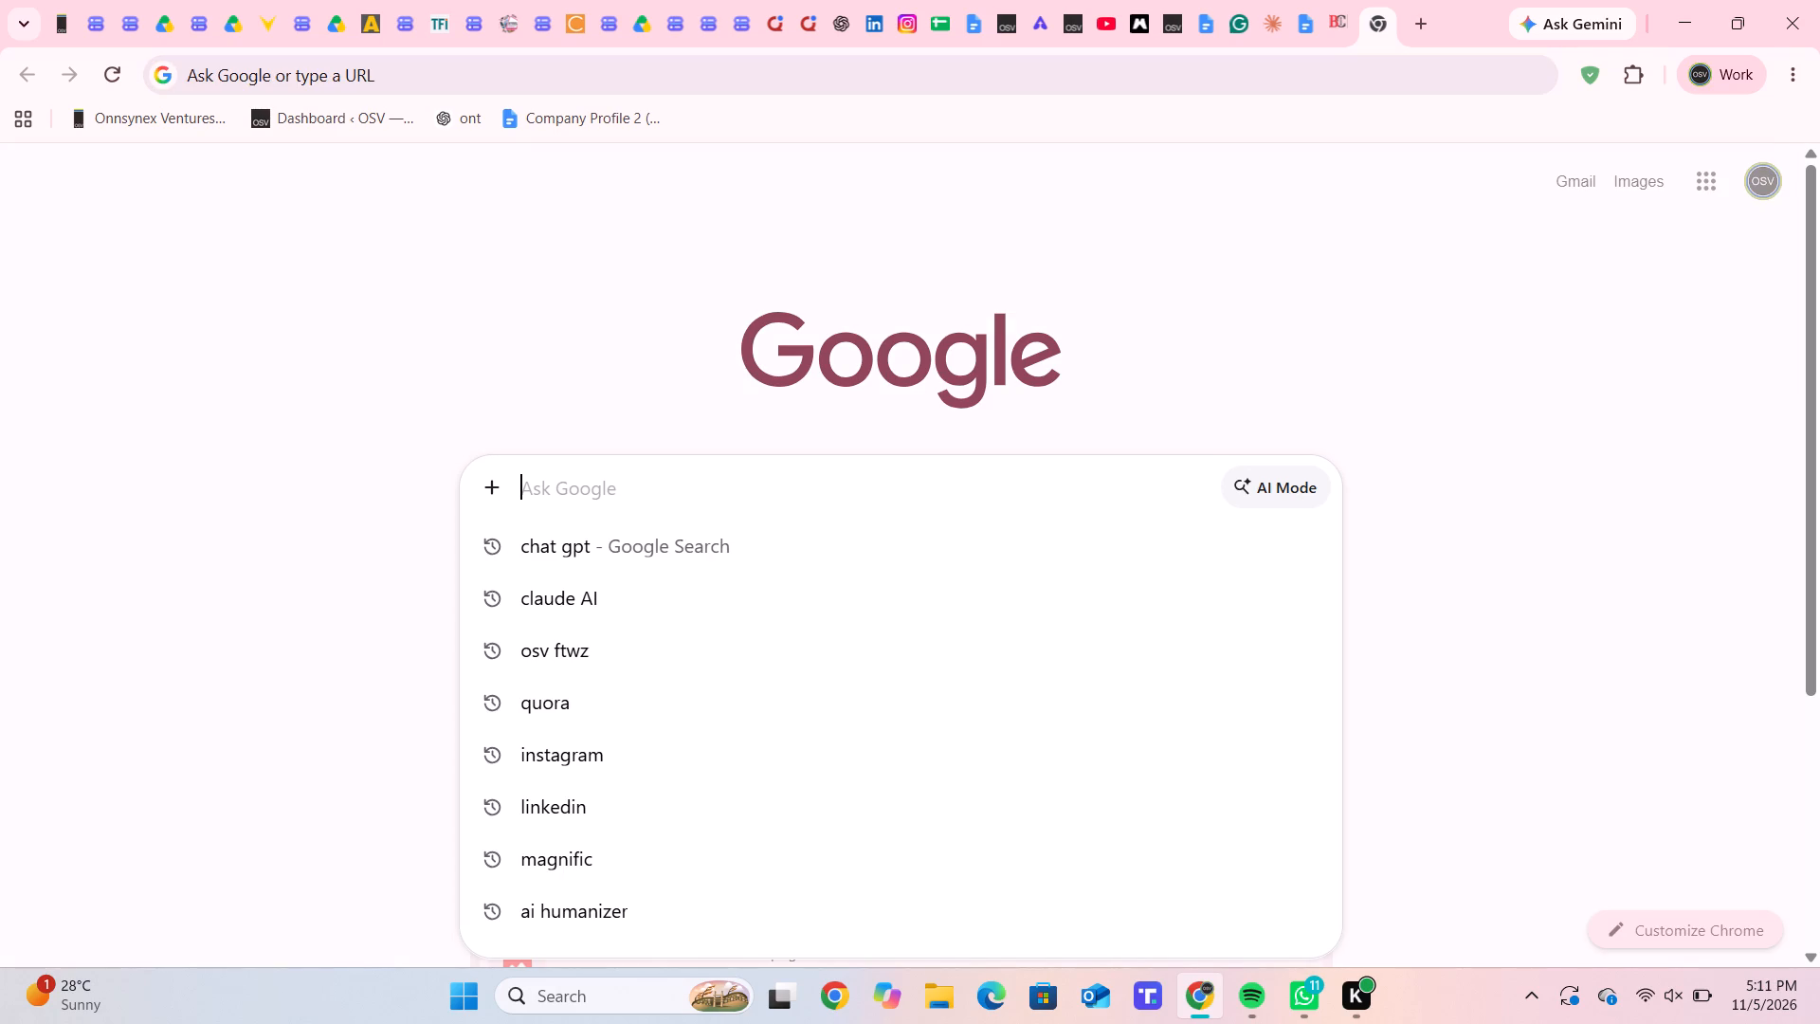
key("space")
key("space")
key("BackSpace")
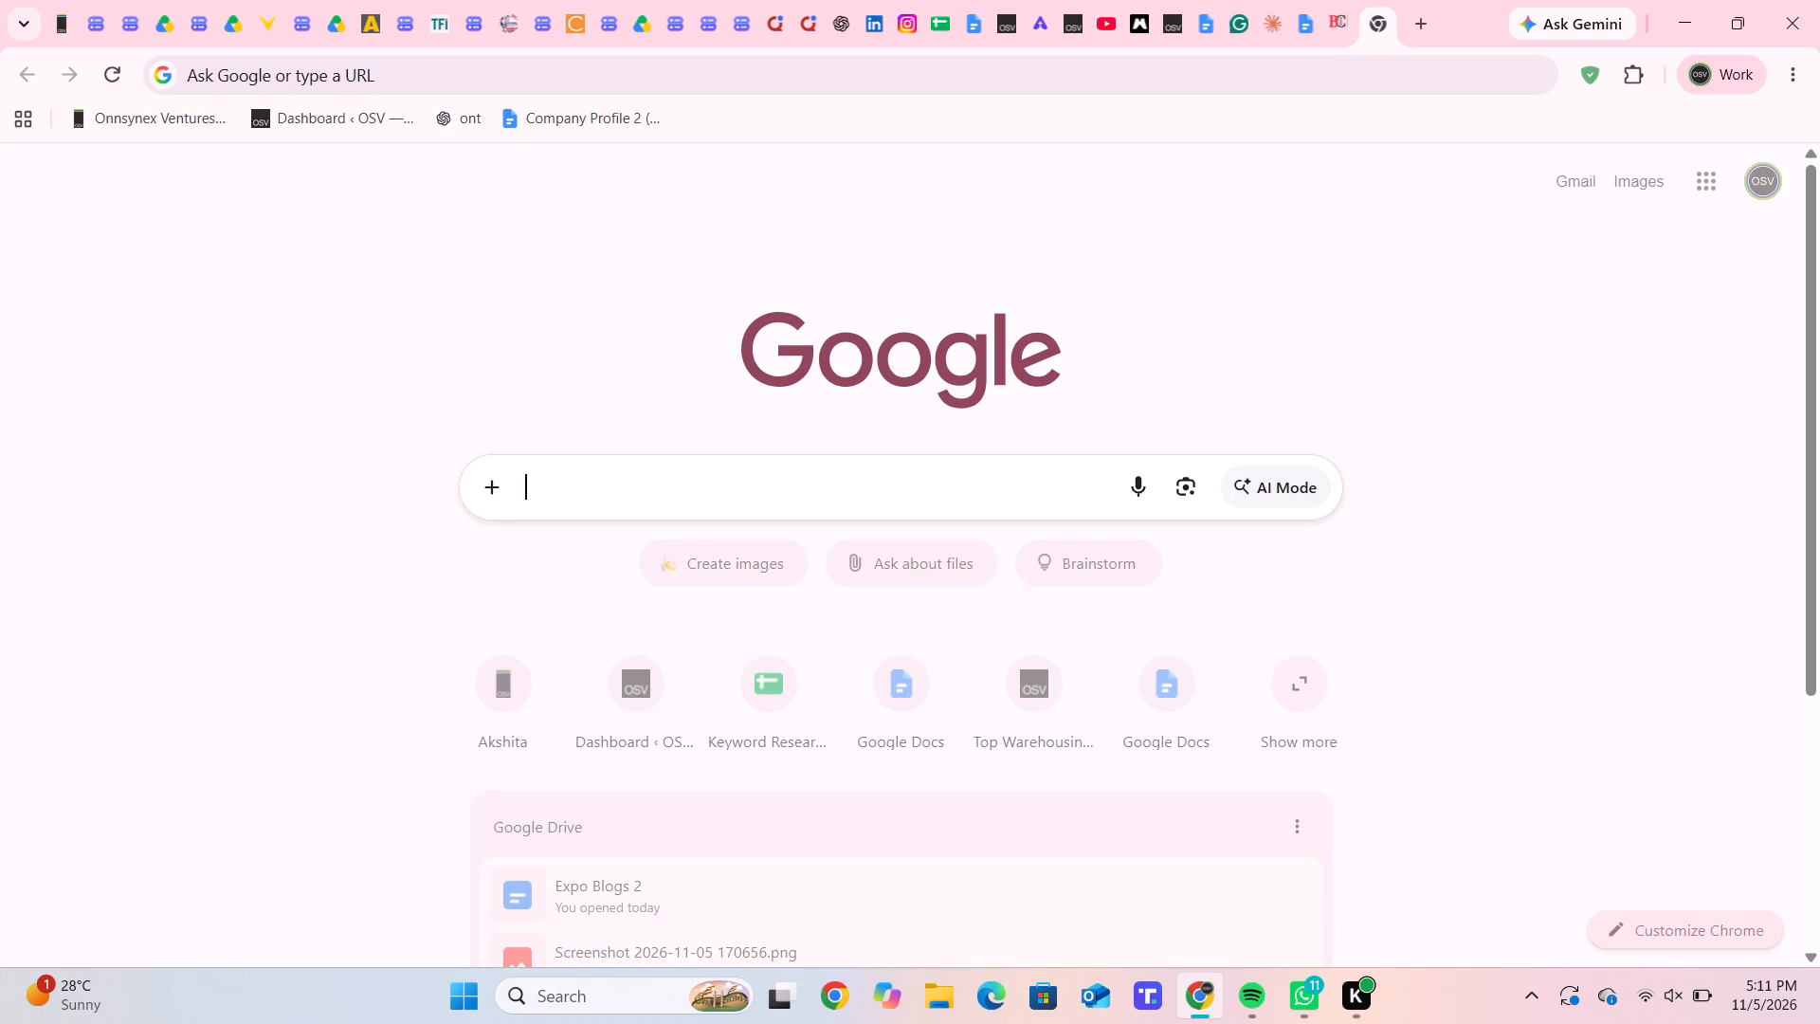
key("BackSpace")
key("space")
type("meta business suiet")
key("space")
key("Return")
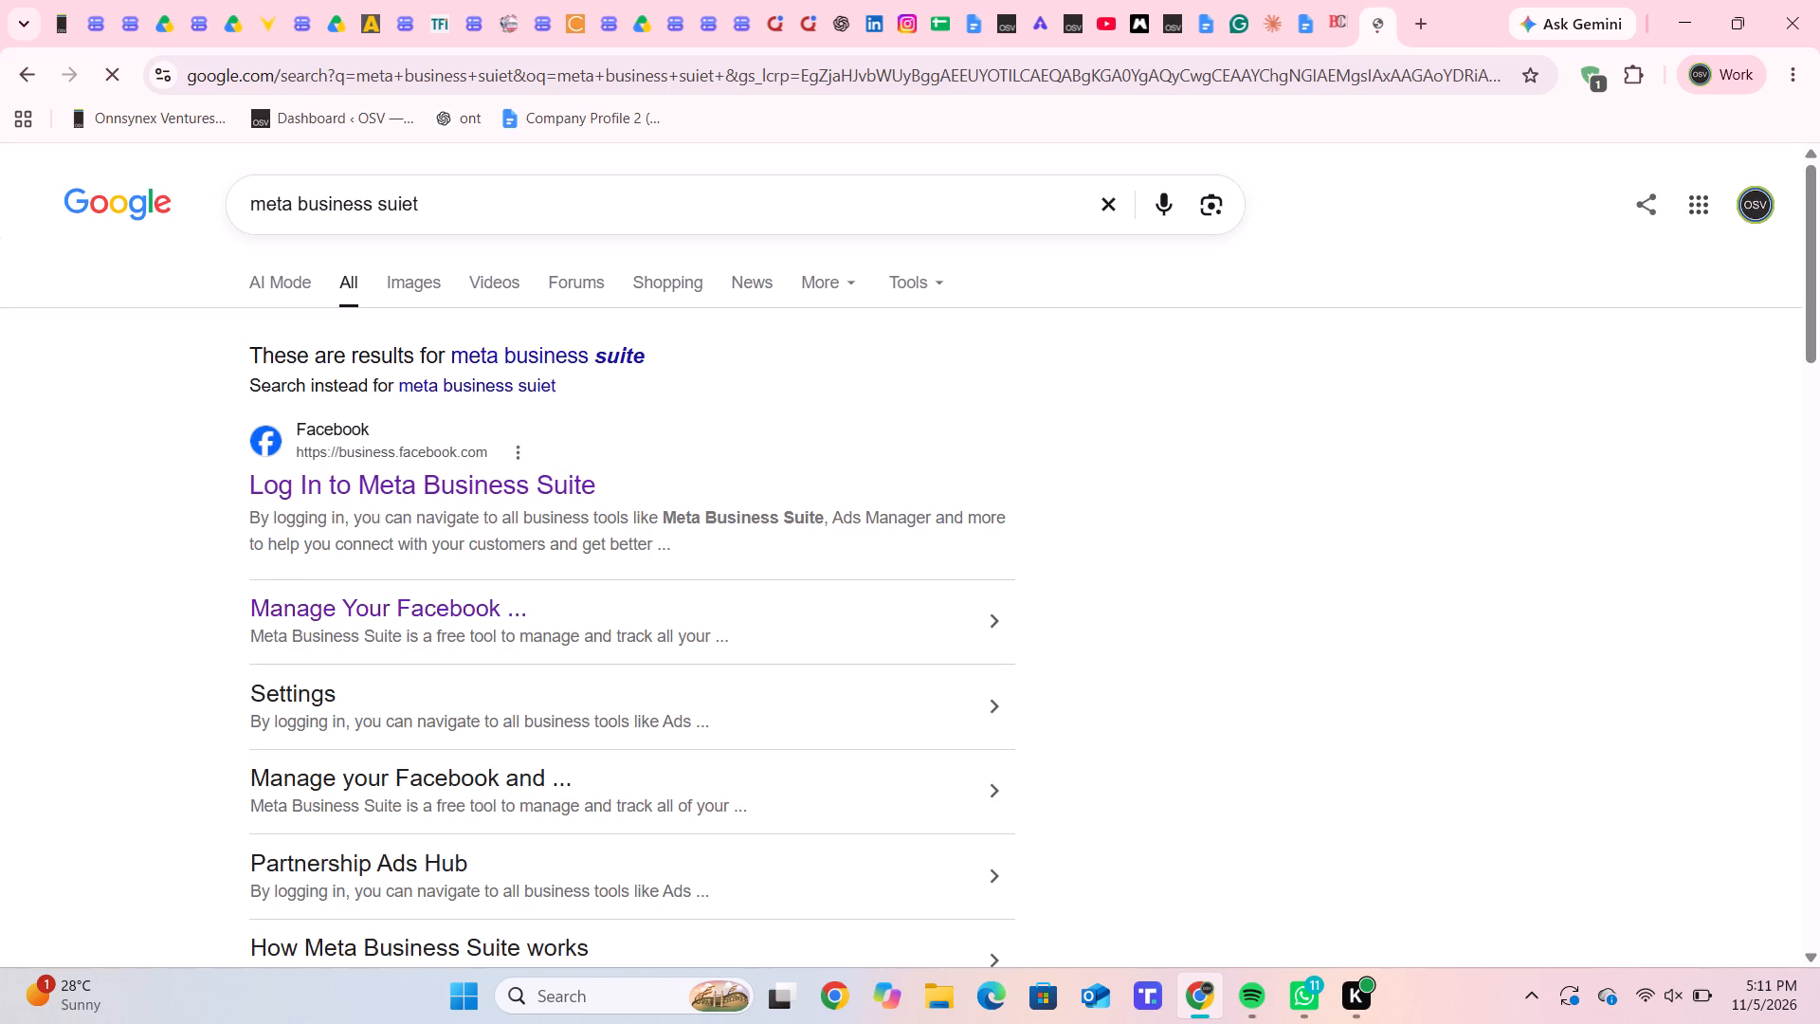
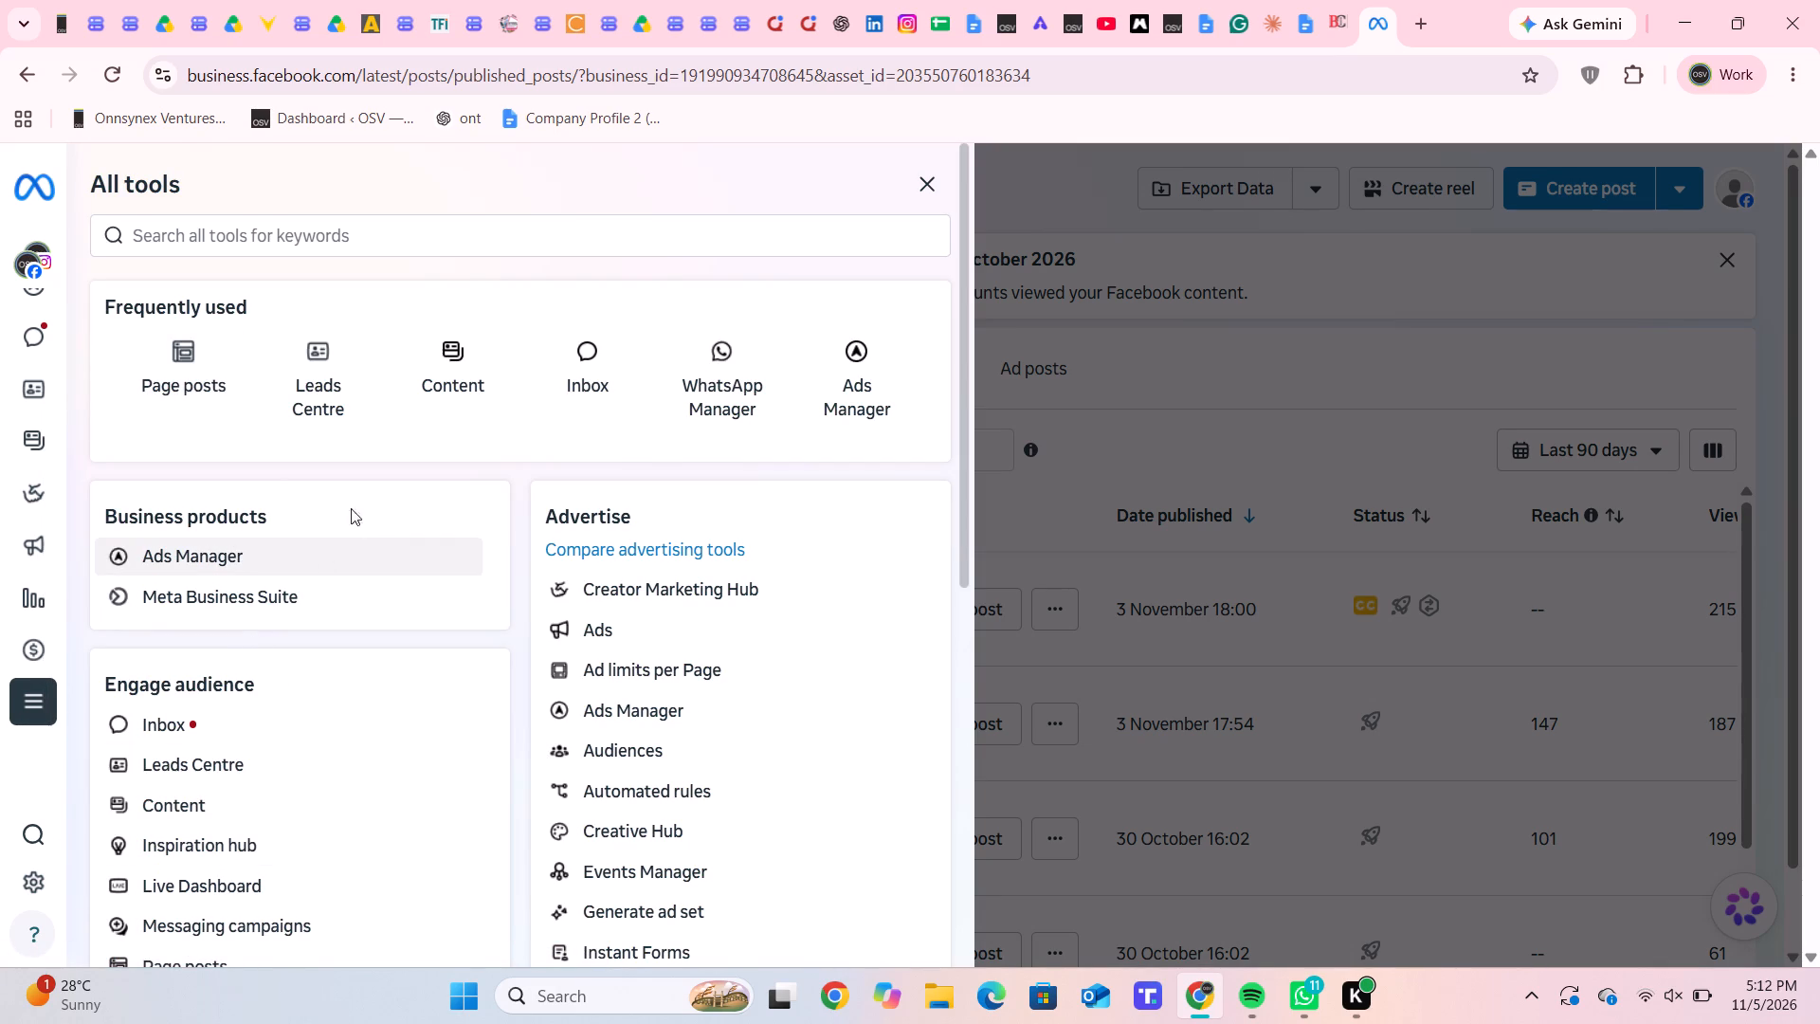
Open the Planner from Meta's full tools list and look over this week's scheduled content.
scroll(222, 793, "down", 1)
left_click(223, 882)
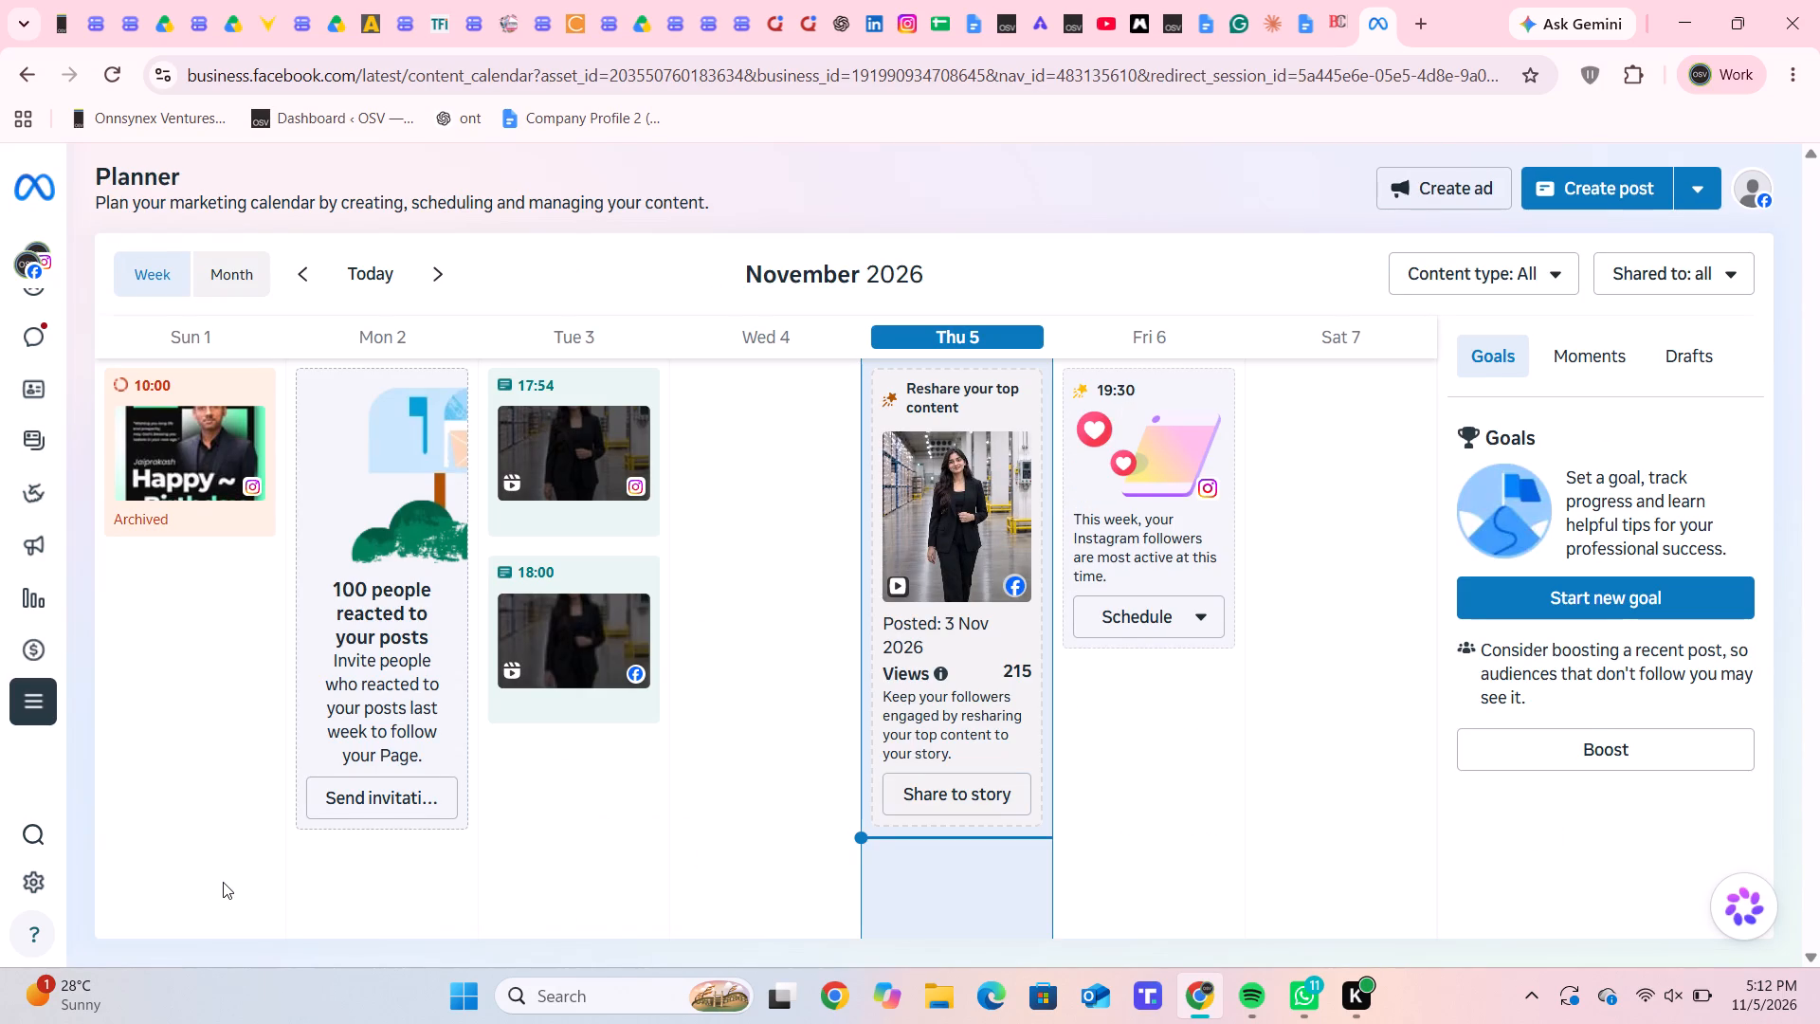
scroll(587, 824, "down", 1)
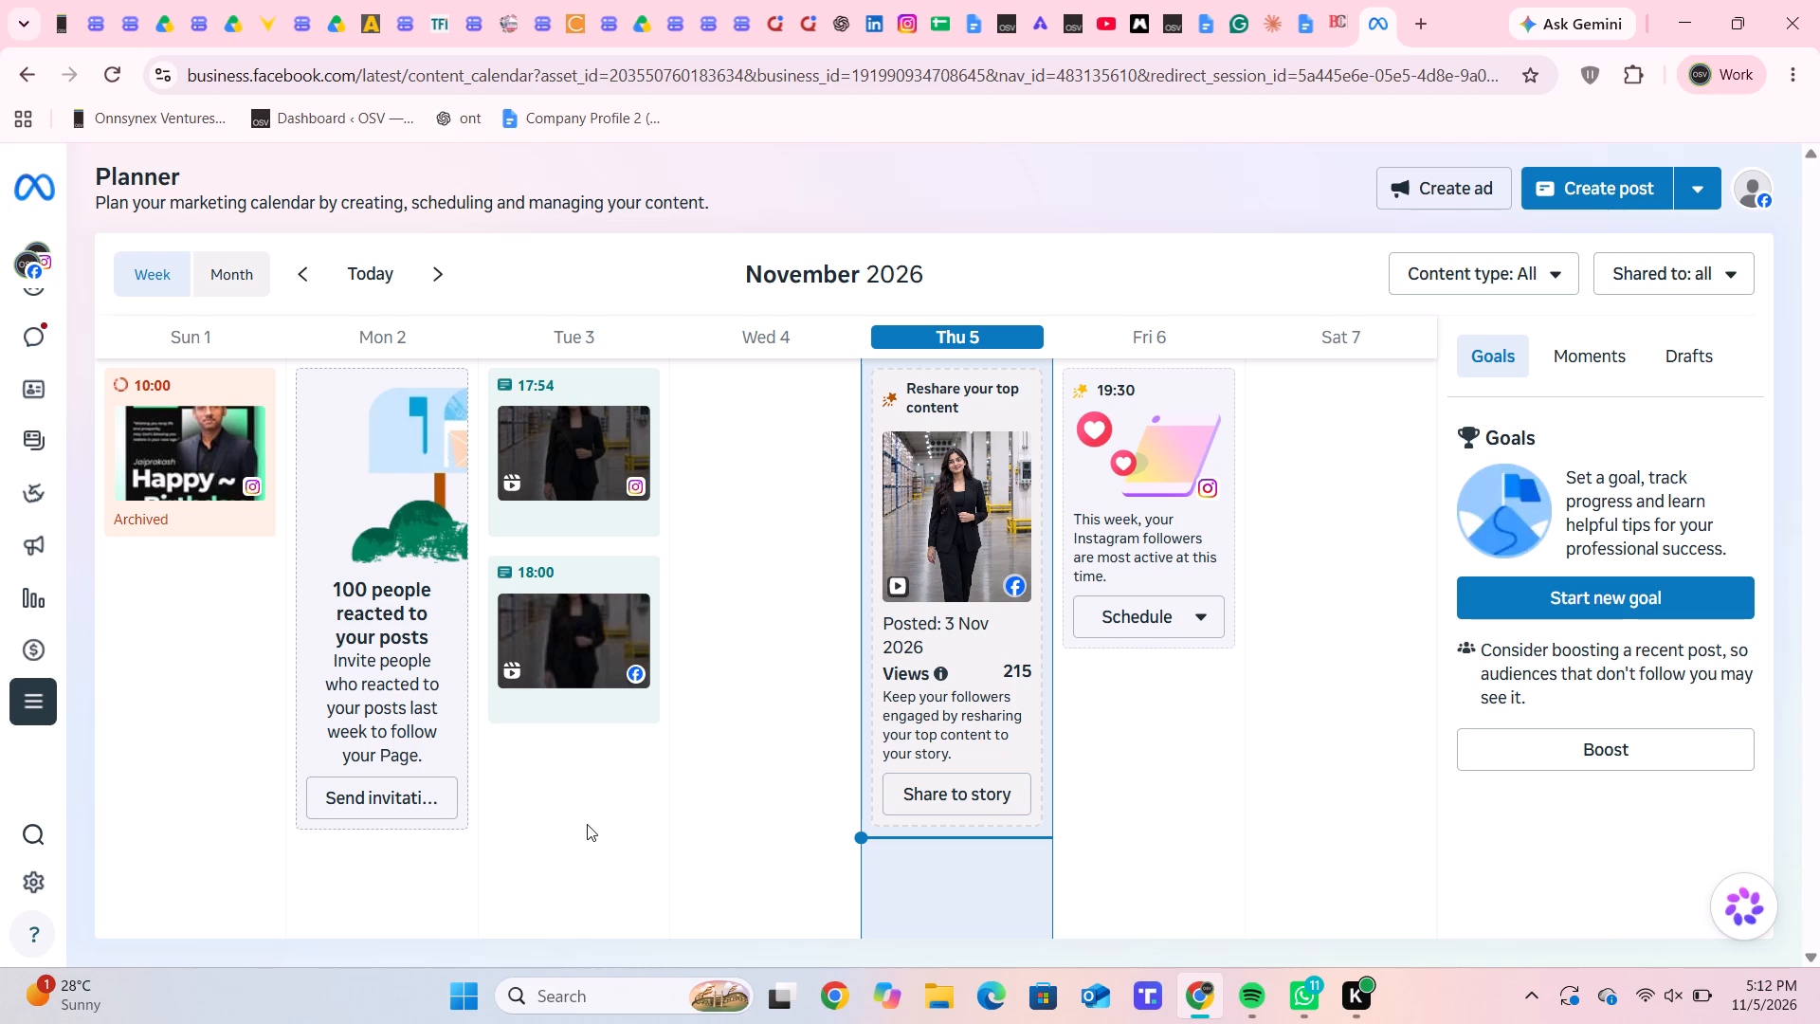
scroll(587, 824, "down", 1)
scroll(1103, 550, "down", 1)
Check the Employee Birthdays & Work Anniversary table on the doer dashboard for the next birthday posting task.
left_click(53, 0)
scroll(548, 573, "down", 6)
scroll(555, 692, "right", 2)
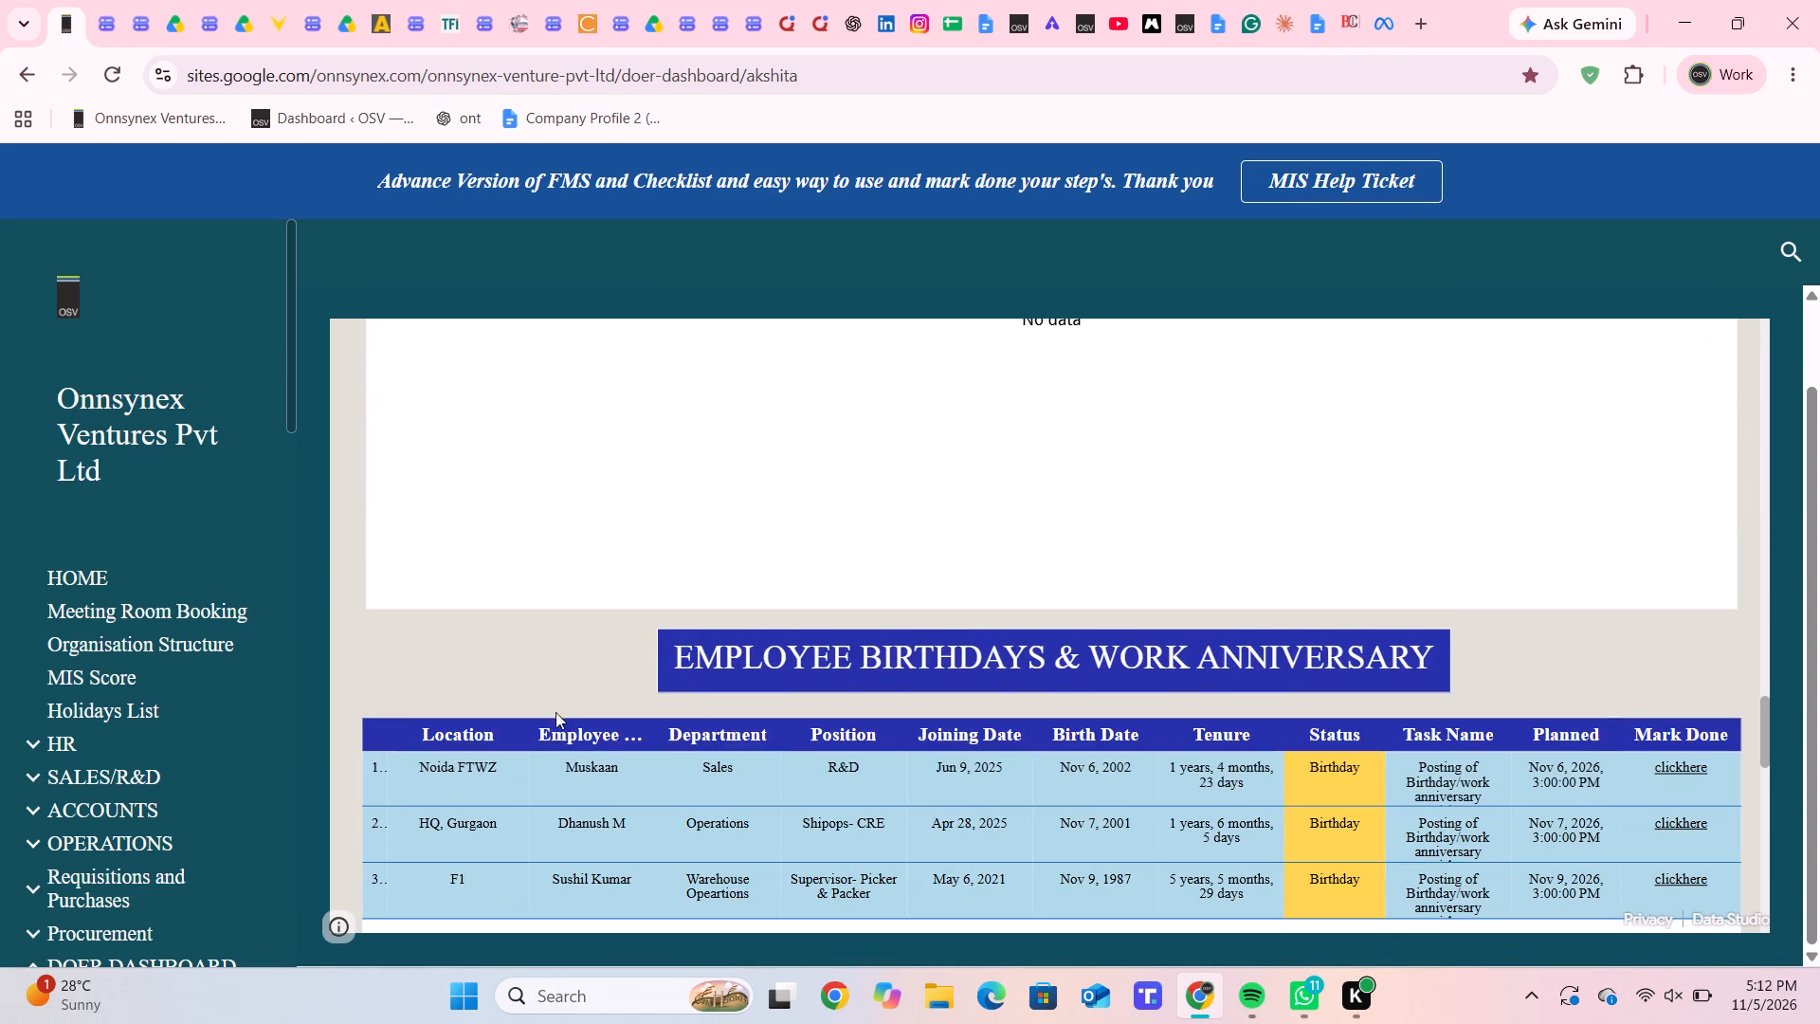
scroll(558, 705, "down", 1)
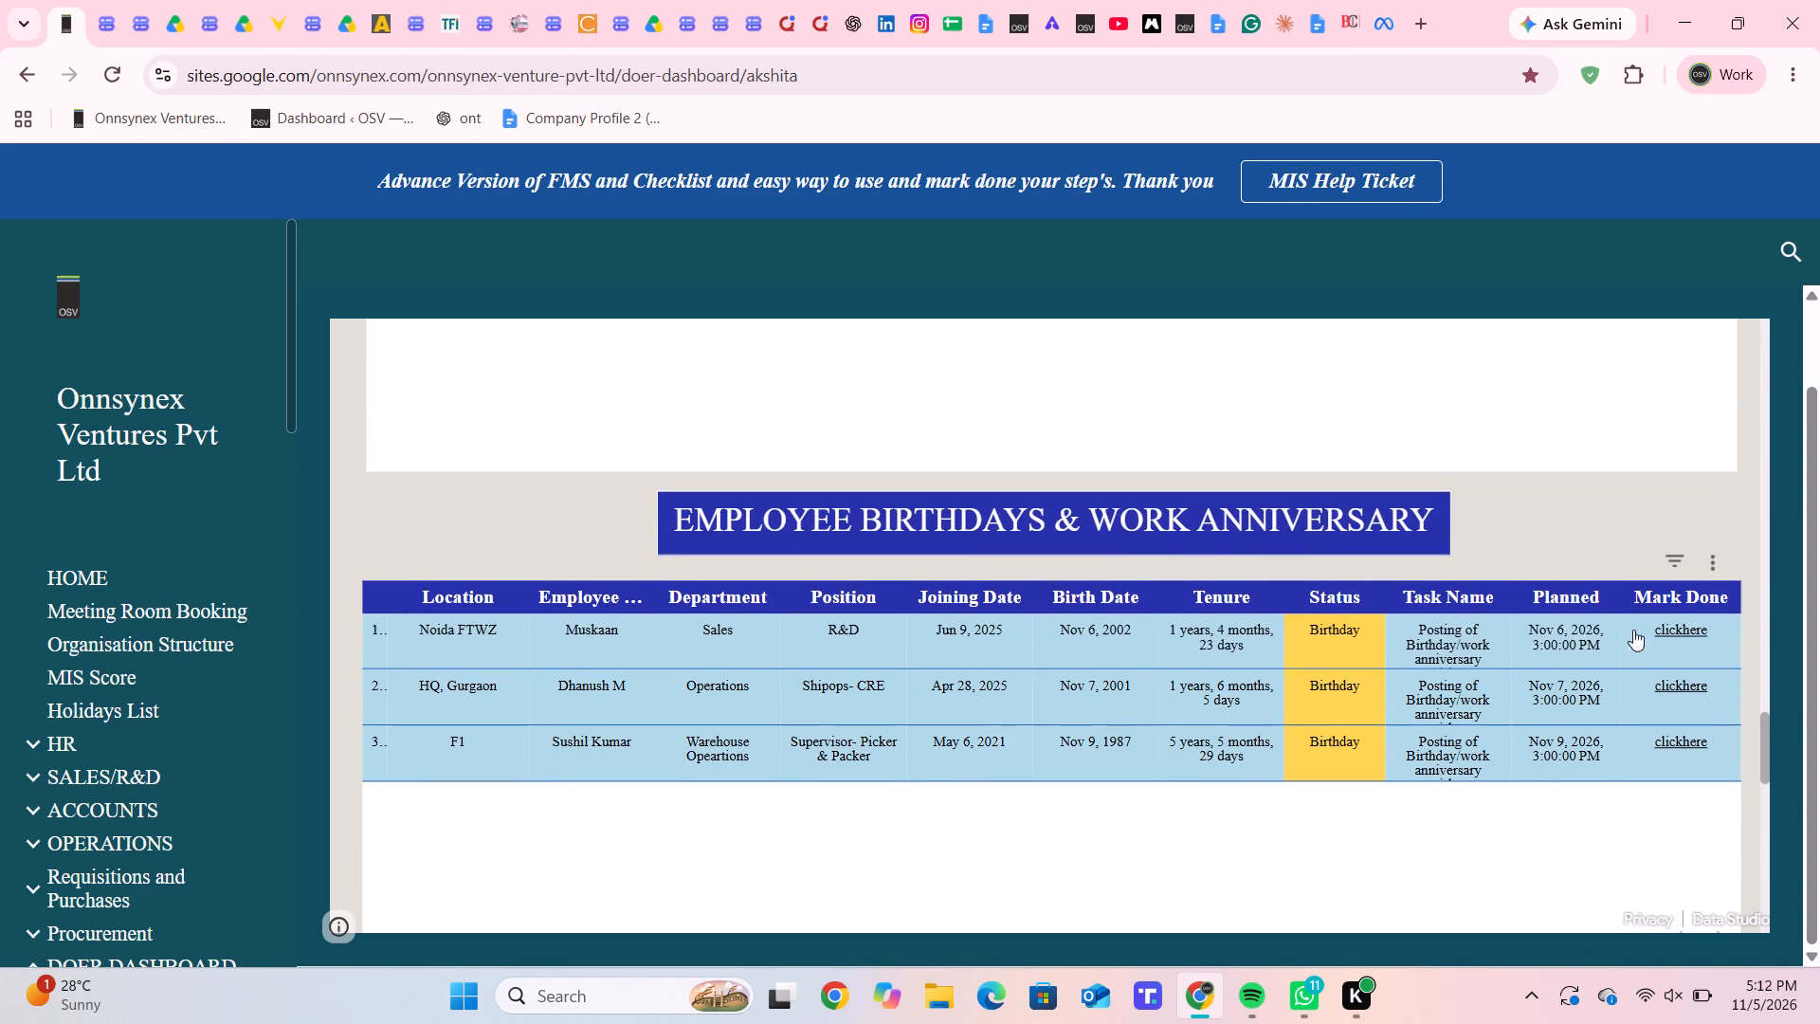
Start a story for Friday 6 November from the Meta Planner, shared only to the osv_ftwzs Instagram account.
left_click(1376, 0)
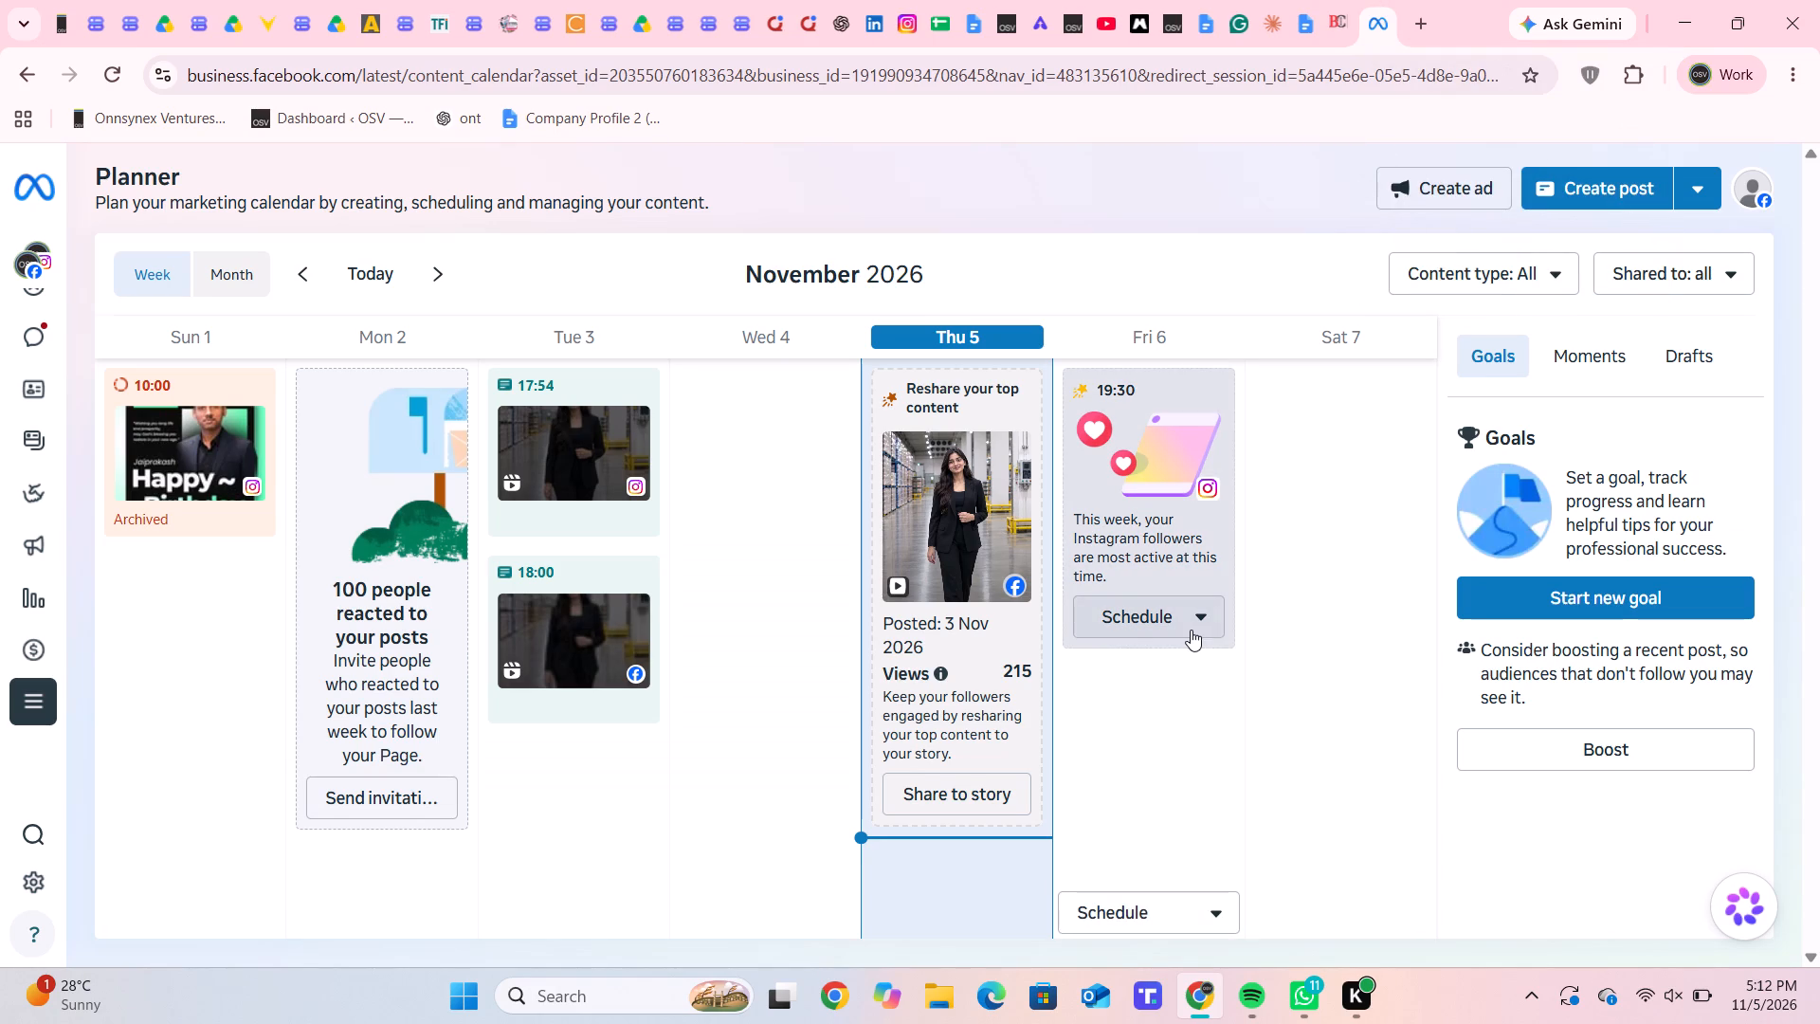
left_click(1191, 630)
left_click(1186, 711)
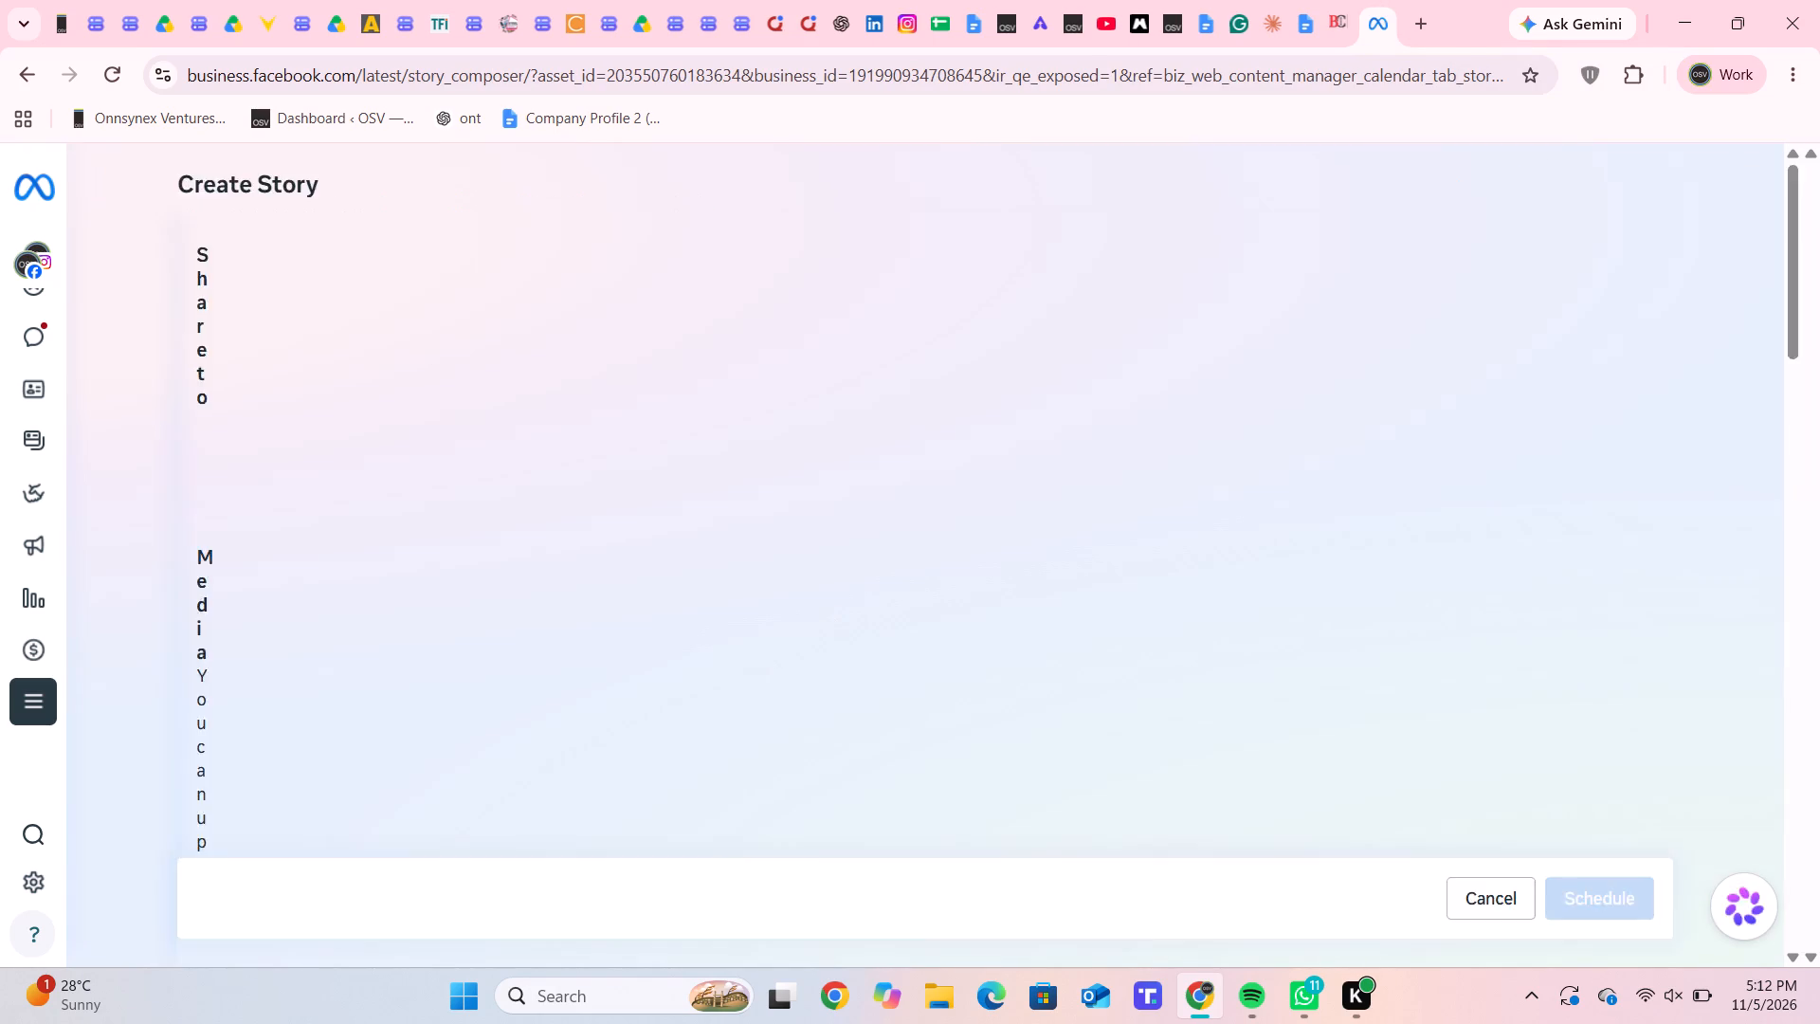
left_click(1145, 244)
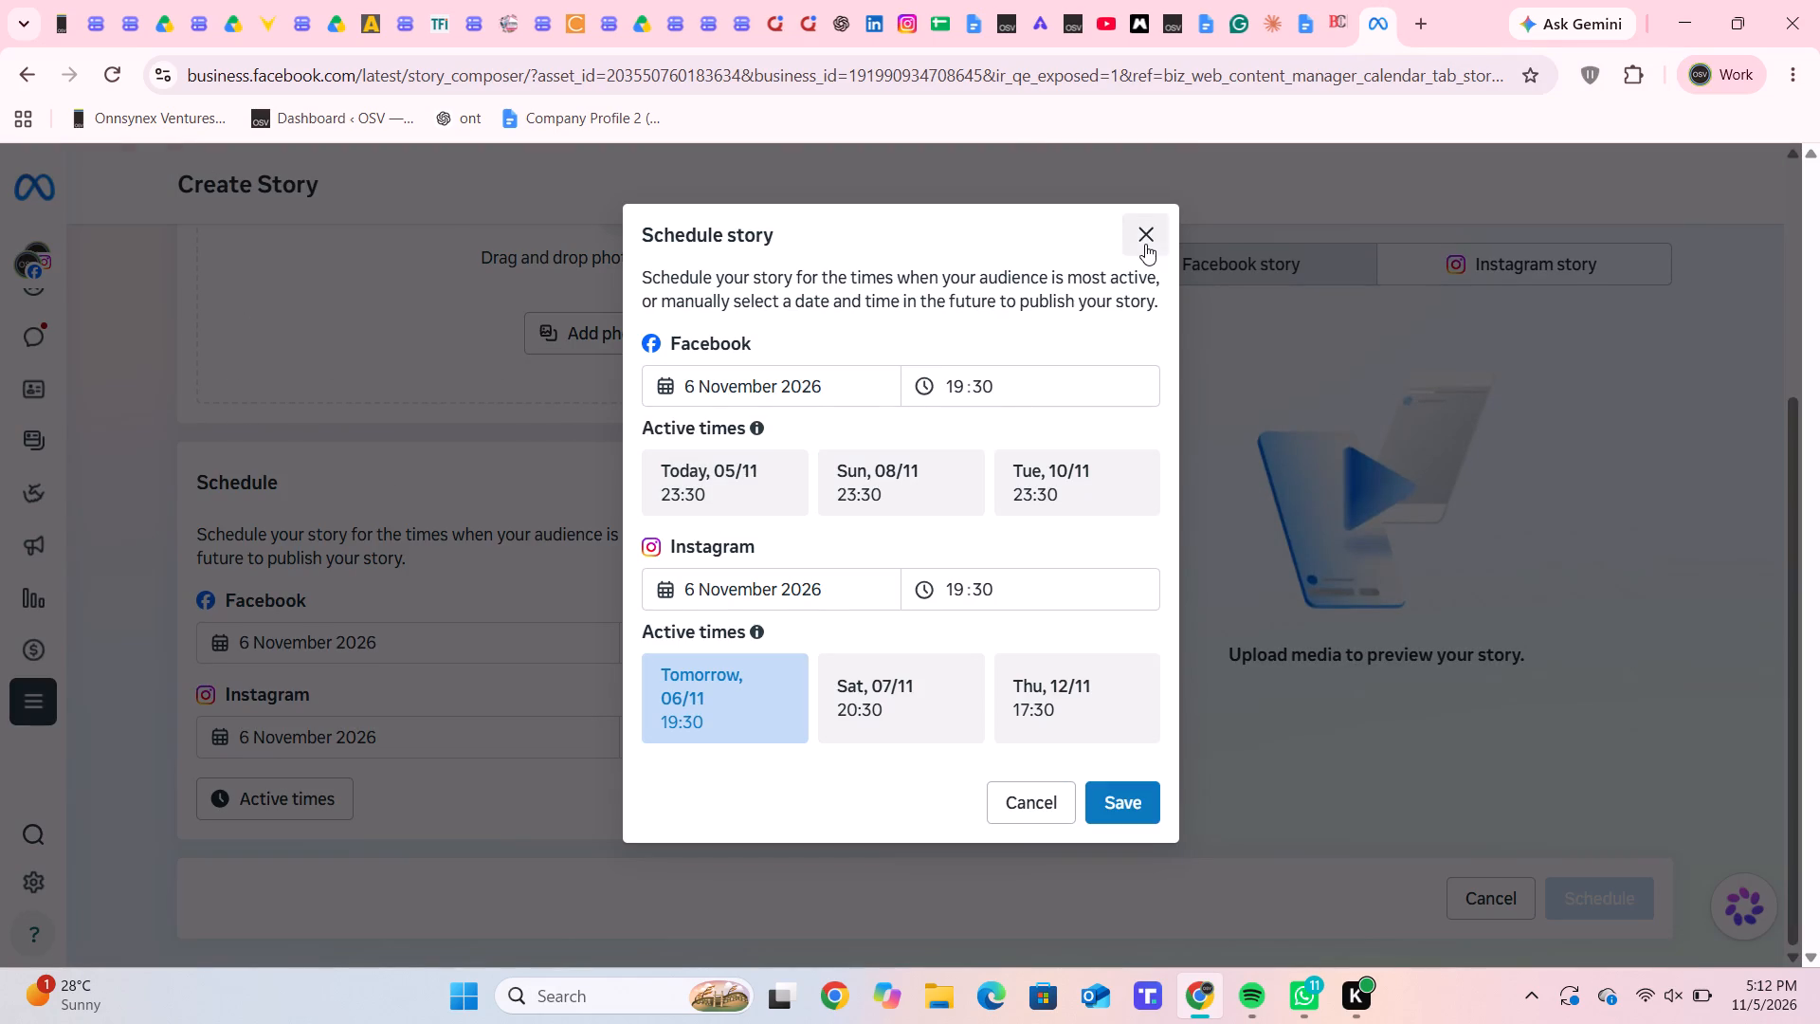
scroll(830, 467, "up", 5)
left_click_drag(772, 307, 746, 314)
left_click(746, 314)
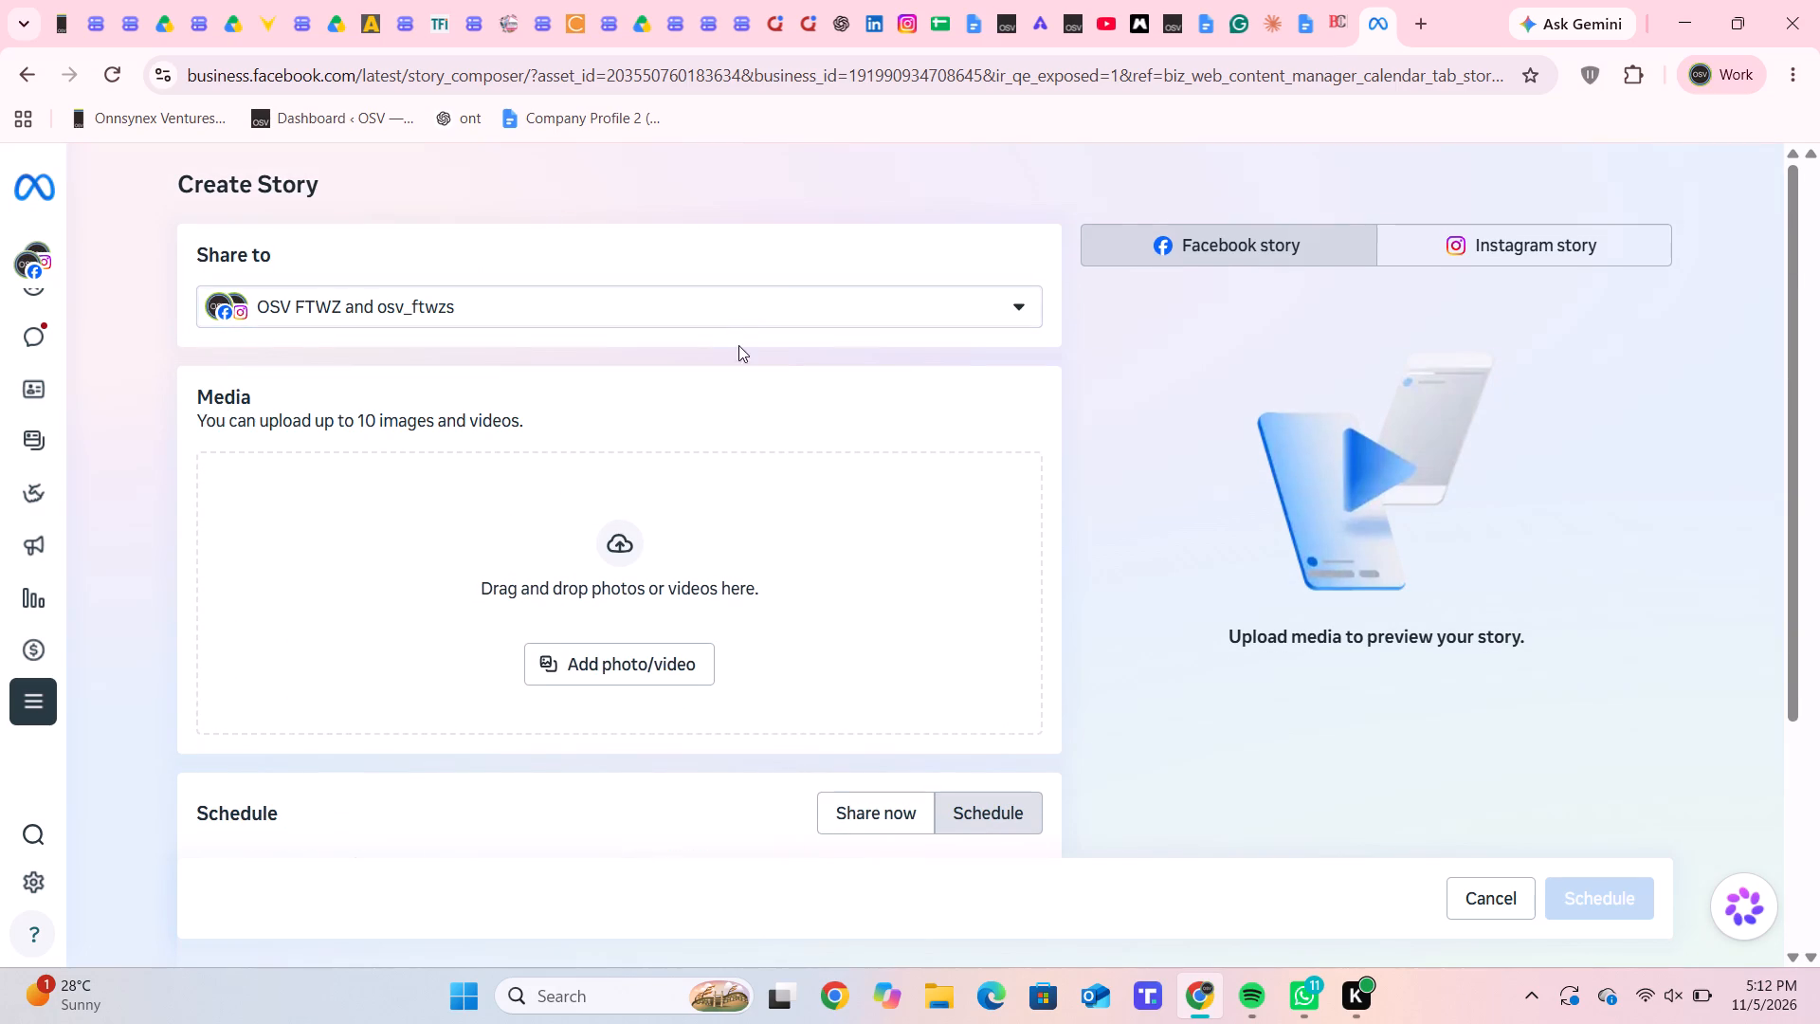
left_click(722, 301)
left_click(719, 386)
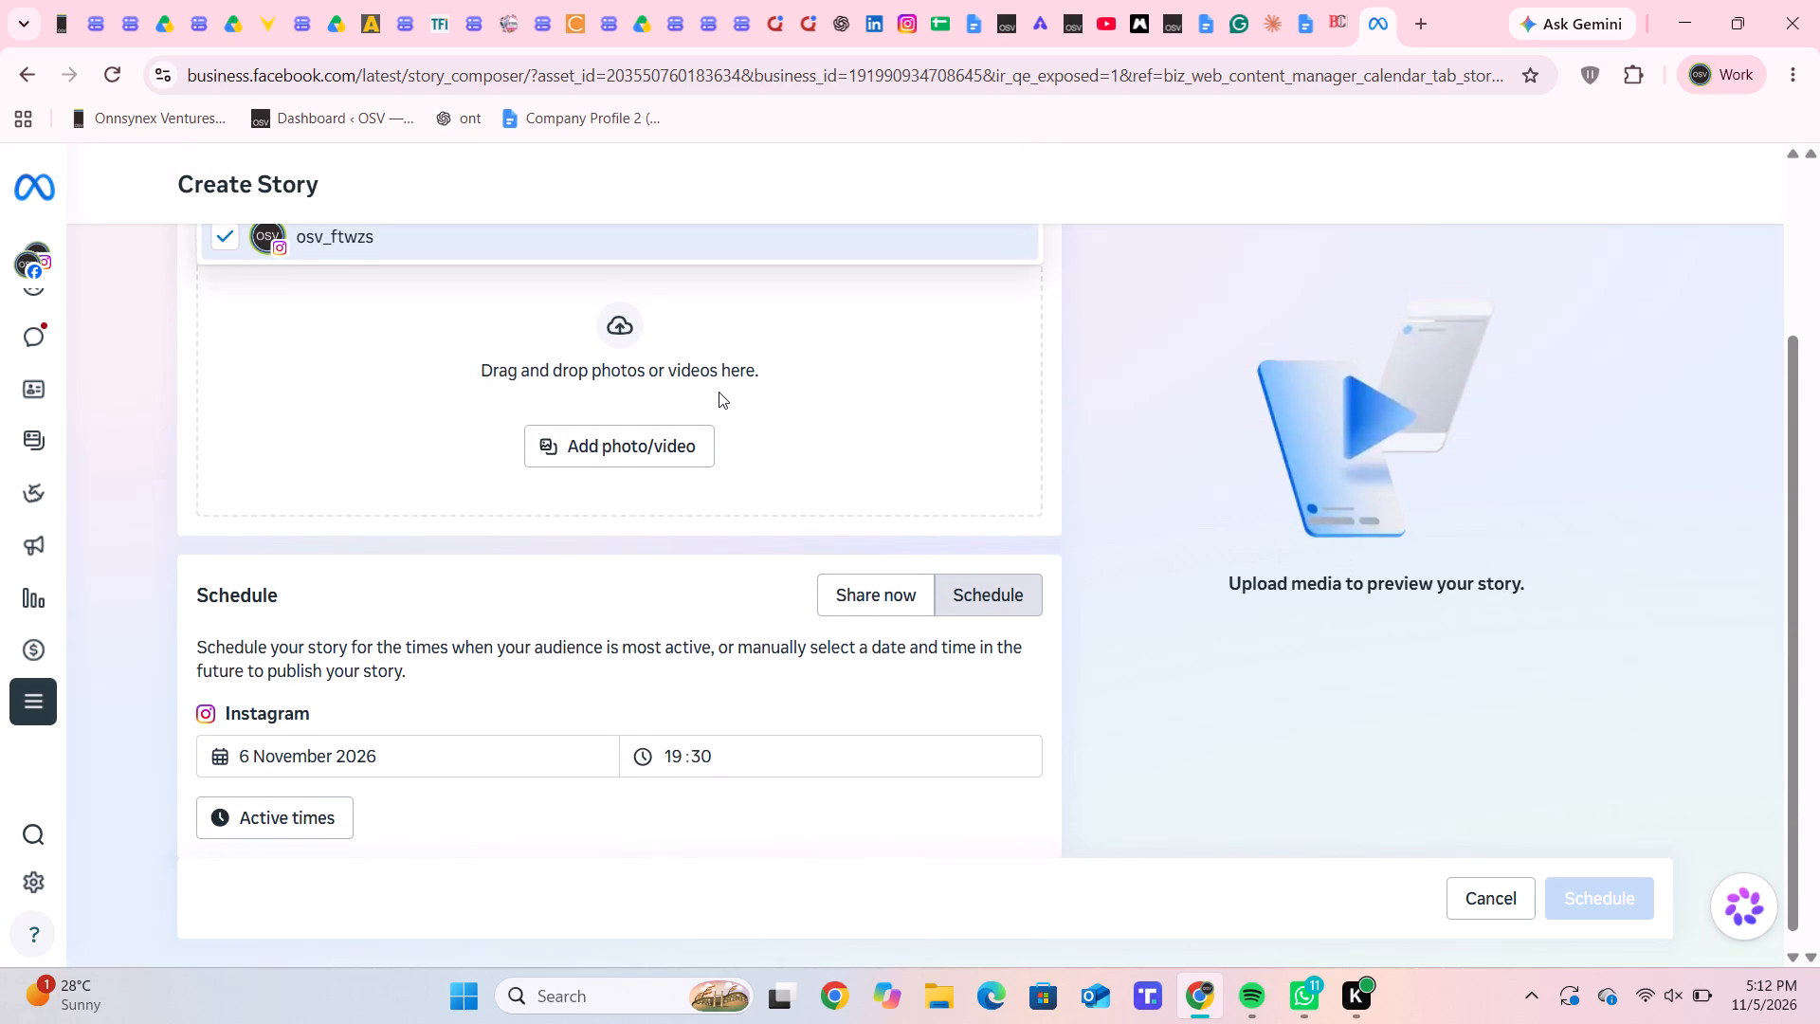
Add the "muskaan" birthday image from the Downloads folder as the story's media.
left_click(652, 448)
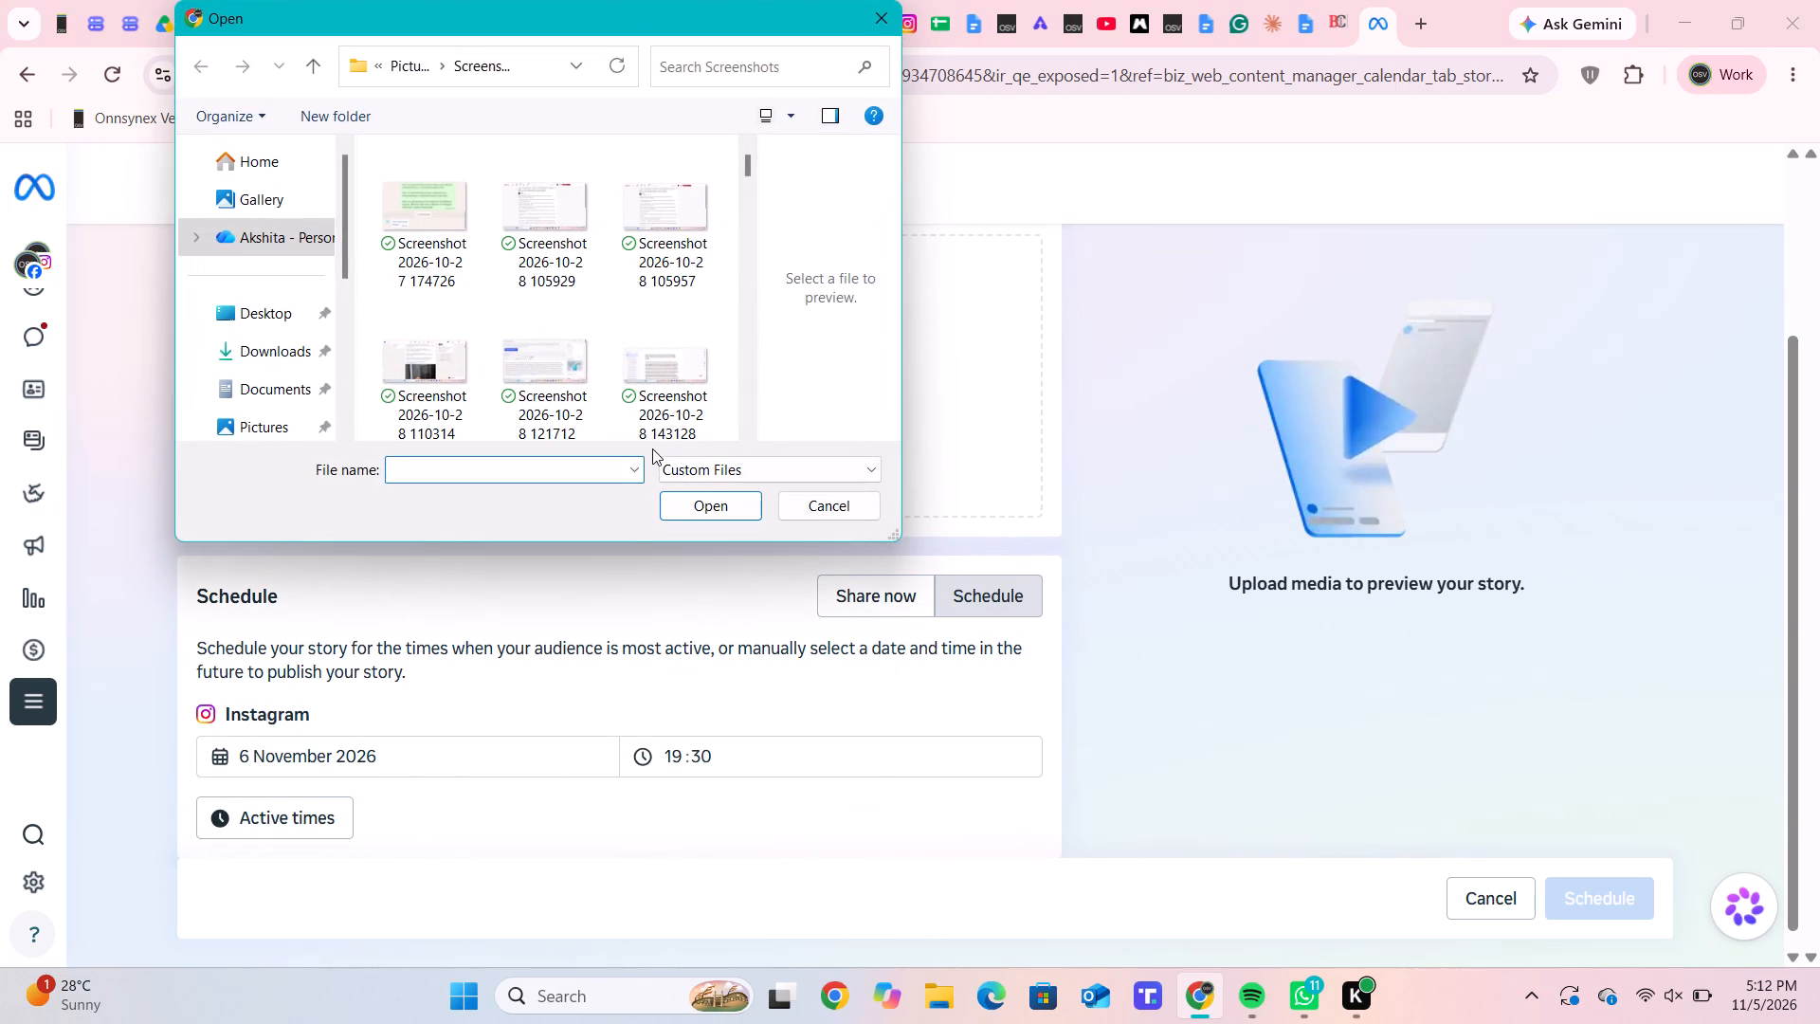
left_click(292, 339)
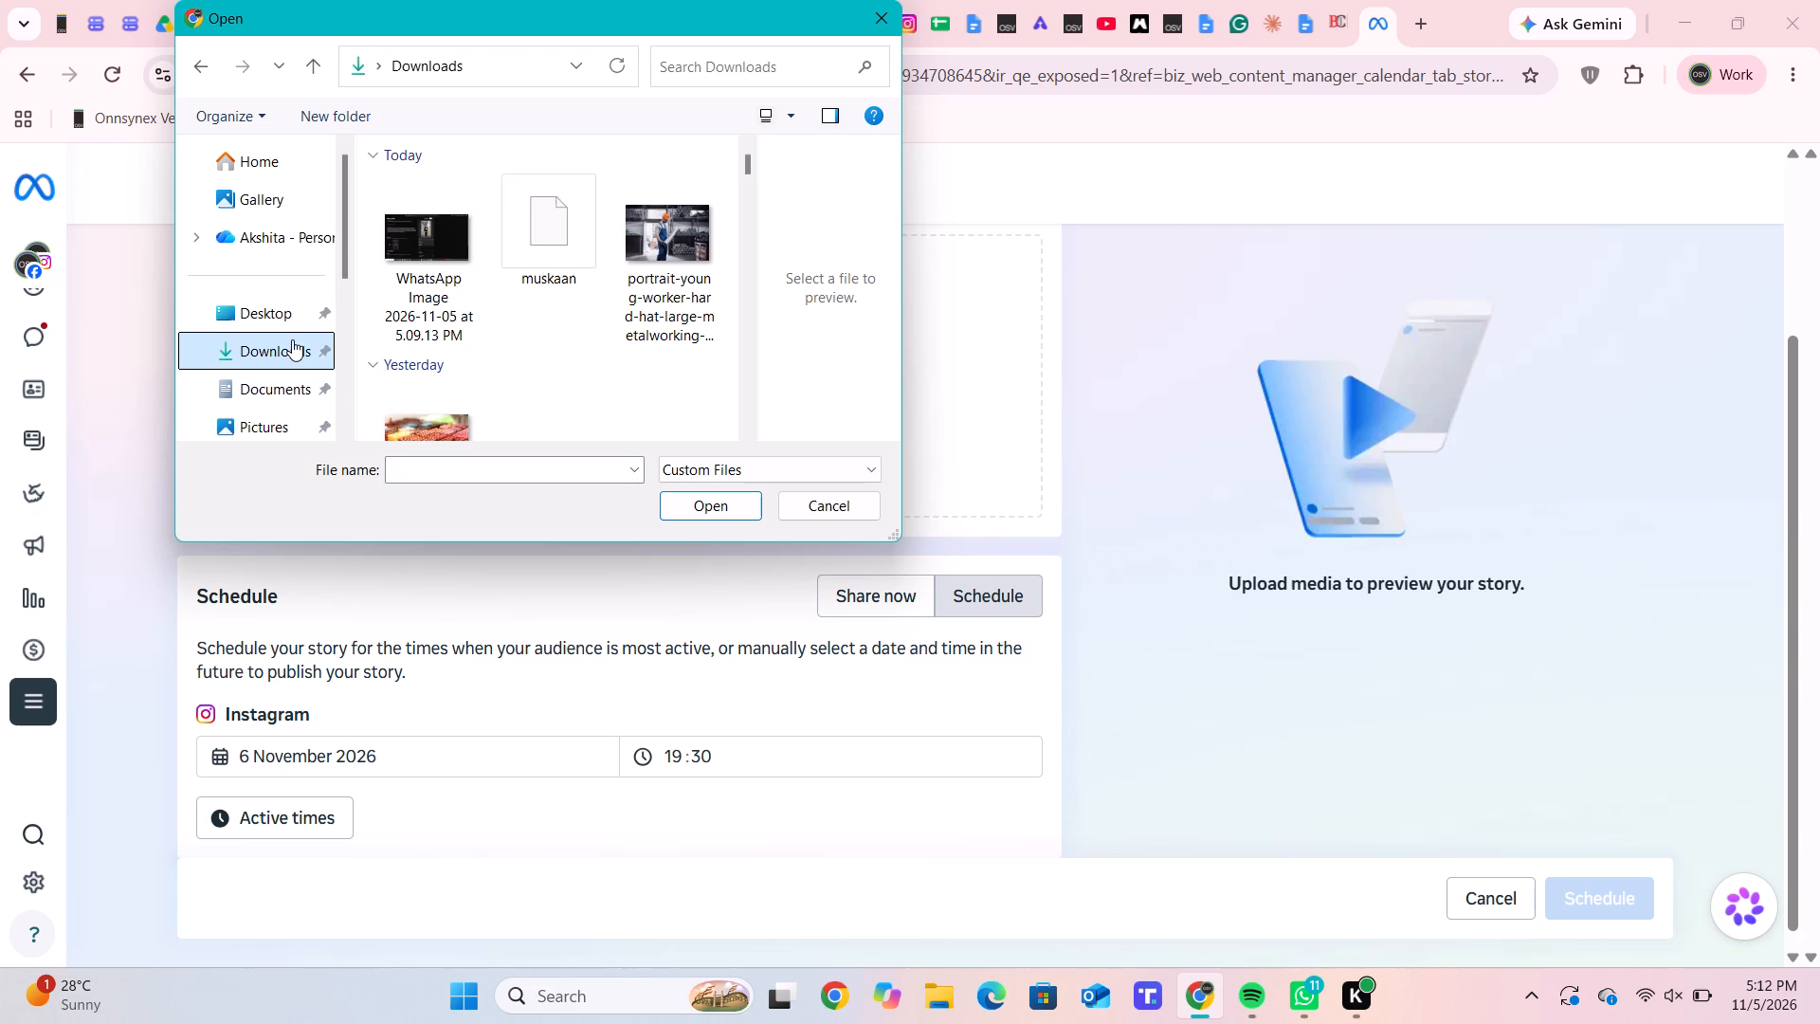
double_click(573, 246)
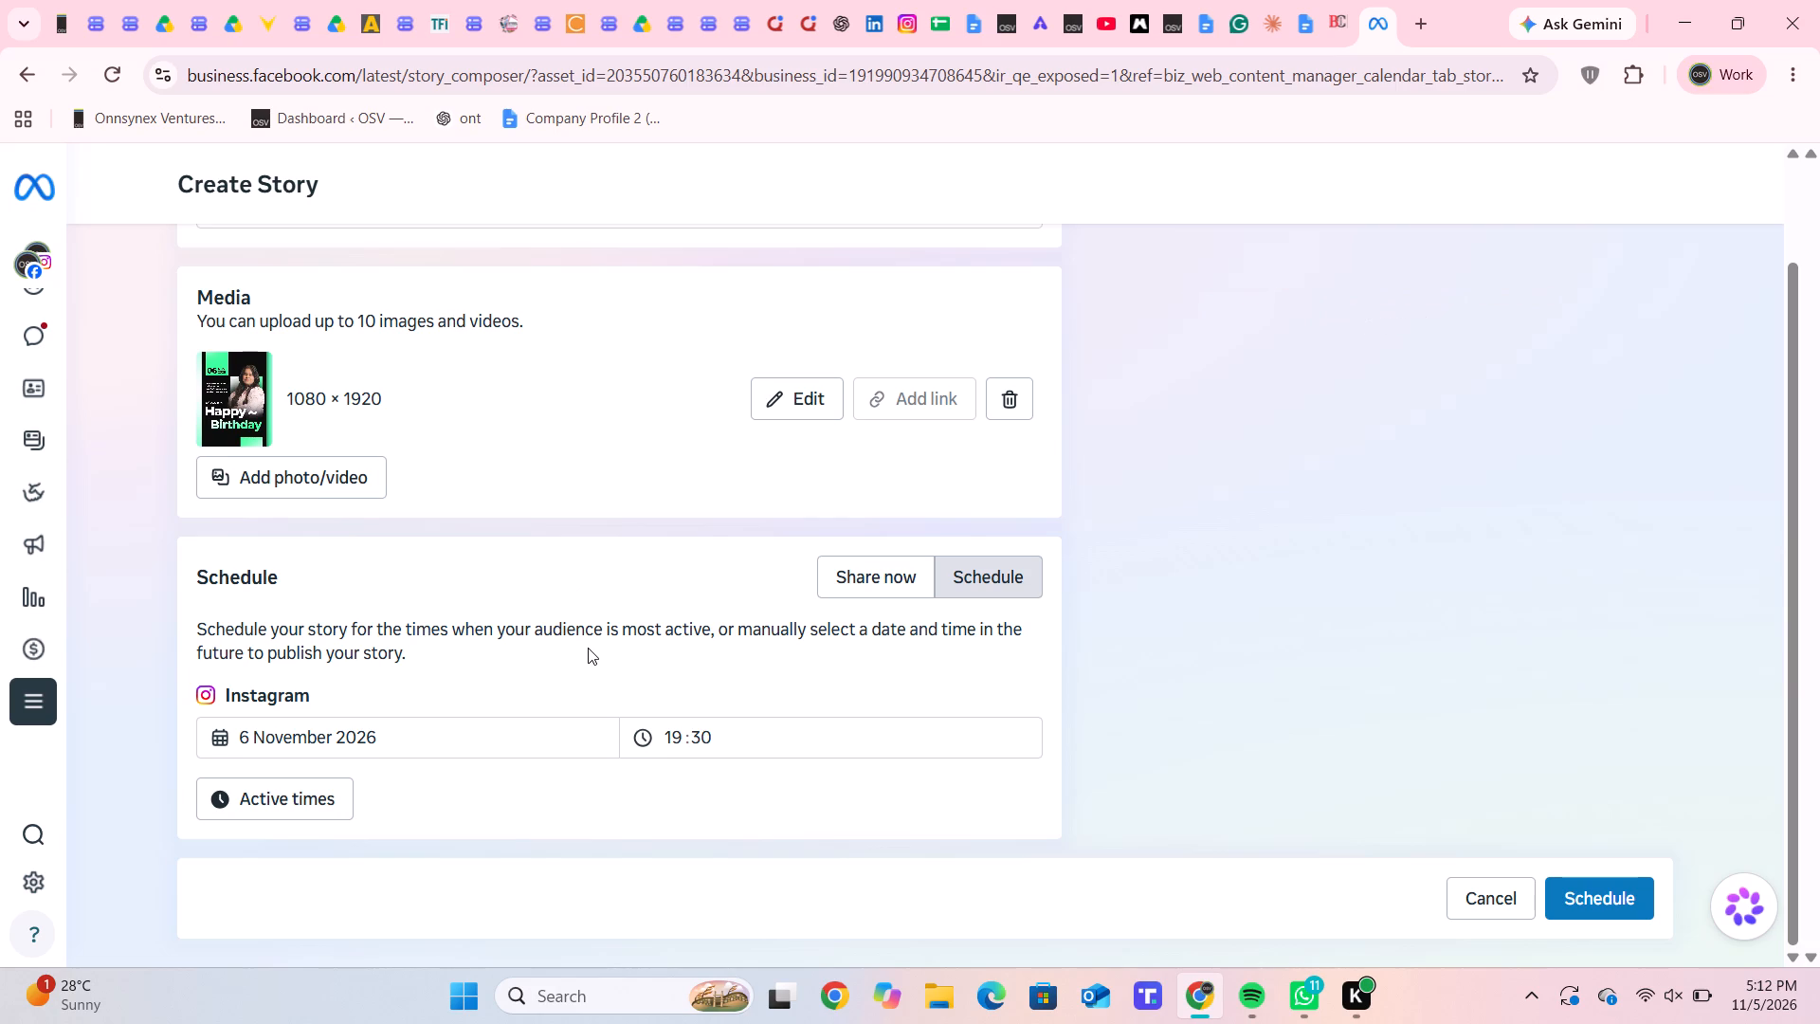
Set the Instagram story's time to 10:00 on 6 November 2026 and schedule it.
left_click(734, 738)
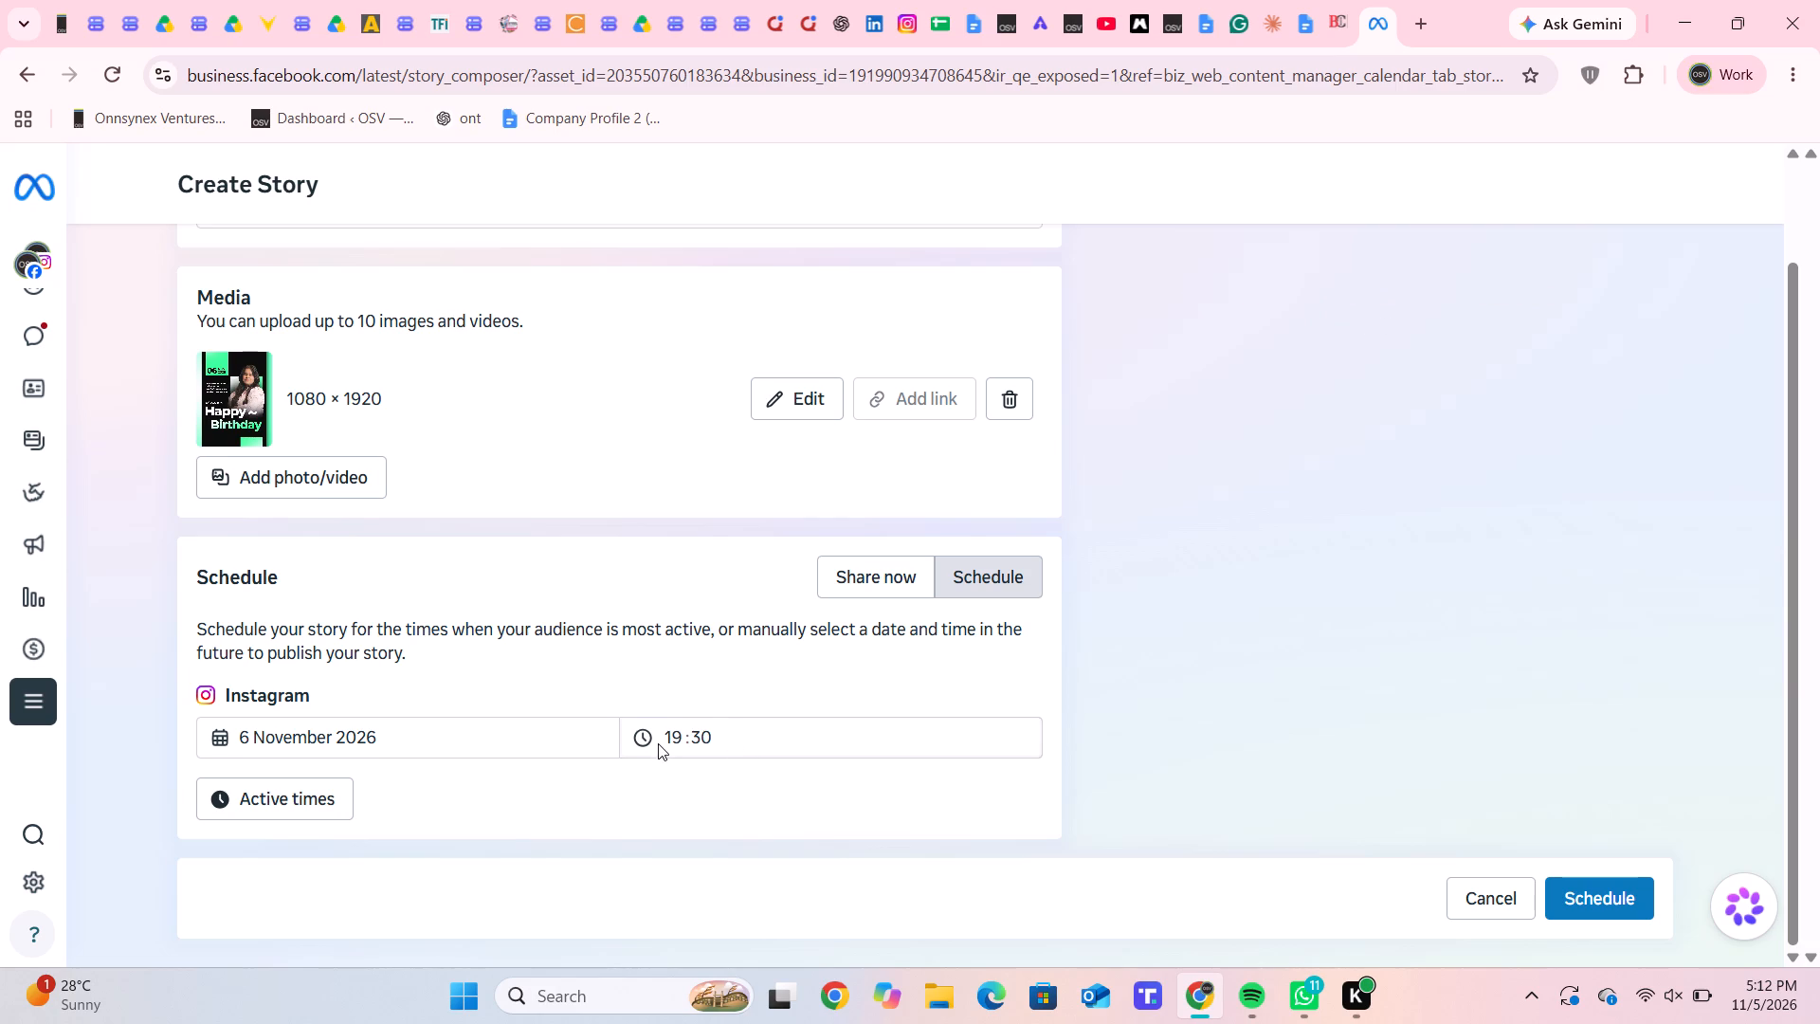
left_click(649, 739)
scroll(697, 722, "up", 2)
scroll(697, 722, "down", 1)
left_click(643, 734)
double_click(706, 743)
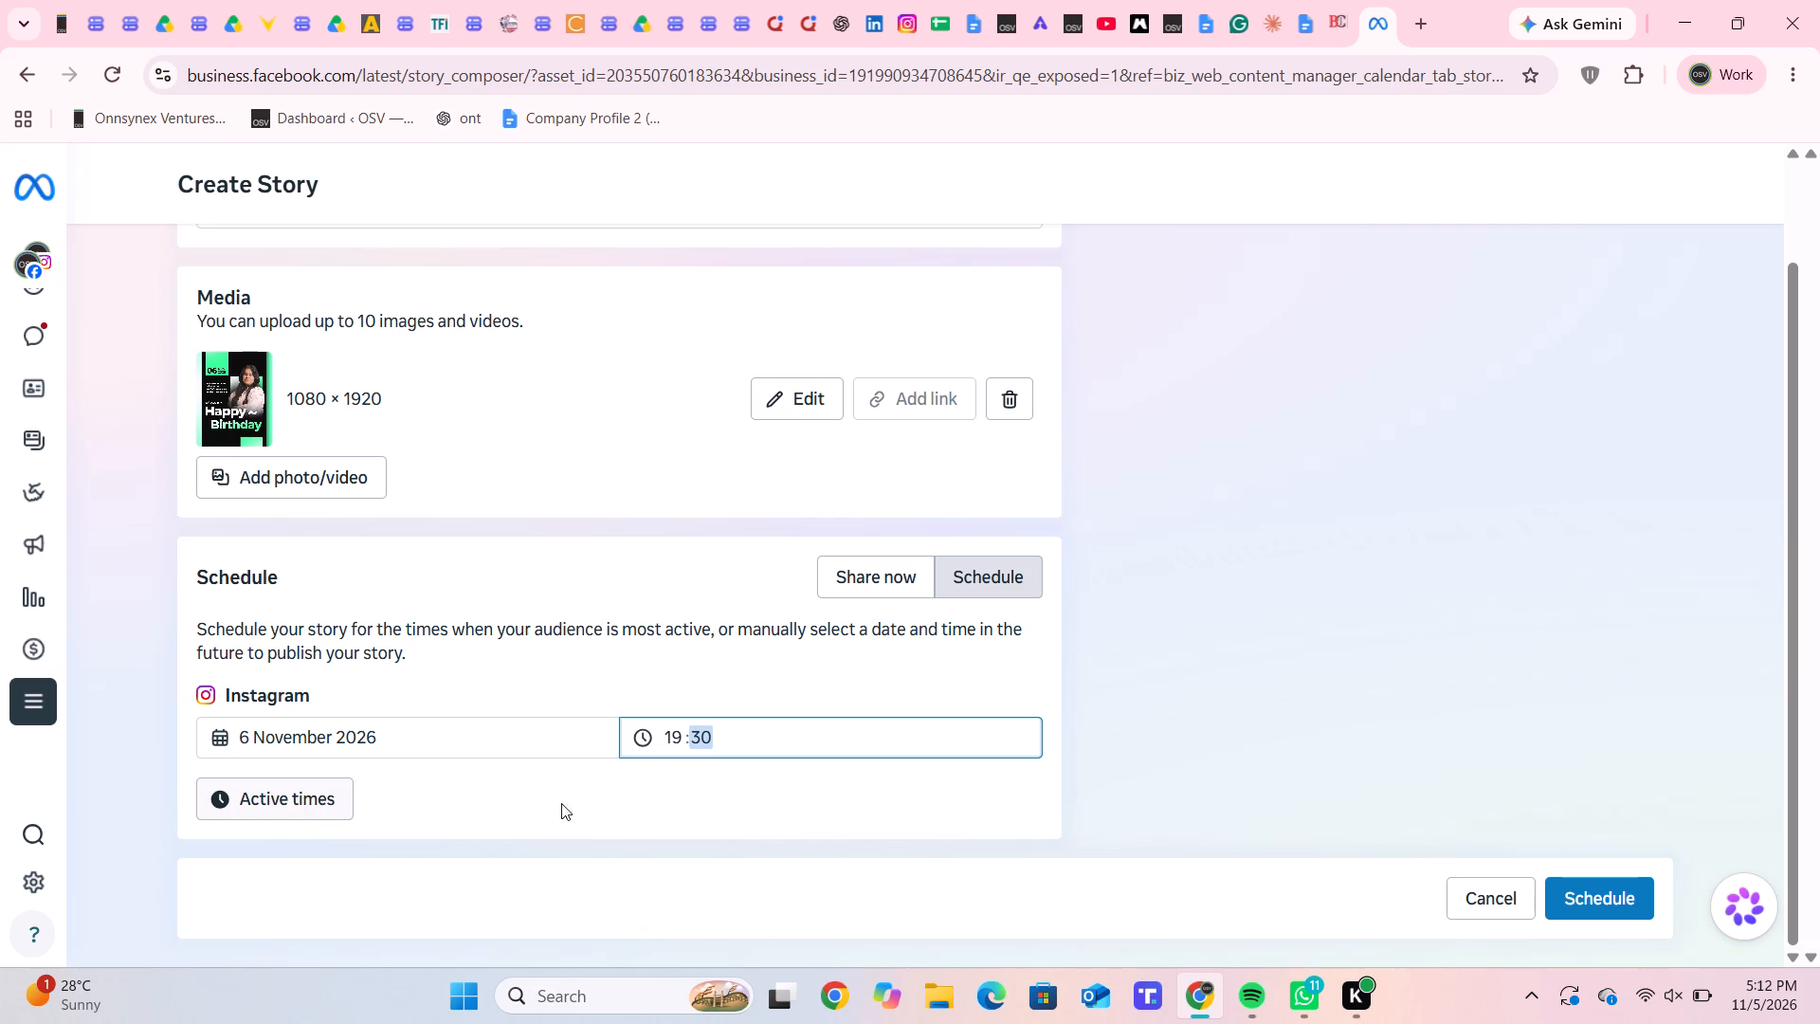
left_click(765, 770)
left_click(684, 739)
key("BackSpace")
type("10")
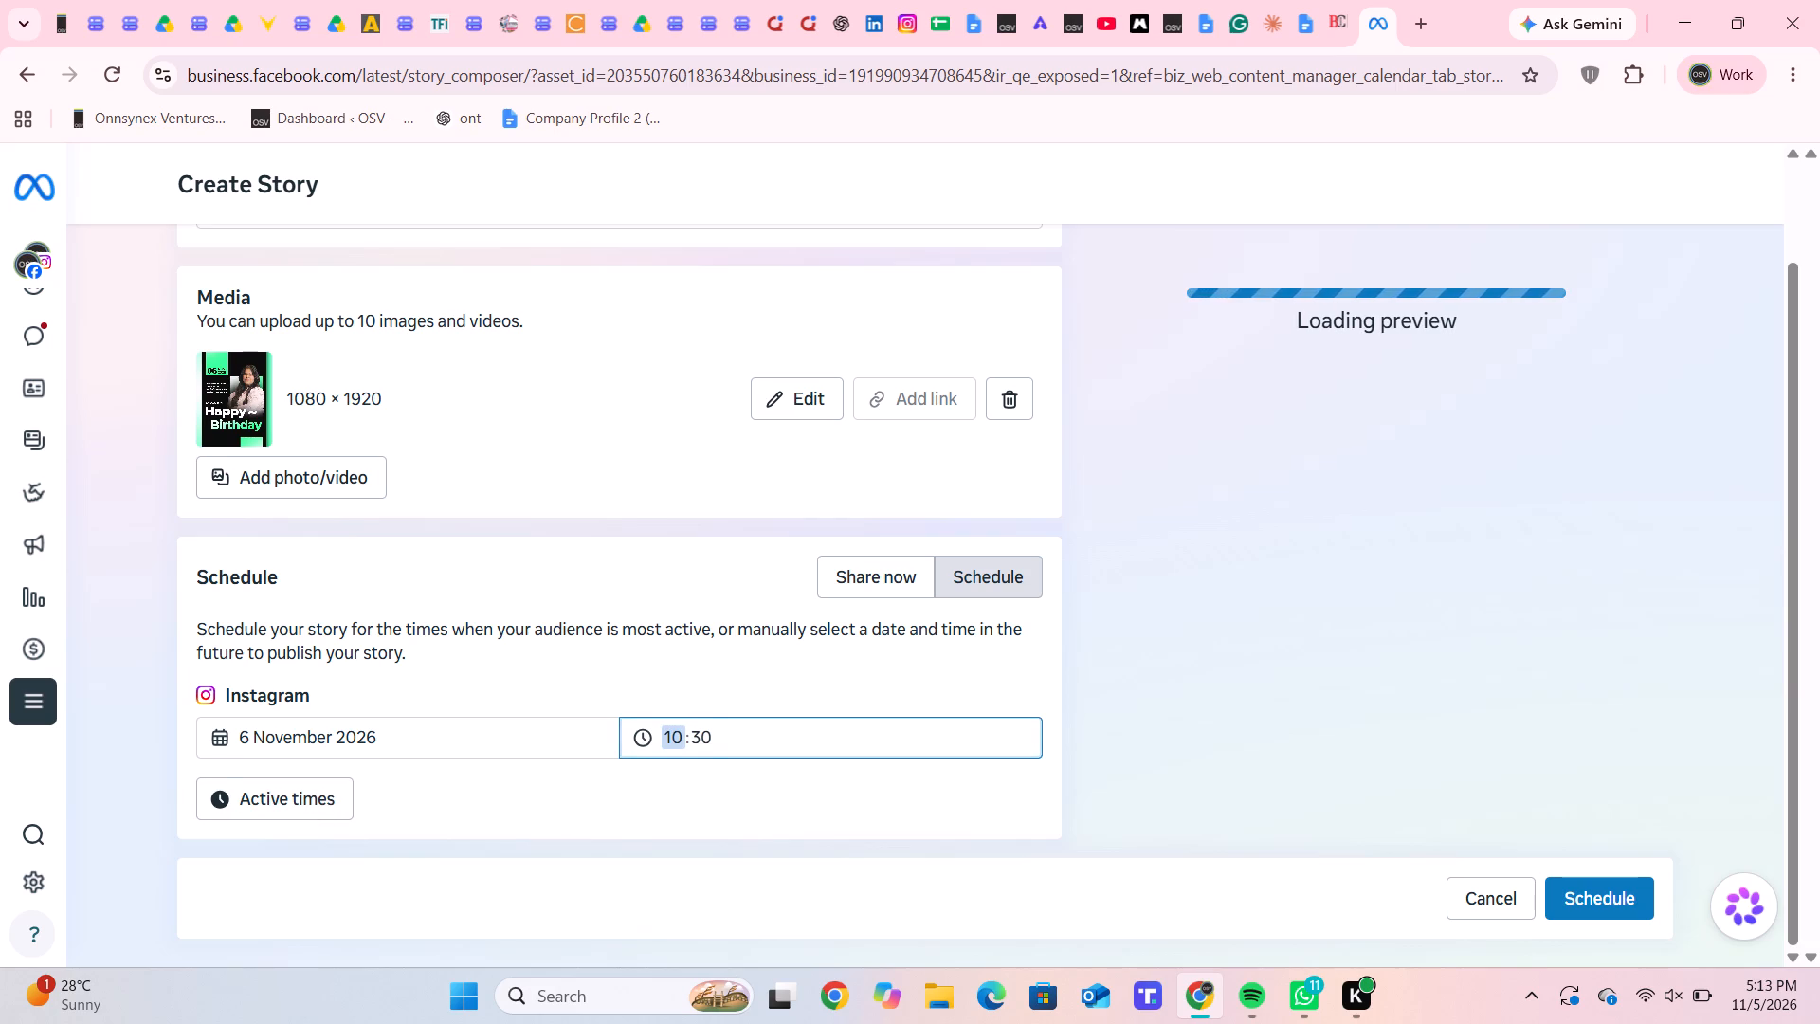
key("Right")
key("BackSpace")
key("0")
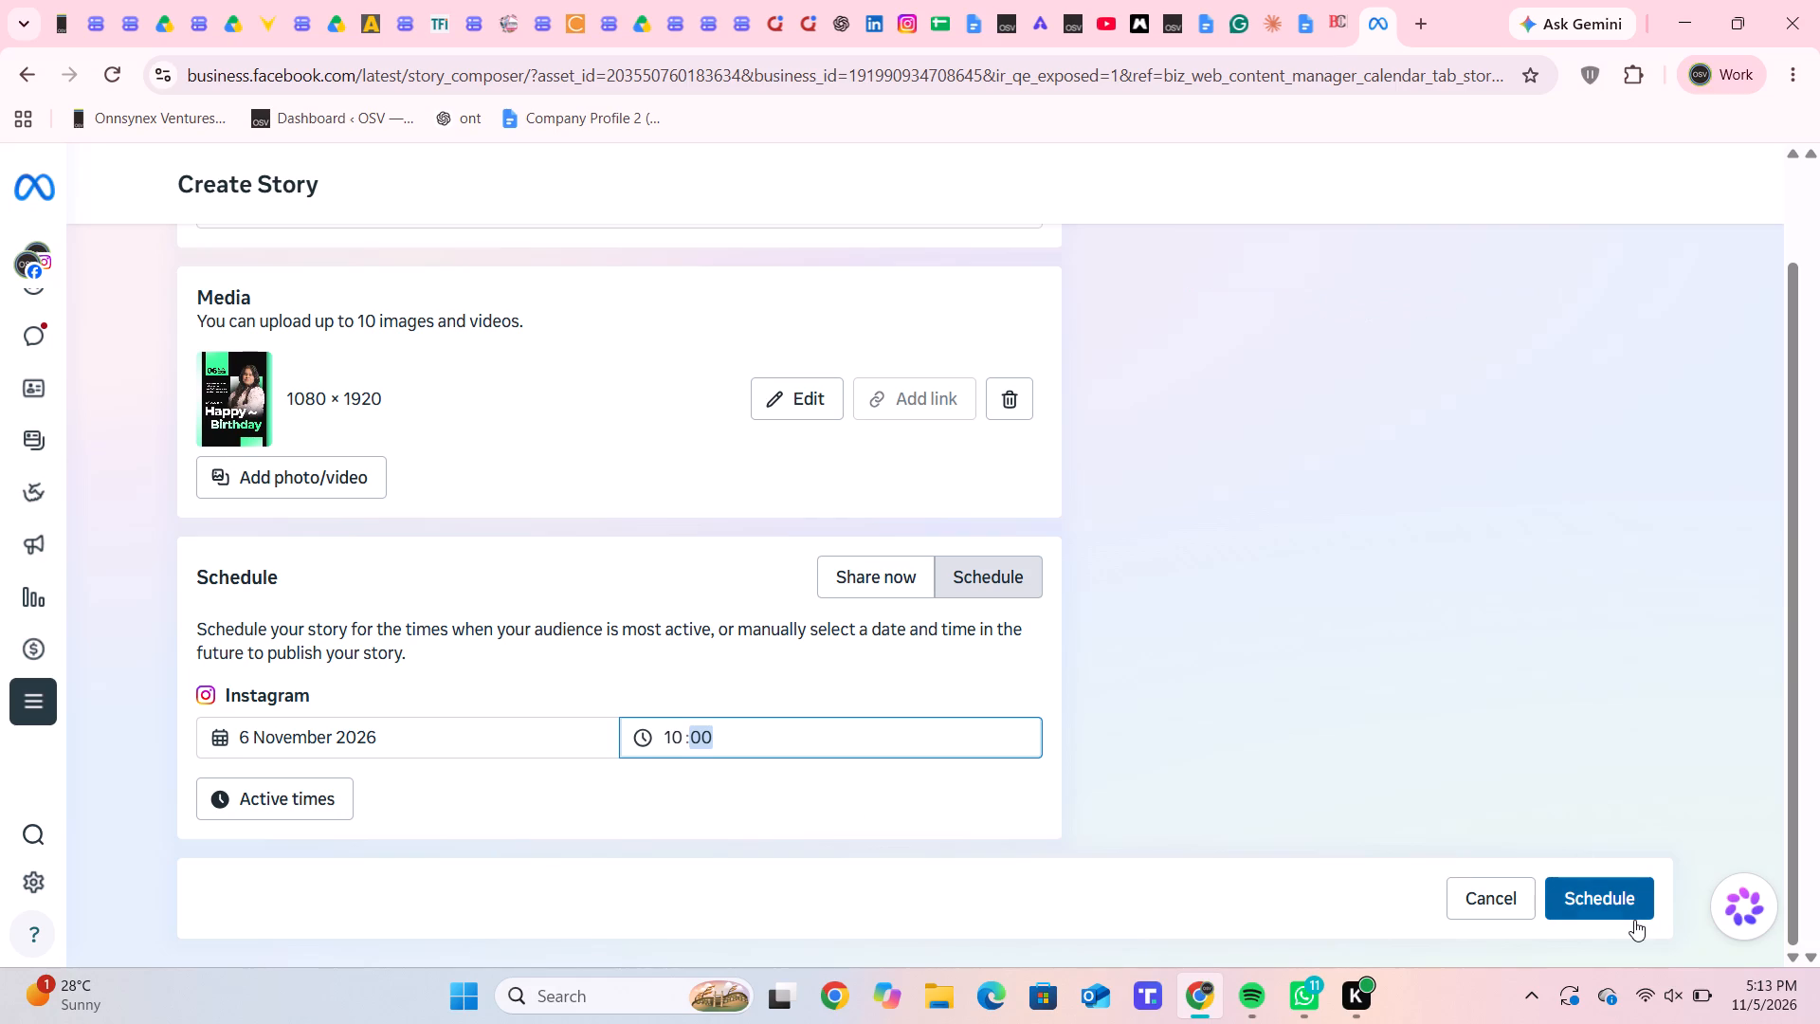
left_click(1612, 907)
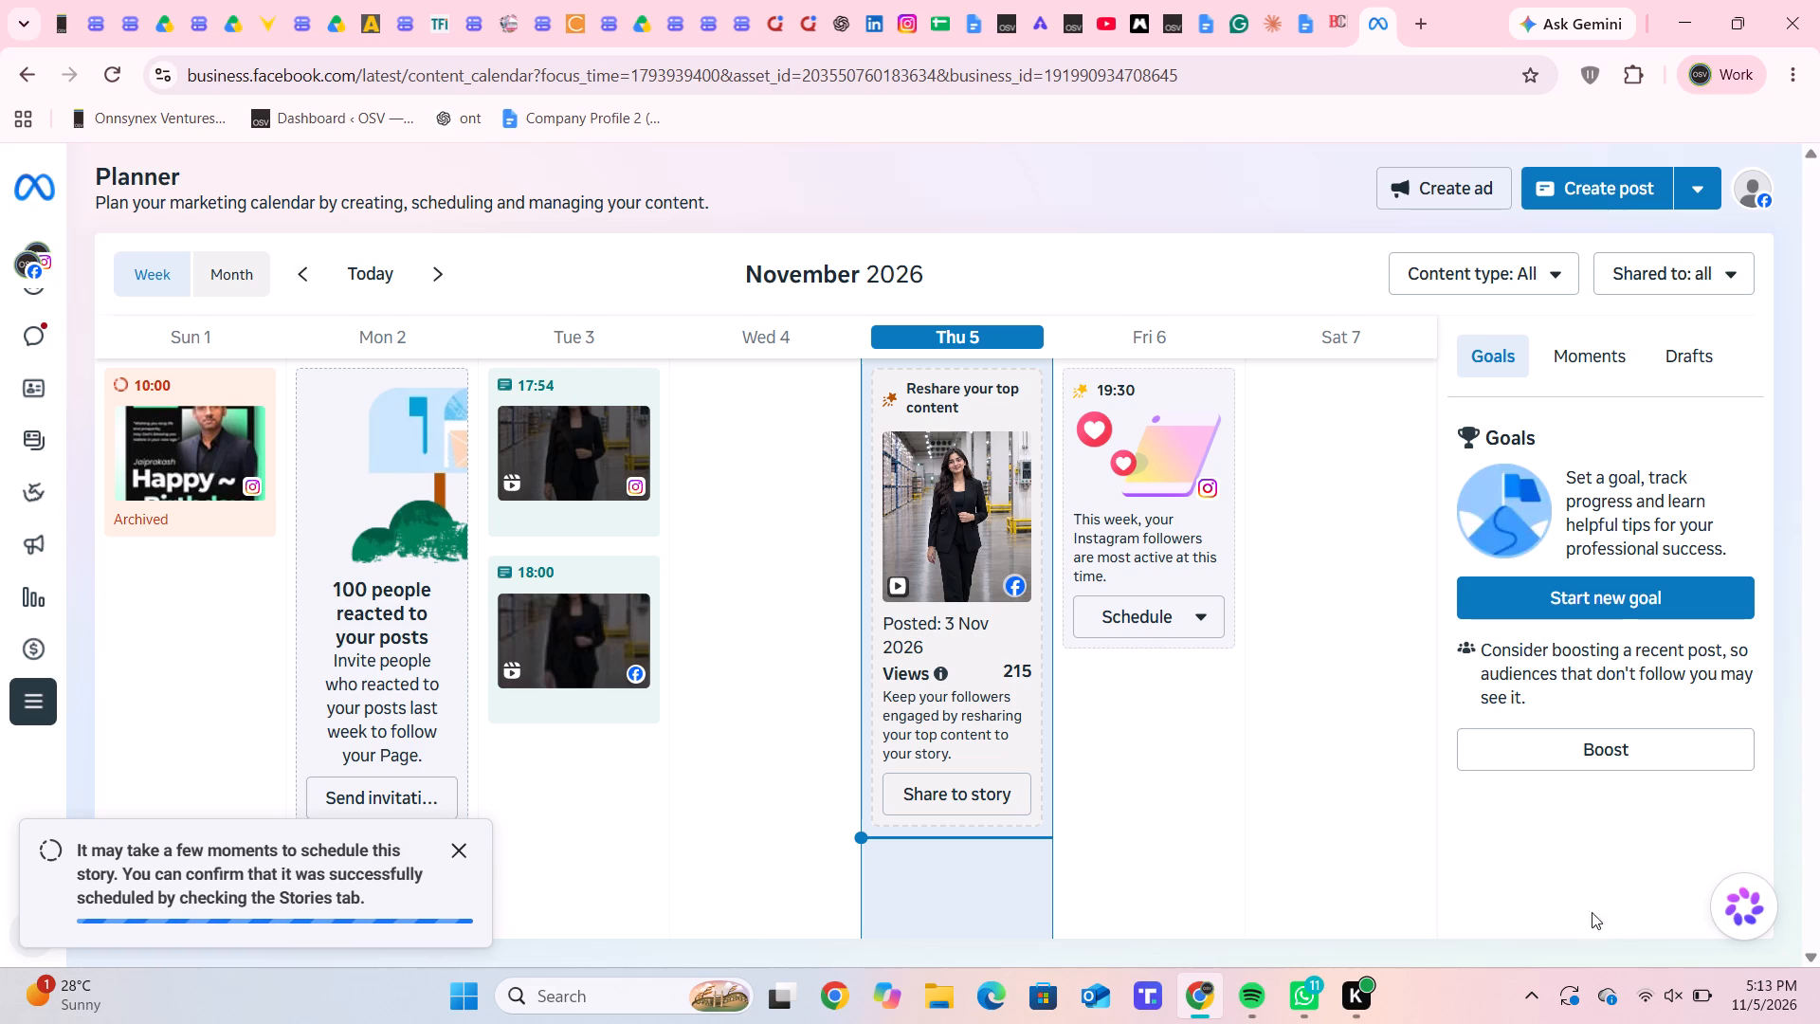
Reload the Planner, open the birthday story scheduled for 6 November at 10:00, and capture a screenshot of its overview.
left_click(117, 72)
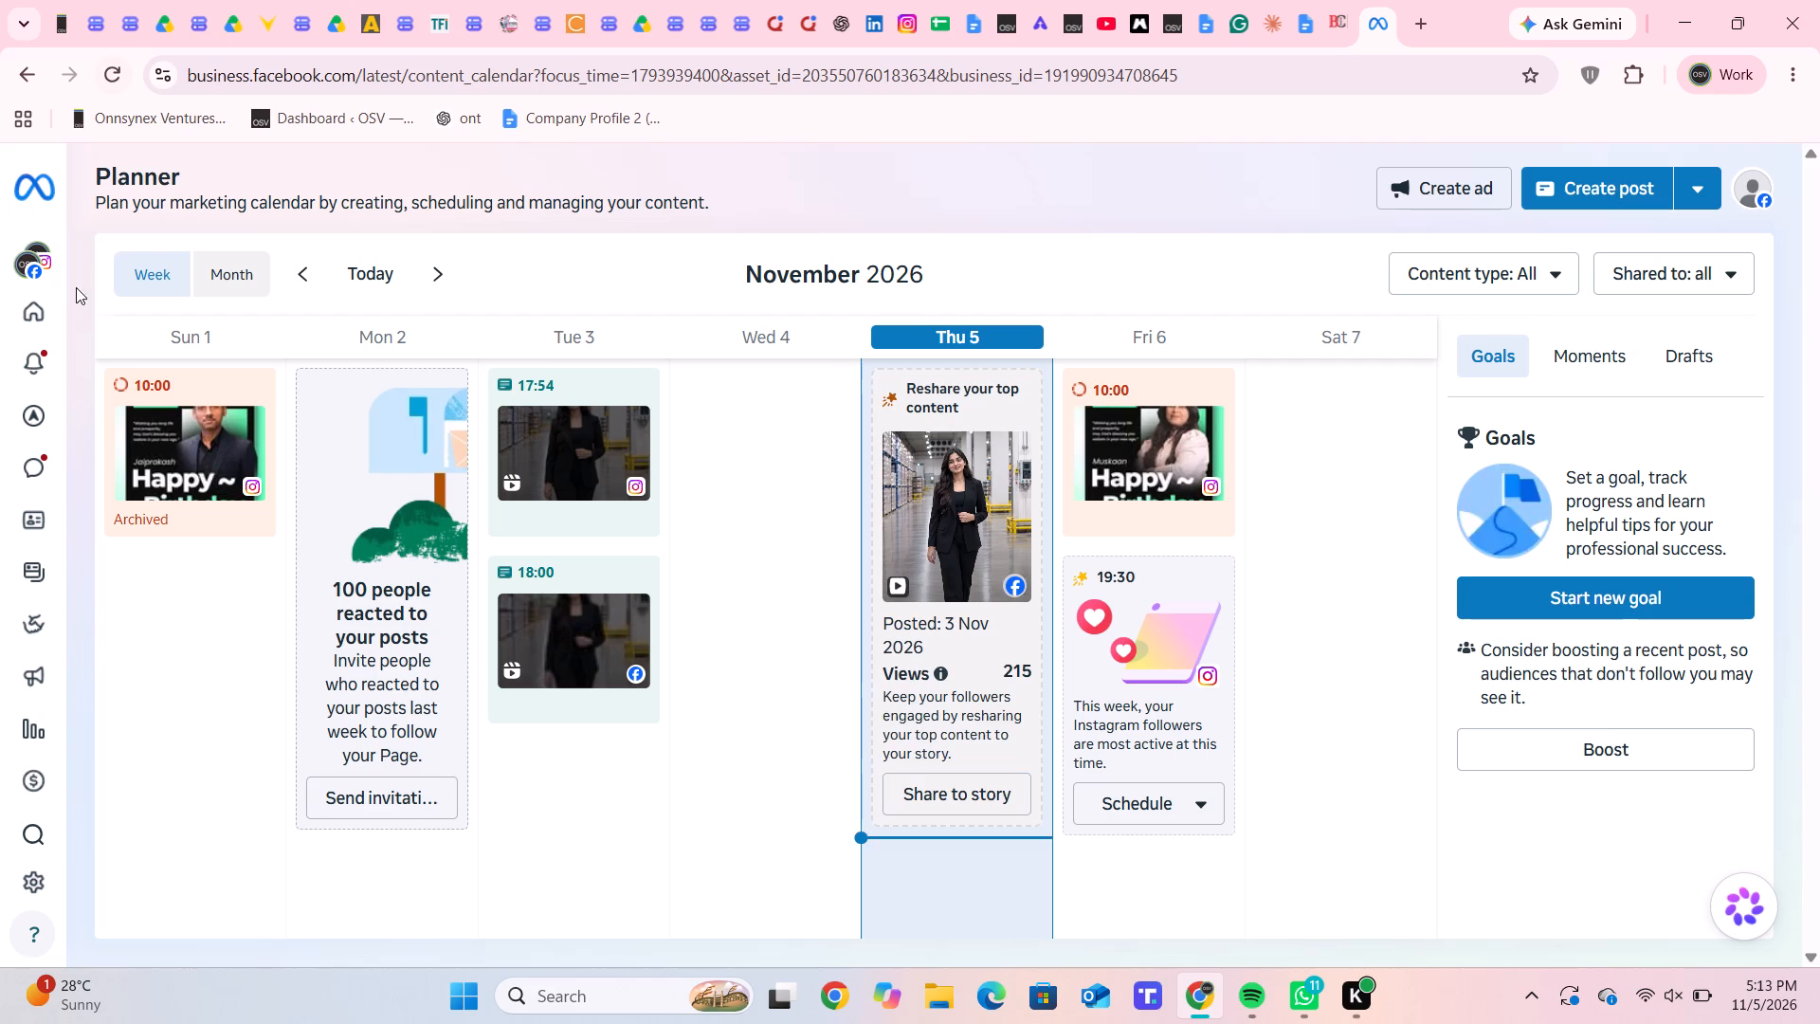
left_click(1156, 464)
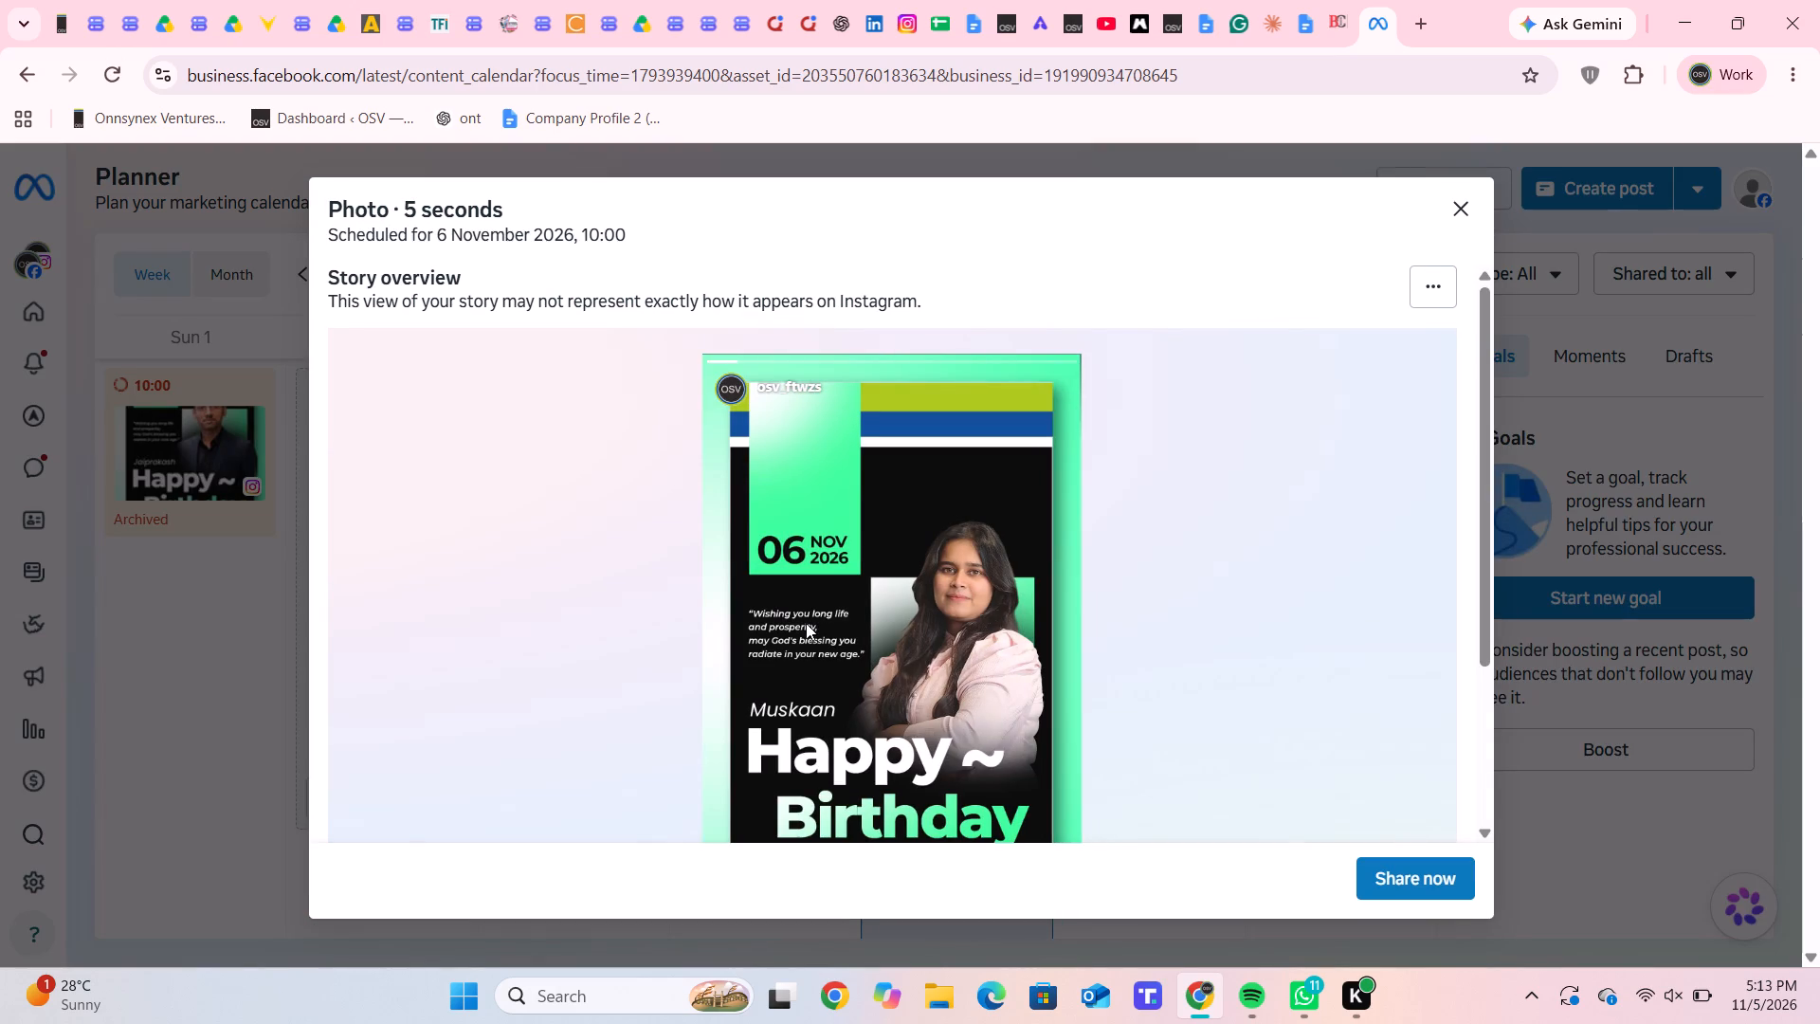
key("shift+super+s")
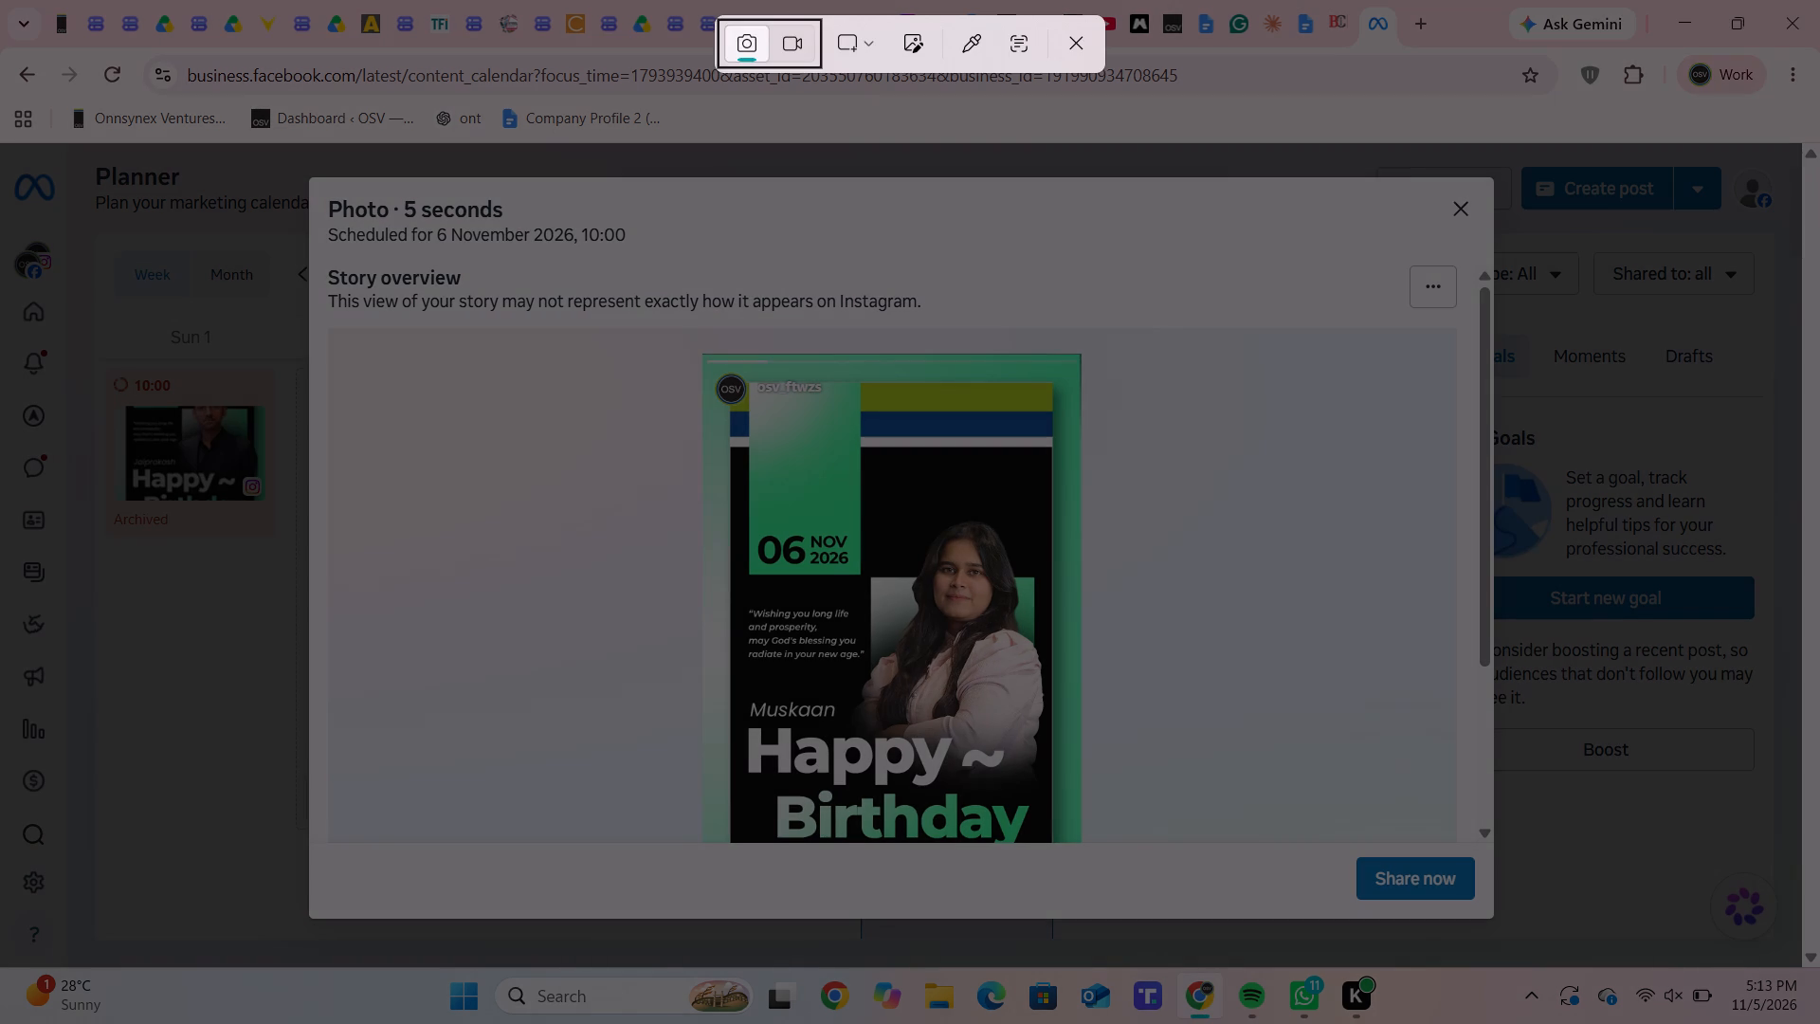
left_click_drag(0, 149, 1819, 1023)
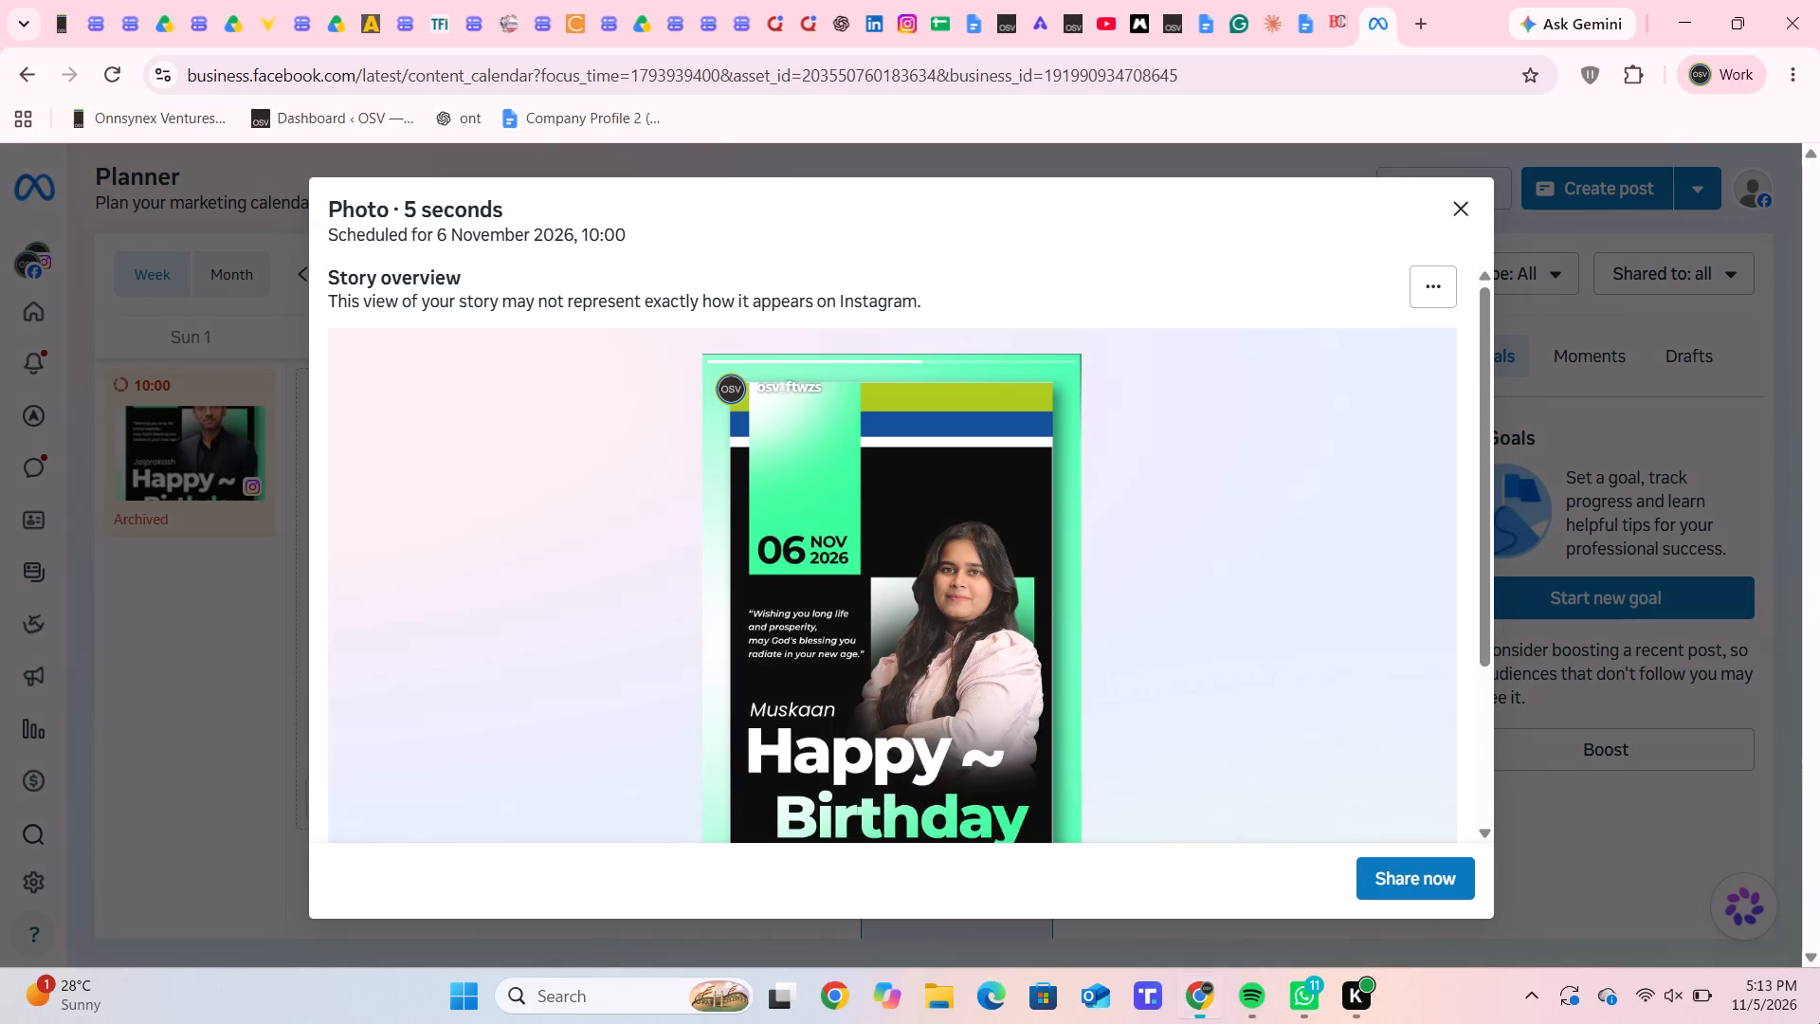
Return to the doer dashboard's Employee Birthdays & Work Anniversary table to mark the 6 November birthday posting done.
left_click(64, 0)
left_click(1773, 800)
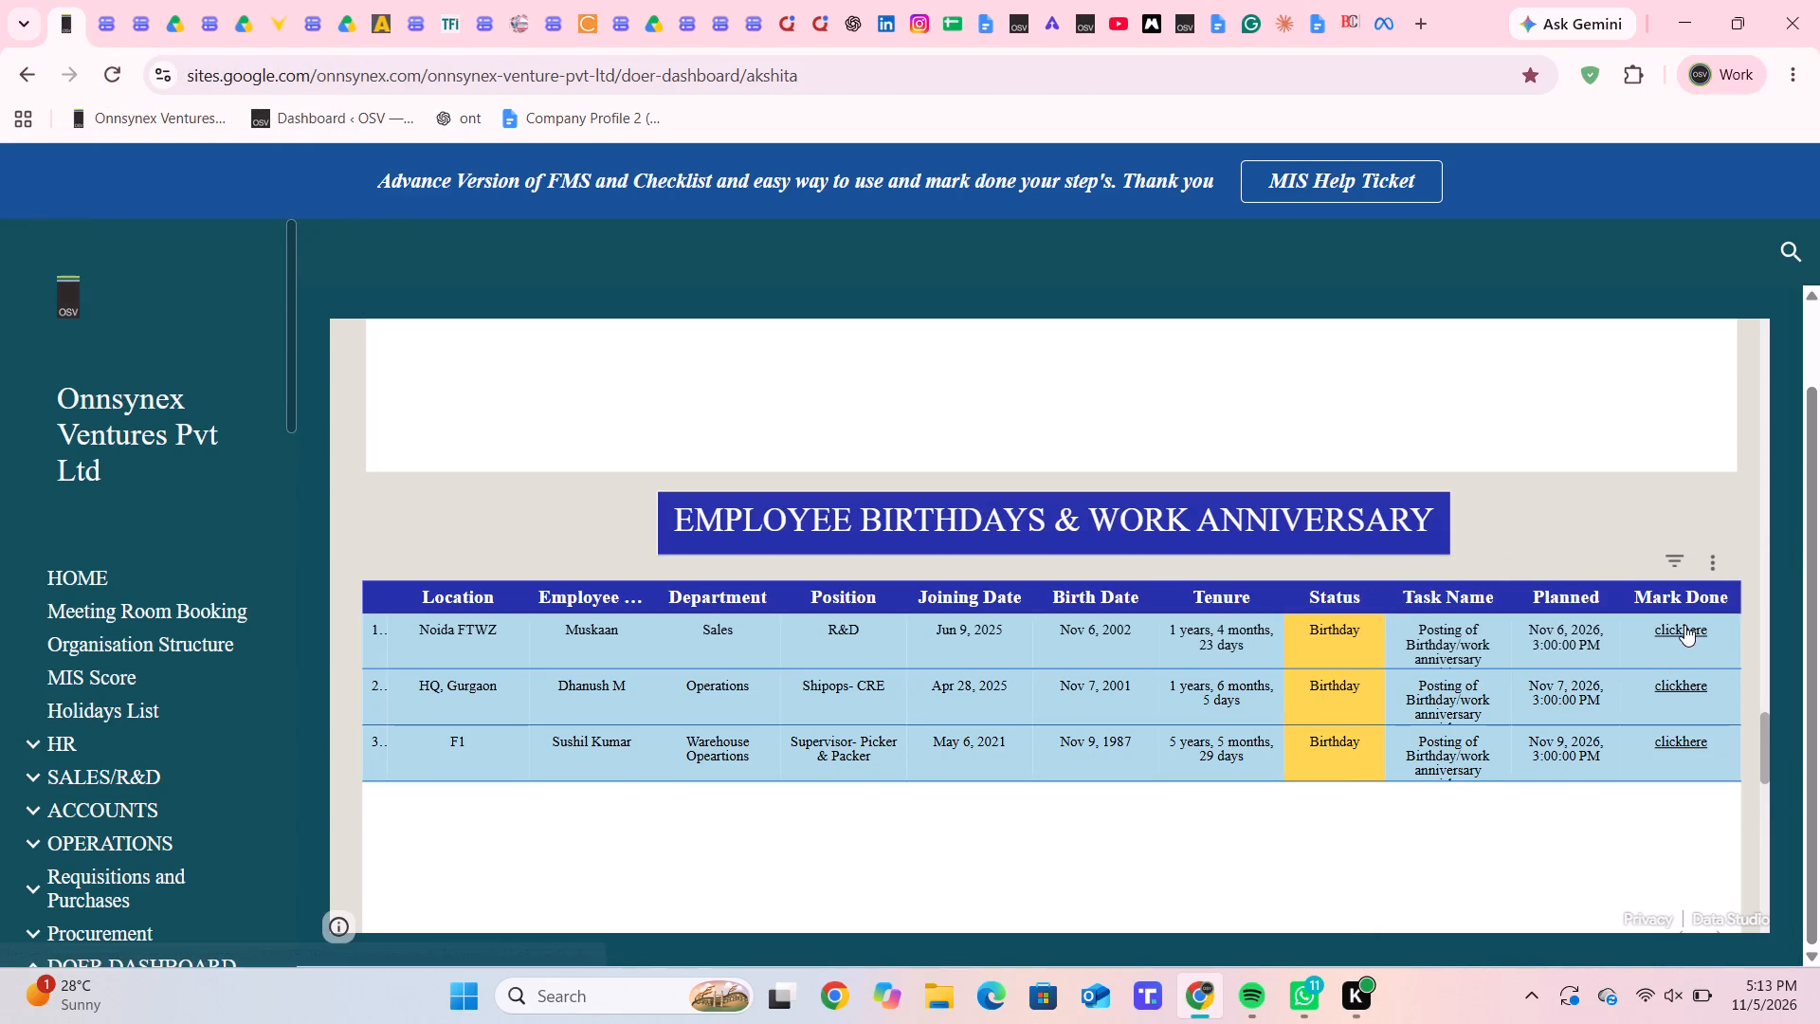
Open the mark-done form for the Nov 6 birthday posting task, agree to record the account's email, and continue to its next section.
left_click(1684, 625)
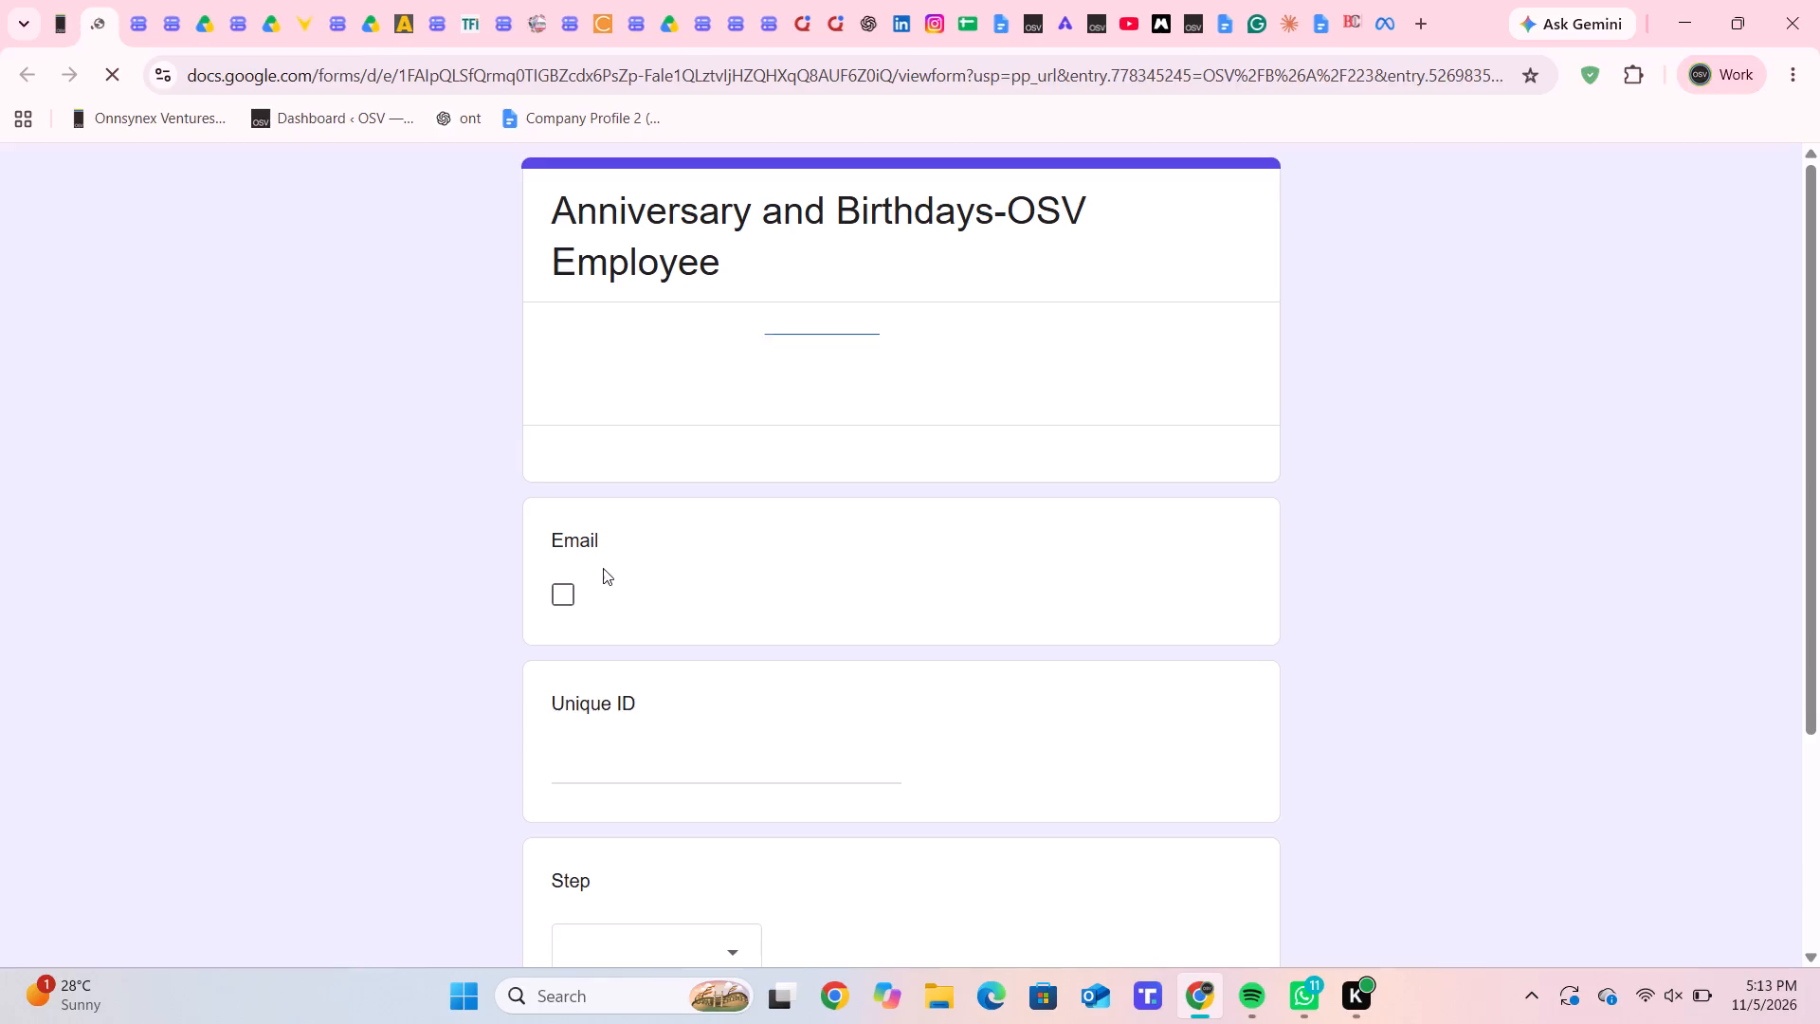
left_click(559, 611)
scroll(673, 762, "down", 3)
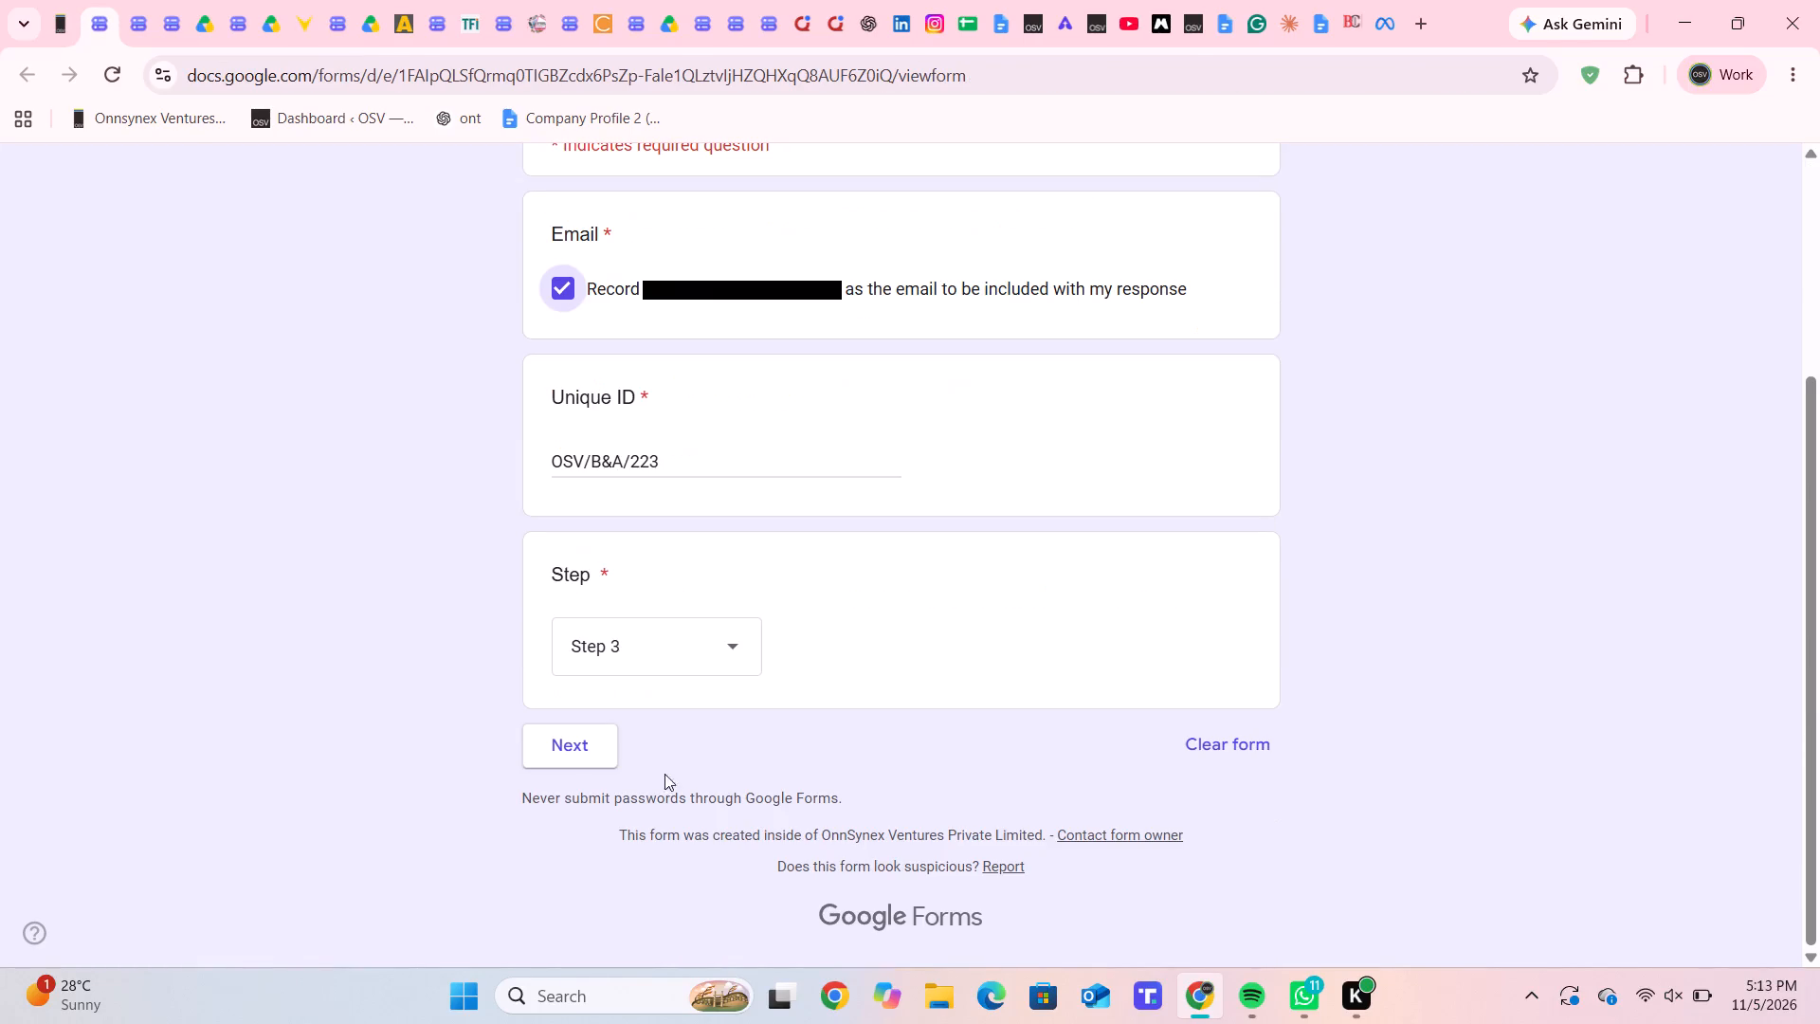
left_click(585, 741)
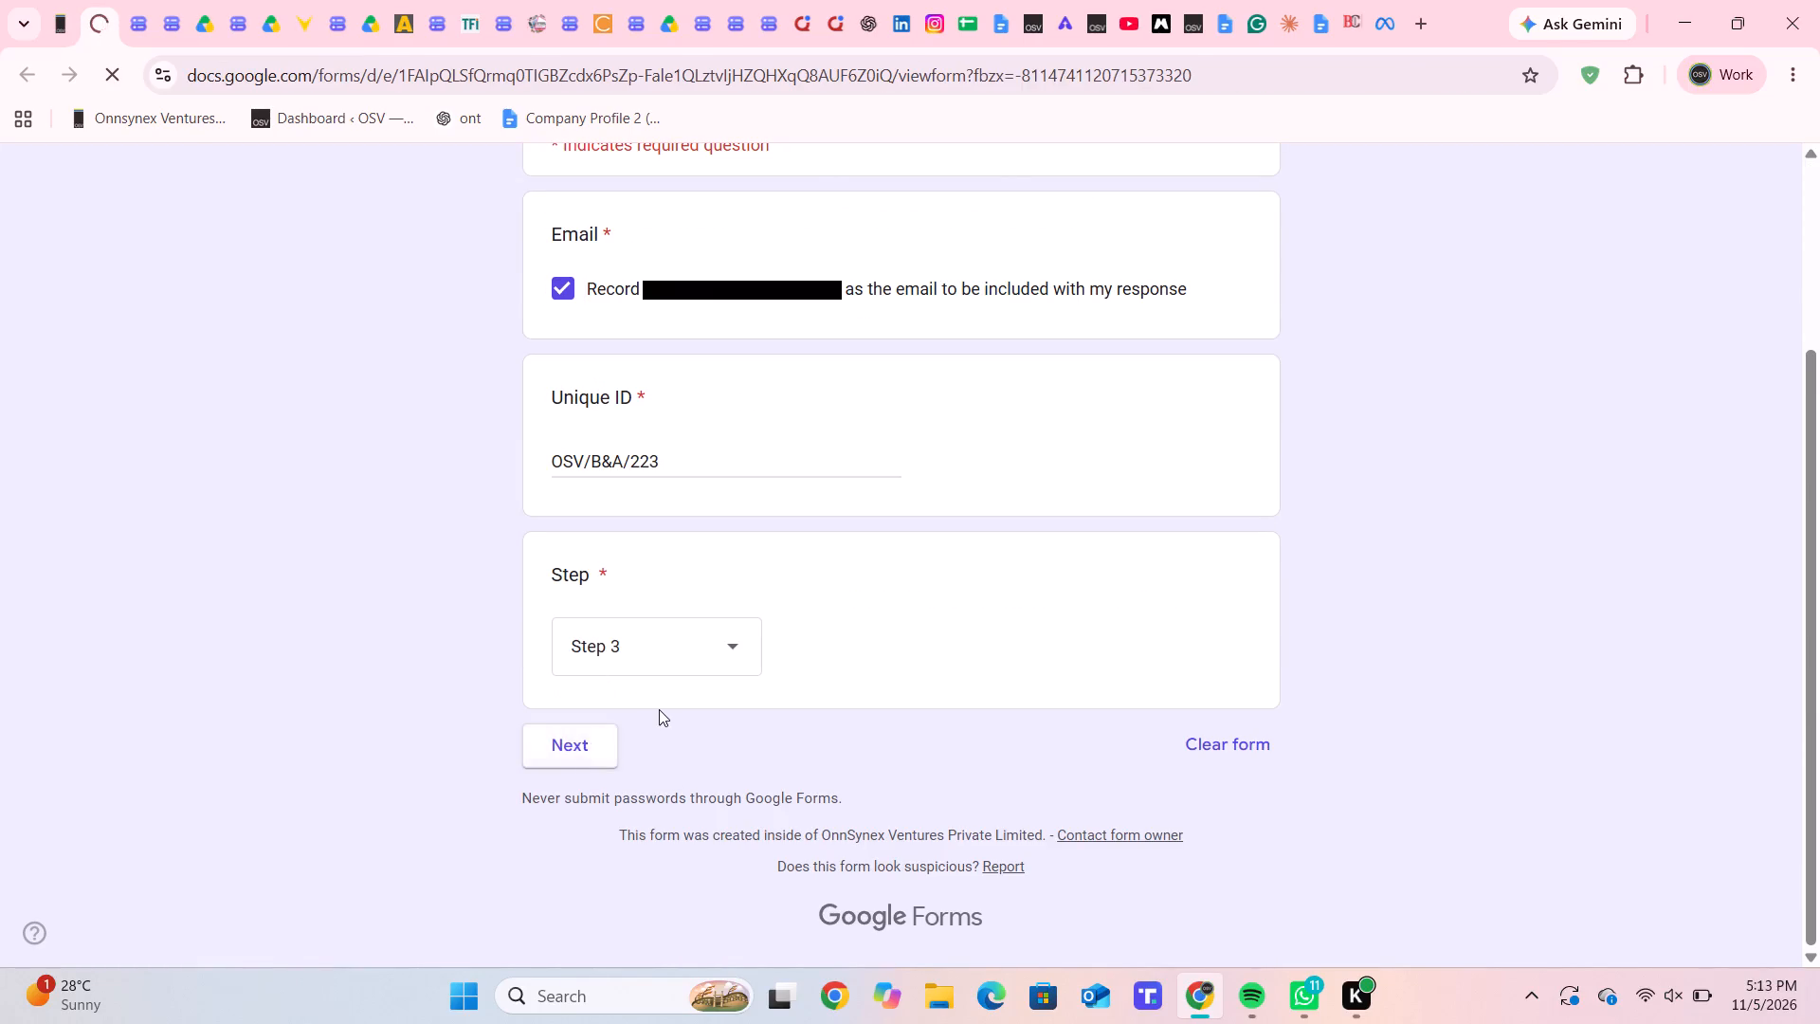
Mark Caption & Creation as Done and attach Screenshot 2026-11-05 171330.png from the Screenshots folder as the POC.
left_click(567, 651)
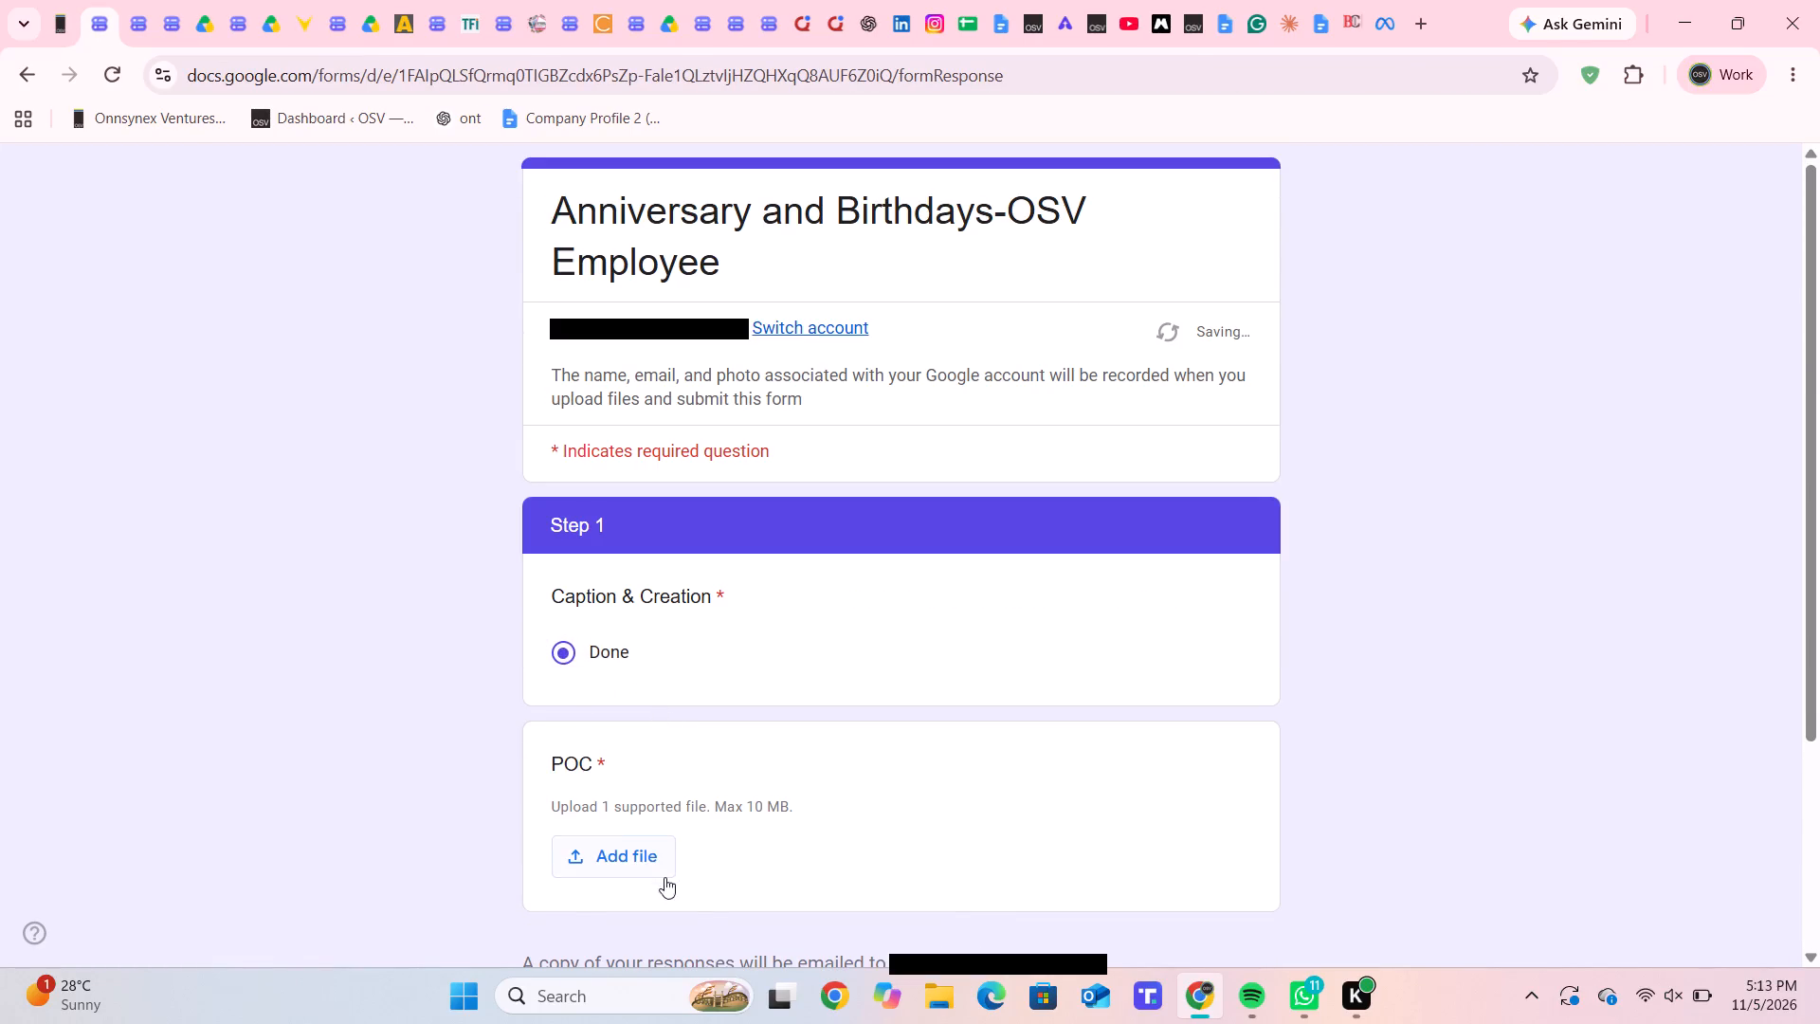
left_click(639, 850)
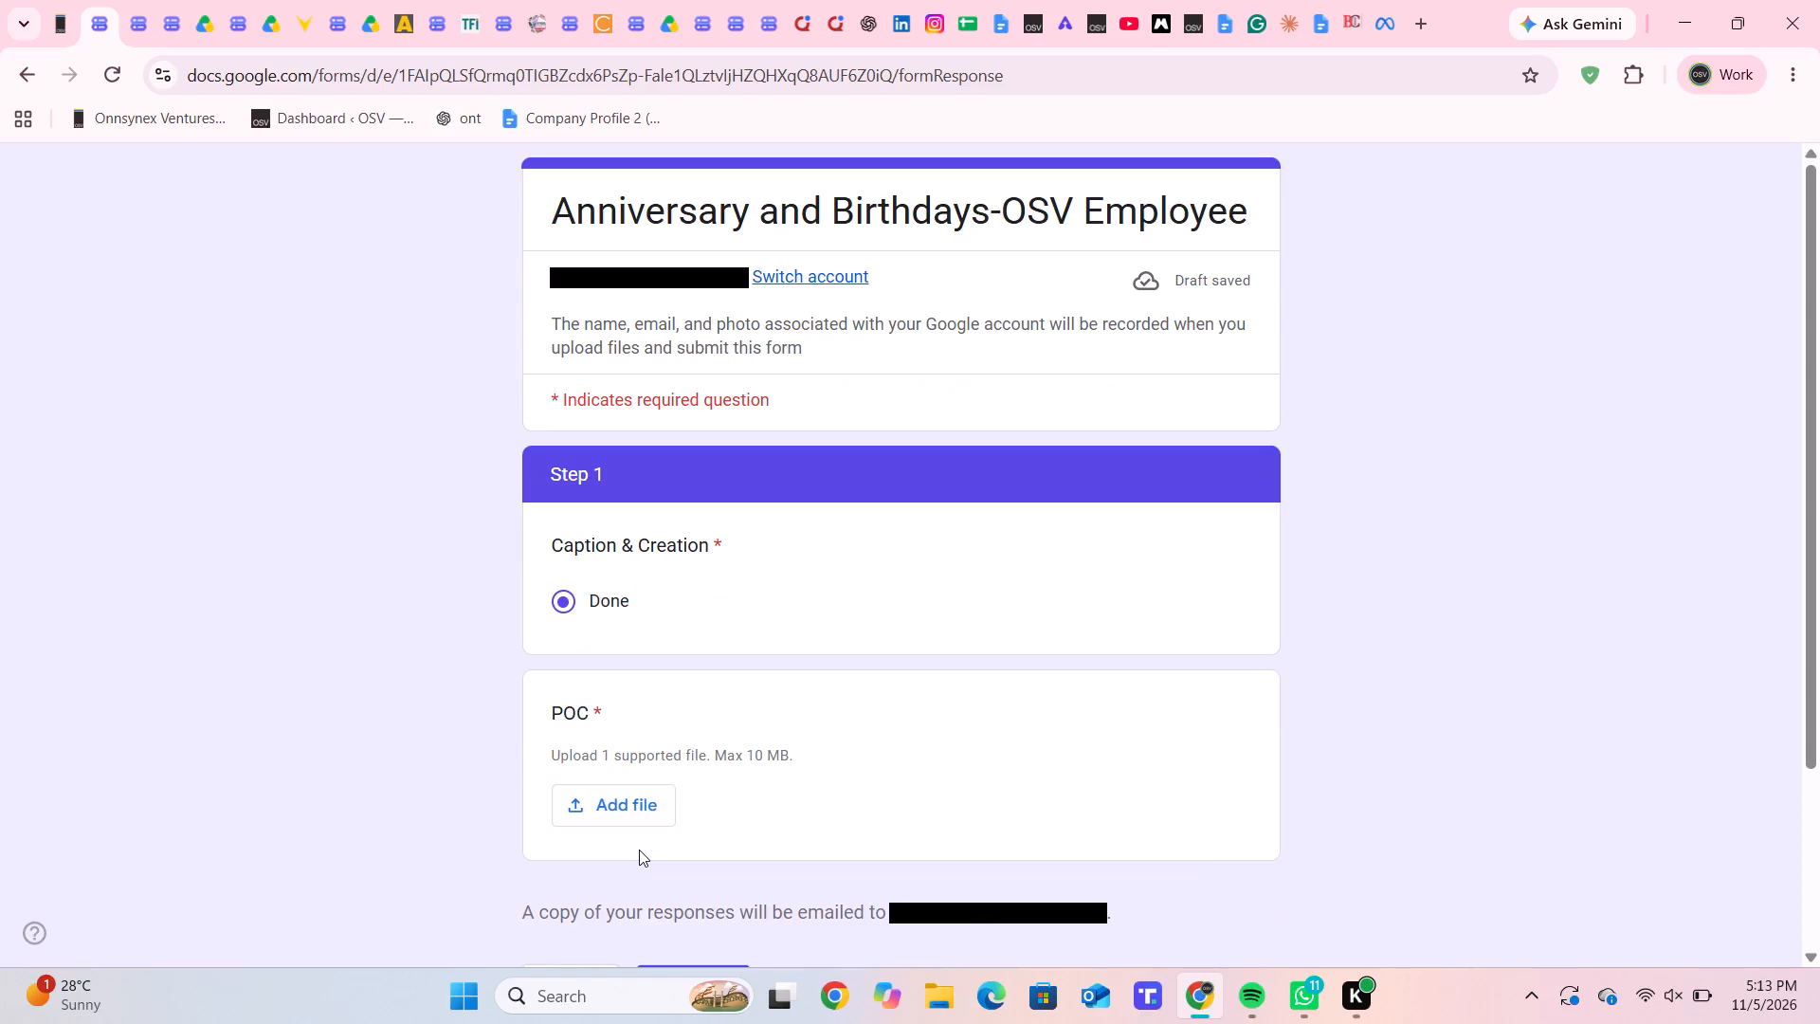
left_click(618, 802)
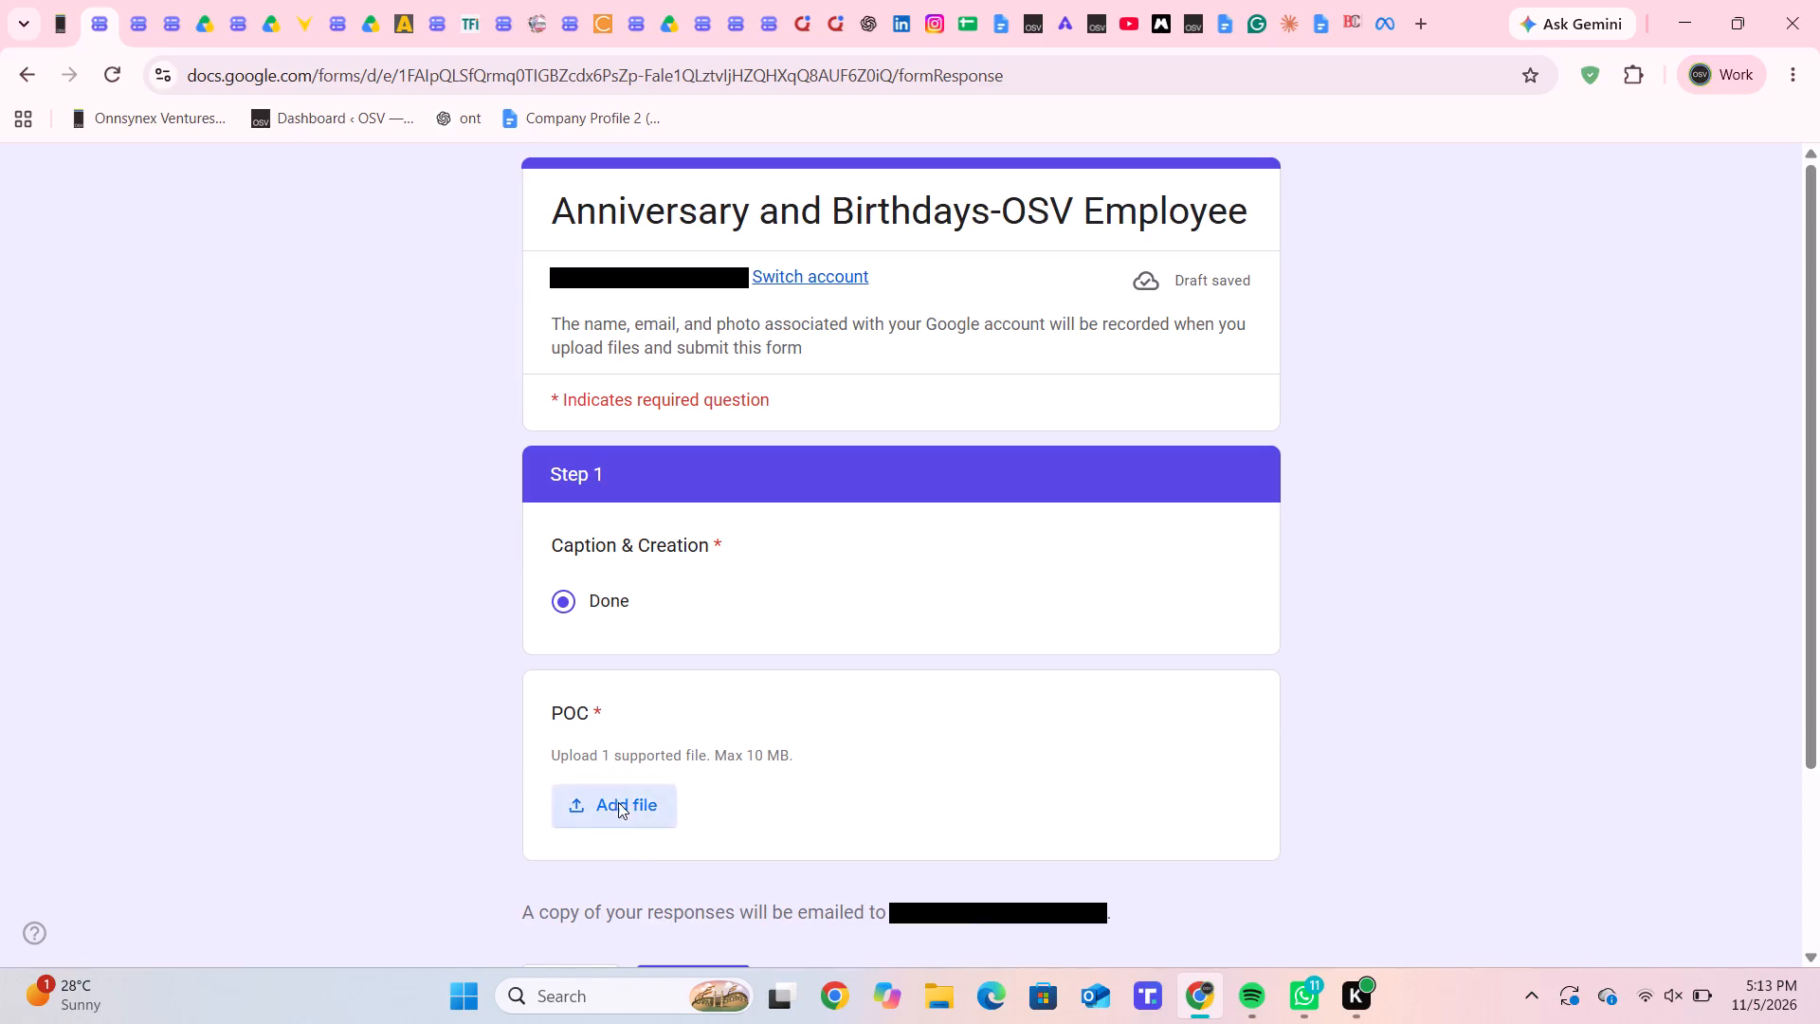
left_click(898, 727)
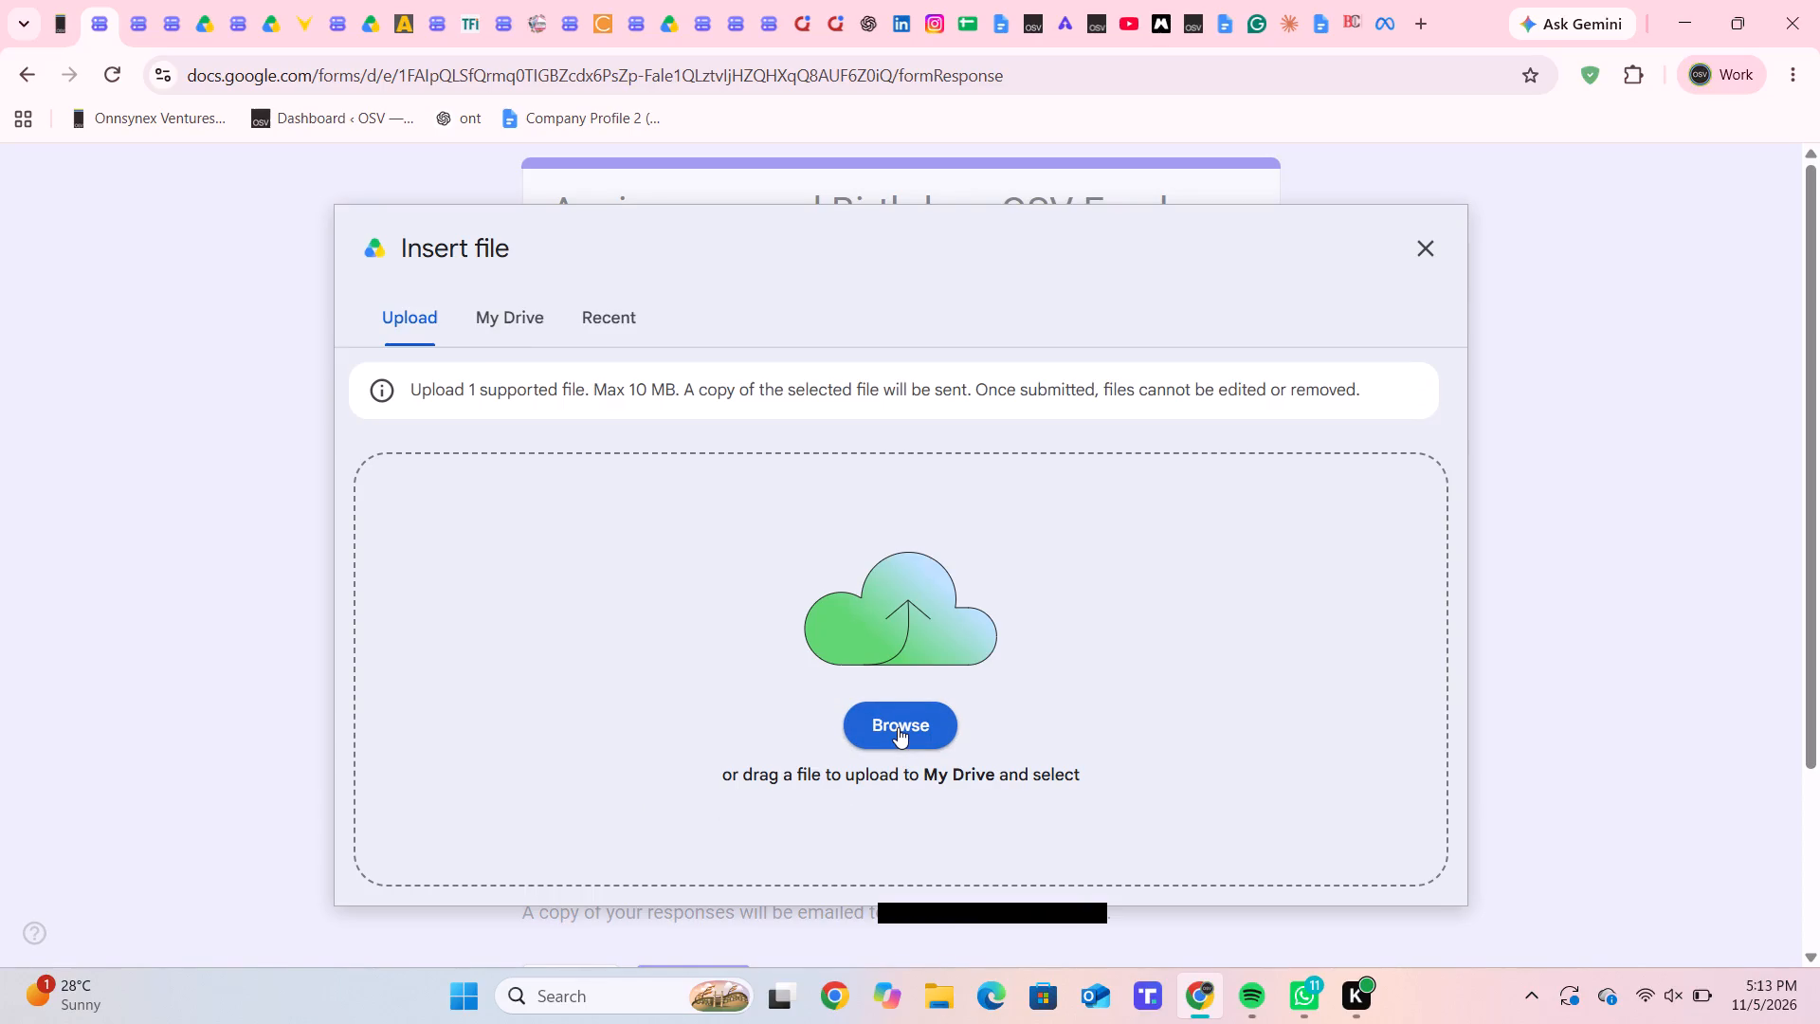
left_click(903, 718)
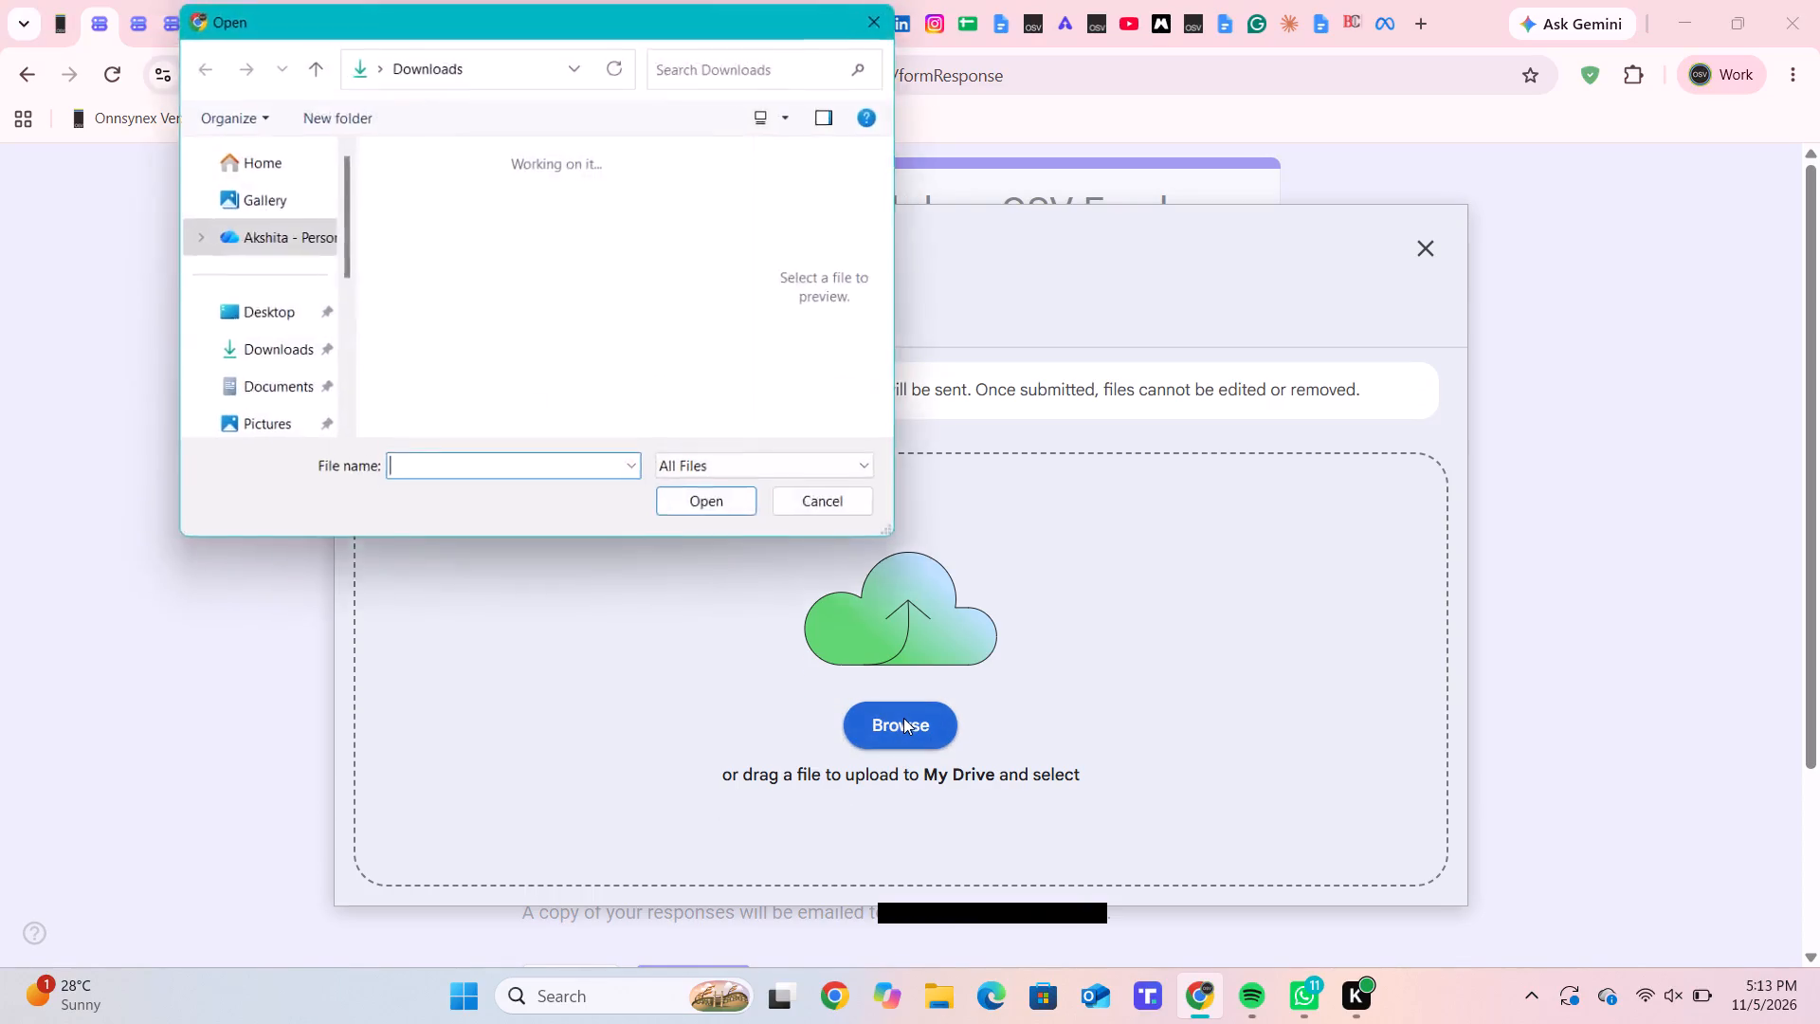
left_click(250, 436)
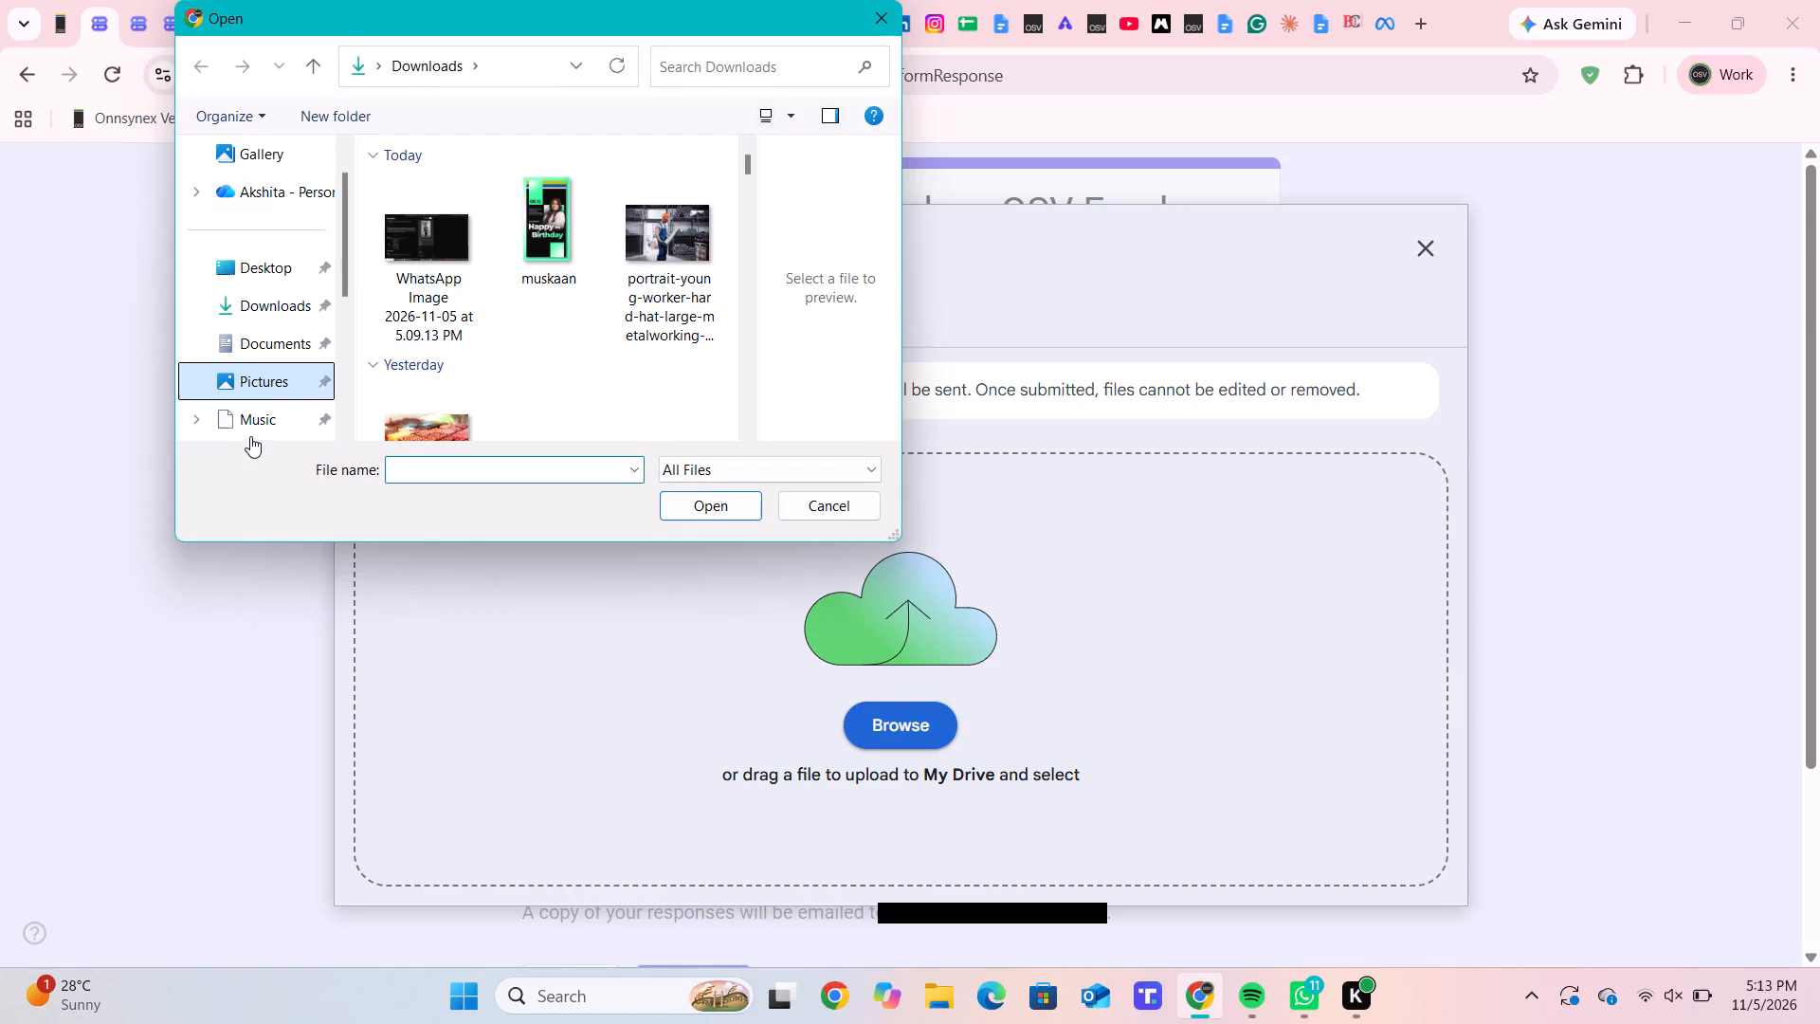
double_click(544, 212)
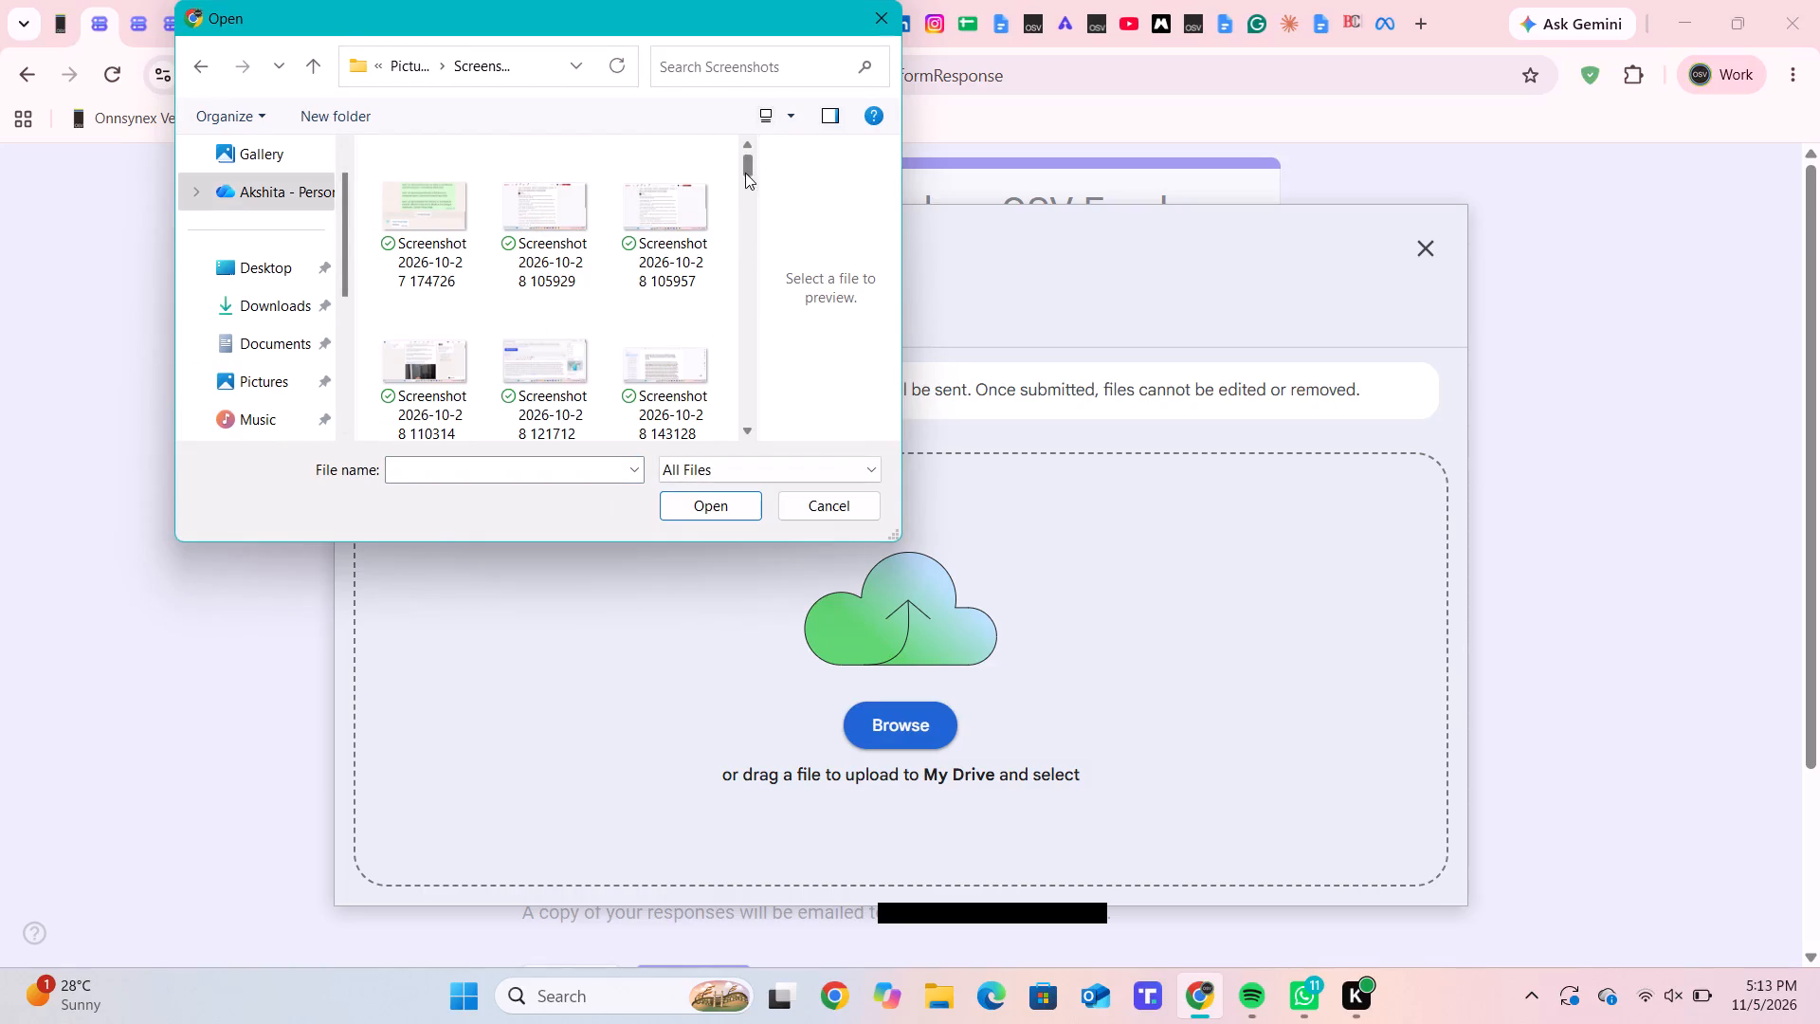
left_click_drag(745, 170, 748, 489)
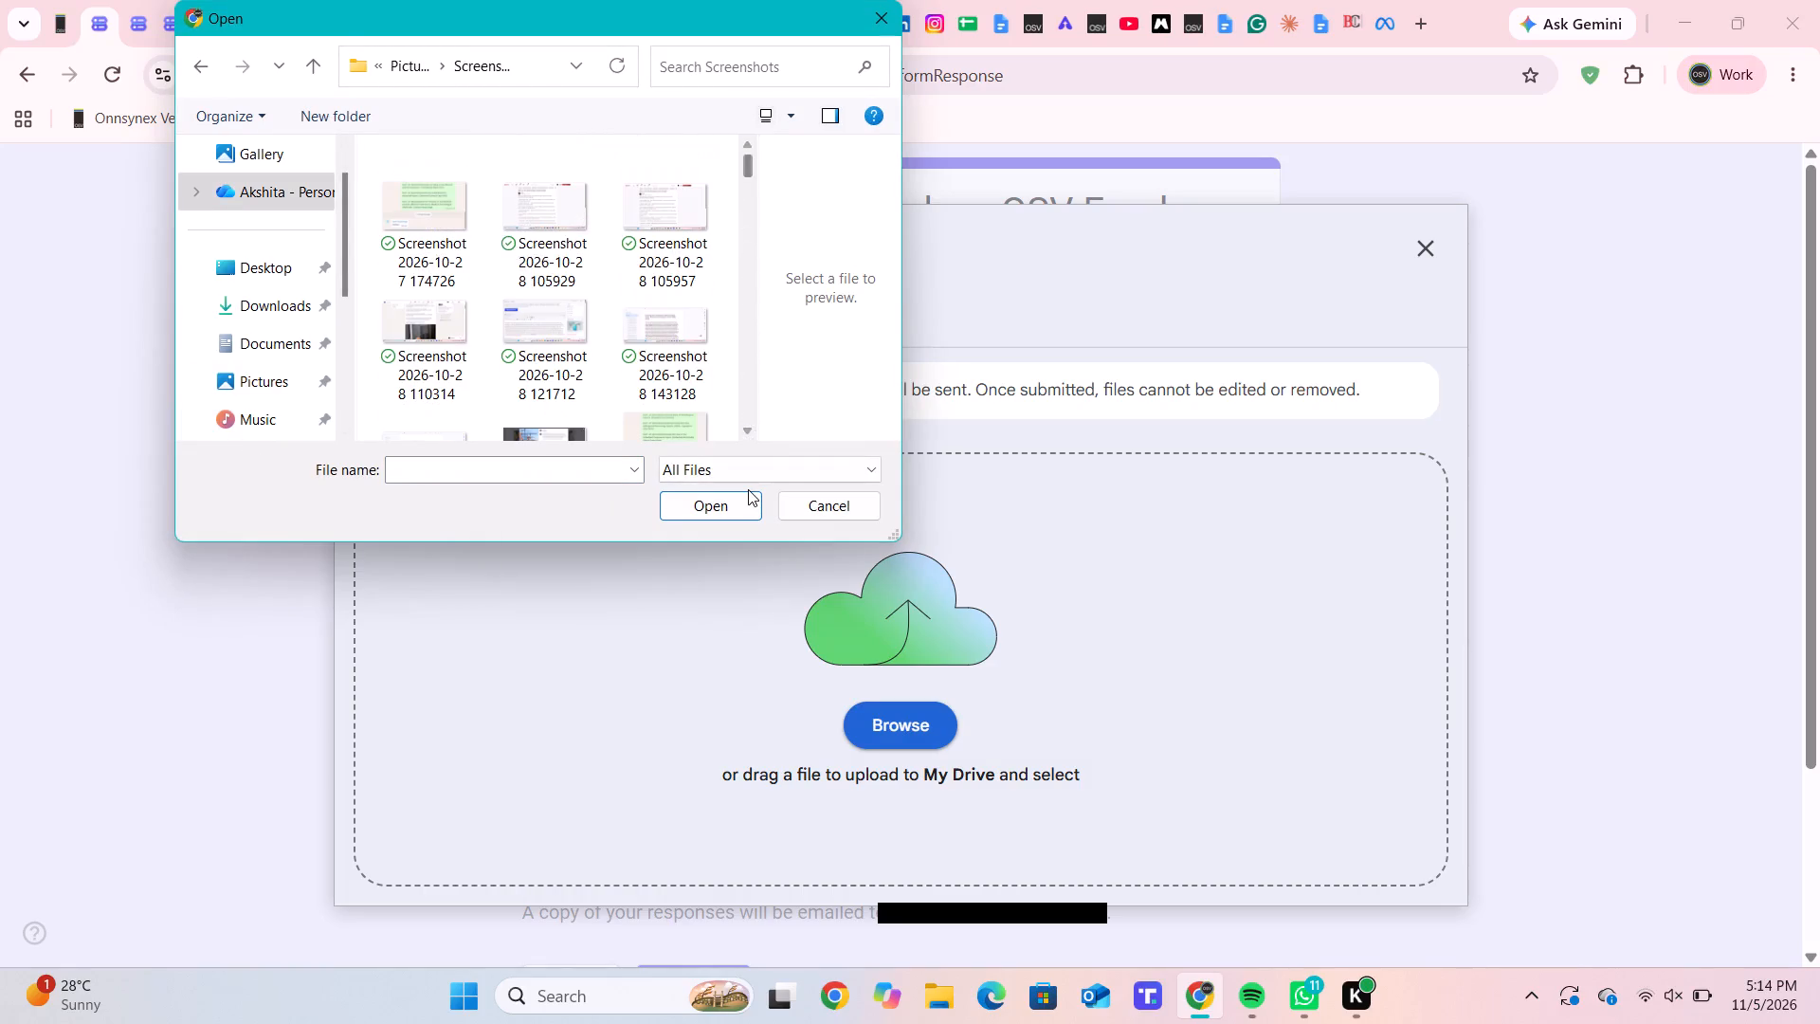
left_click_drag(746, 165, 750, 371)
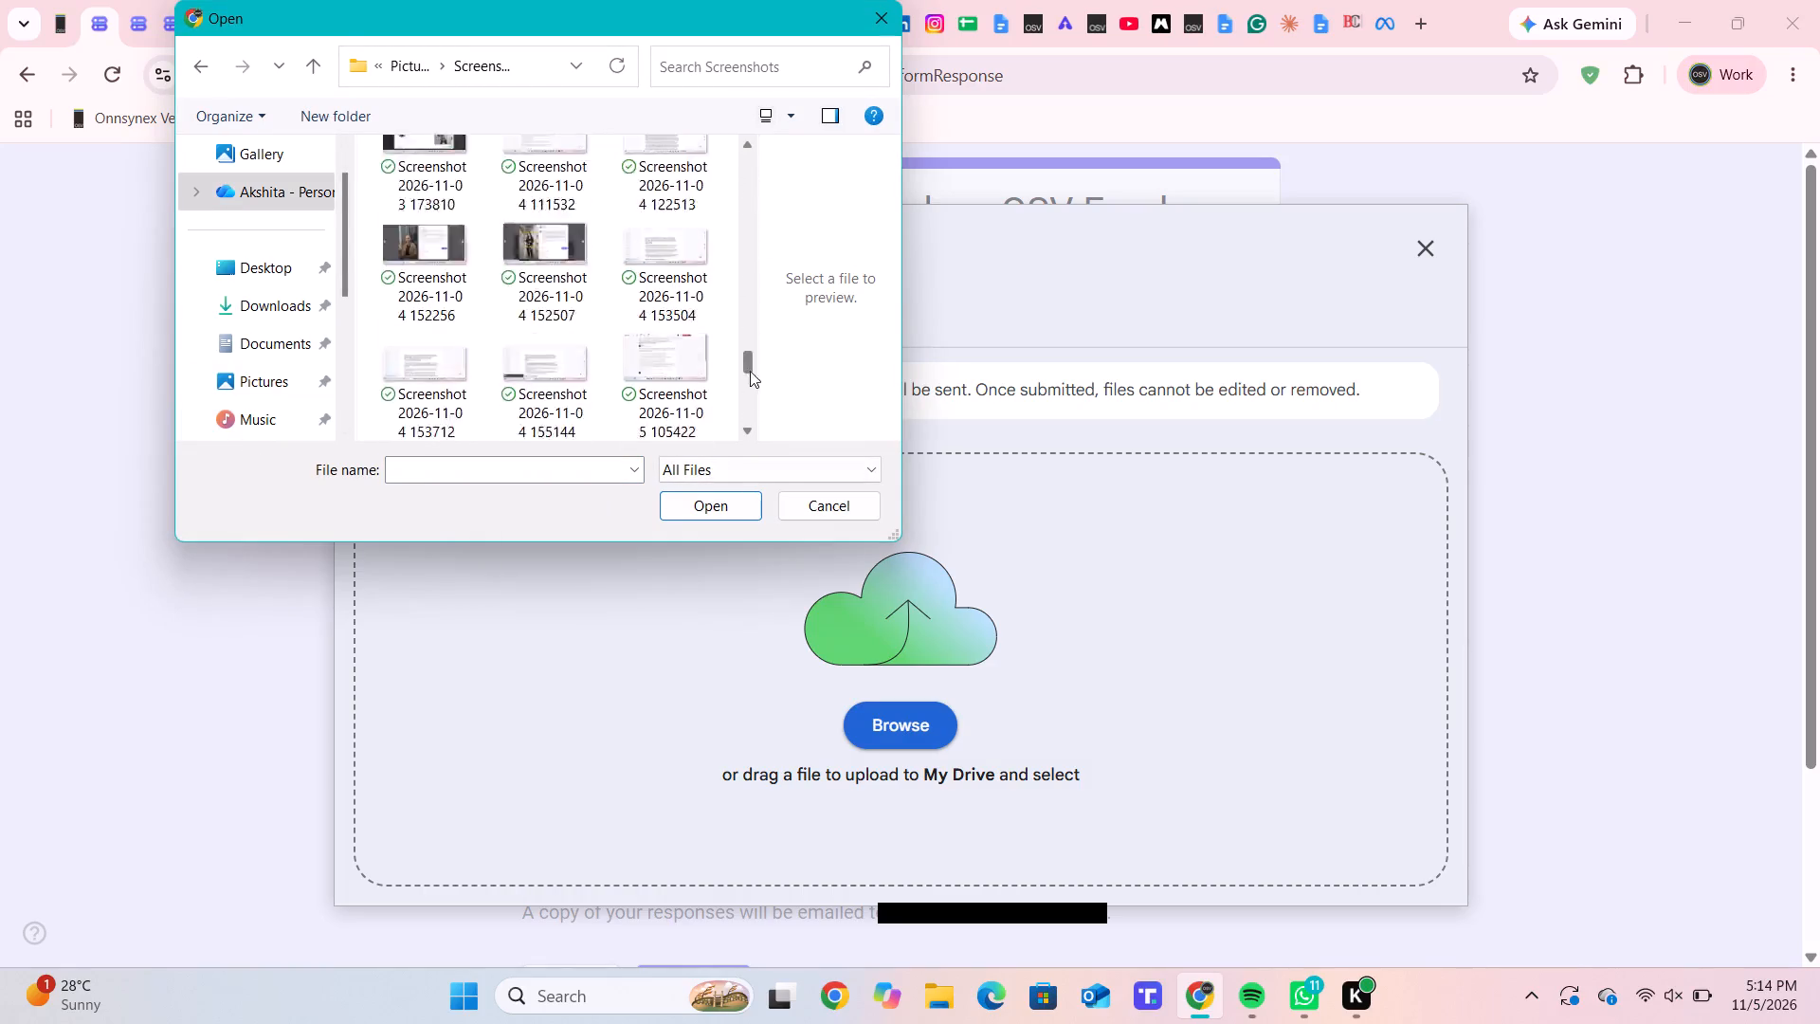
left_click_drag(750, 371, 753, 426)
triple_click(656, 386)
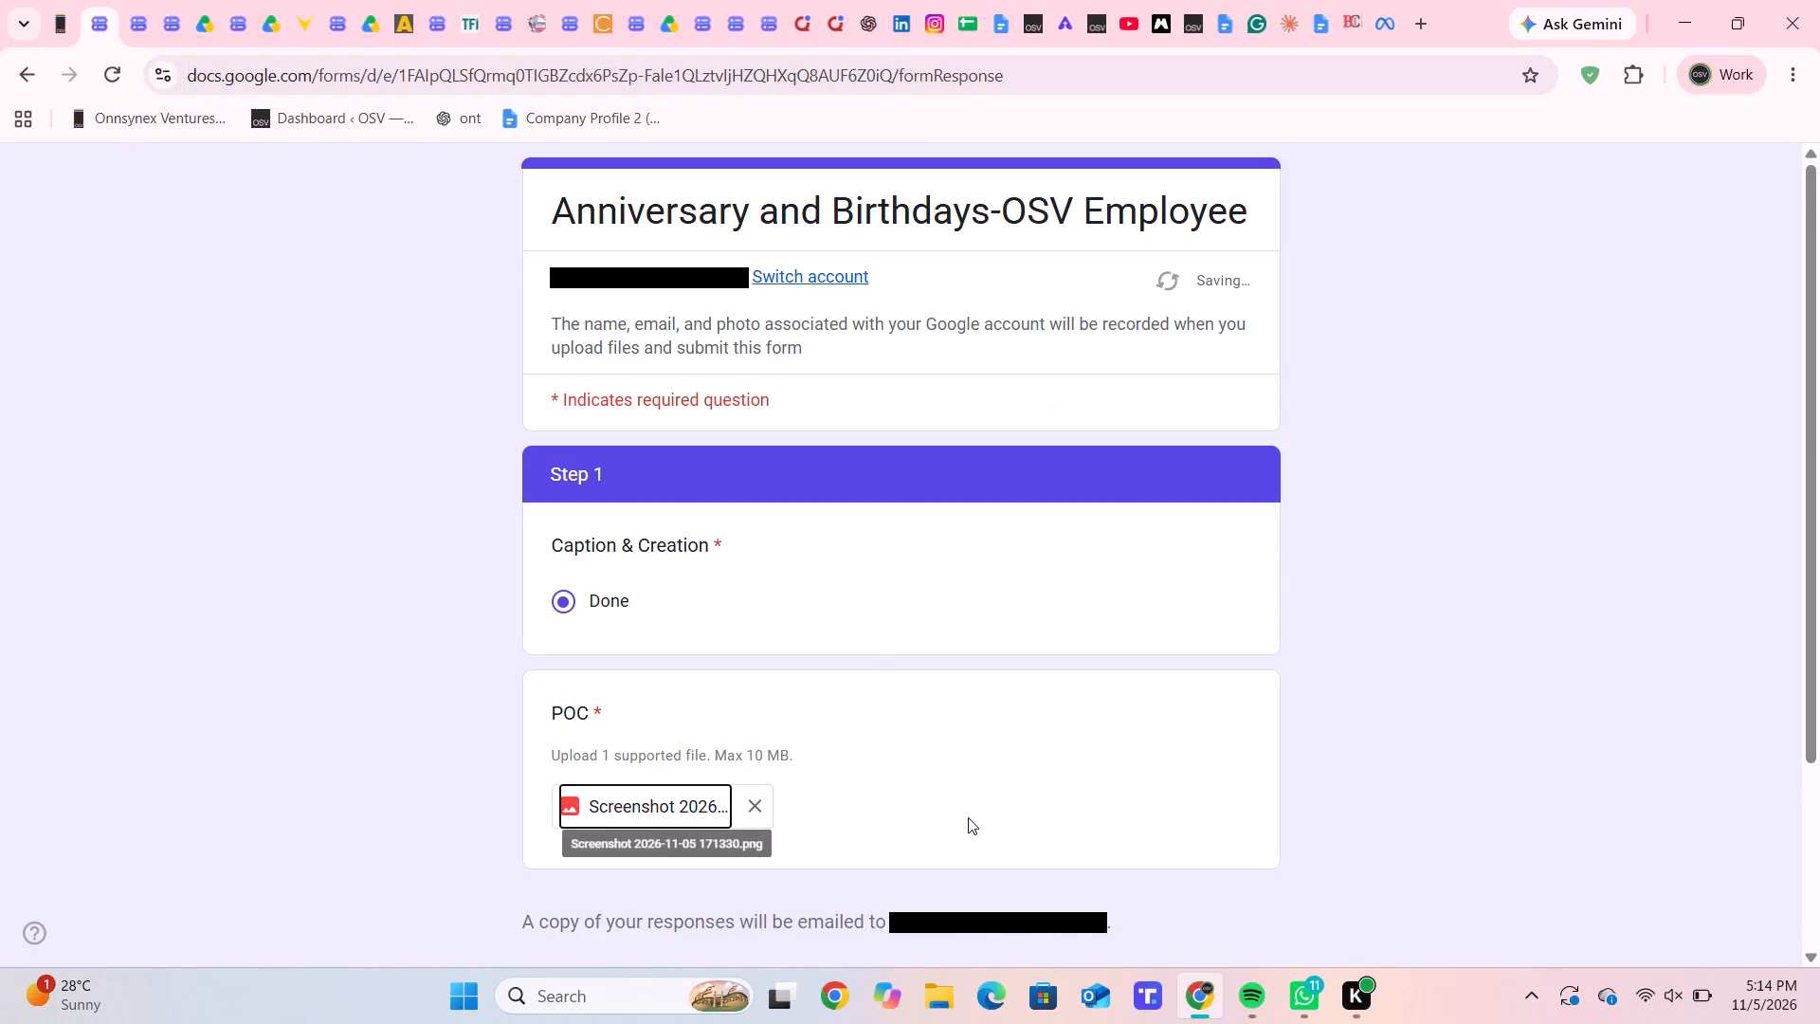
Submit the Anniversary and Birthdays-OSV Employee form.
scroll(968, 817, "down", 4)
left_click(726, 756)
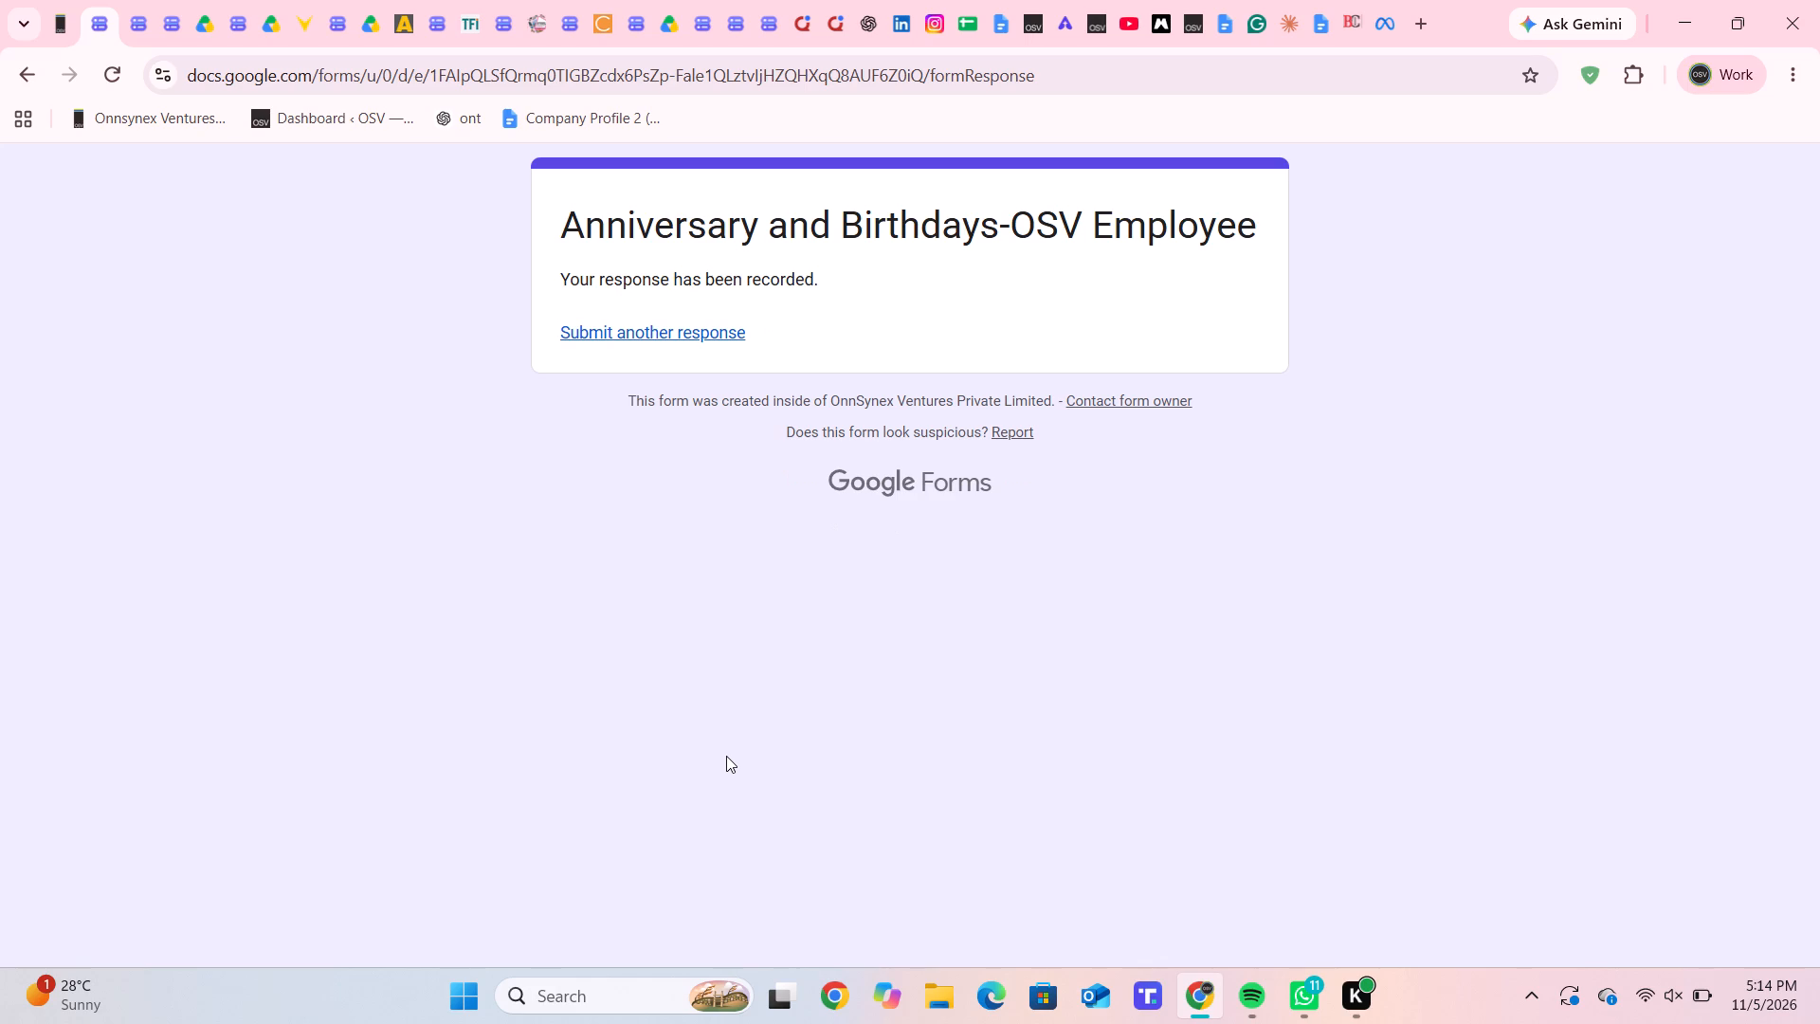
Return to the task dashboard, review the pending tasks, and highlight the checklist entry "Write Captions for whole week - (Thursday)".
left_click(59, 0)
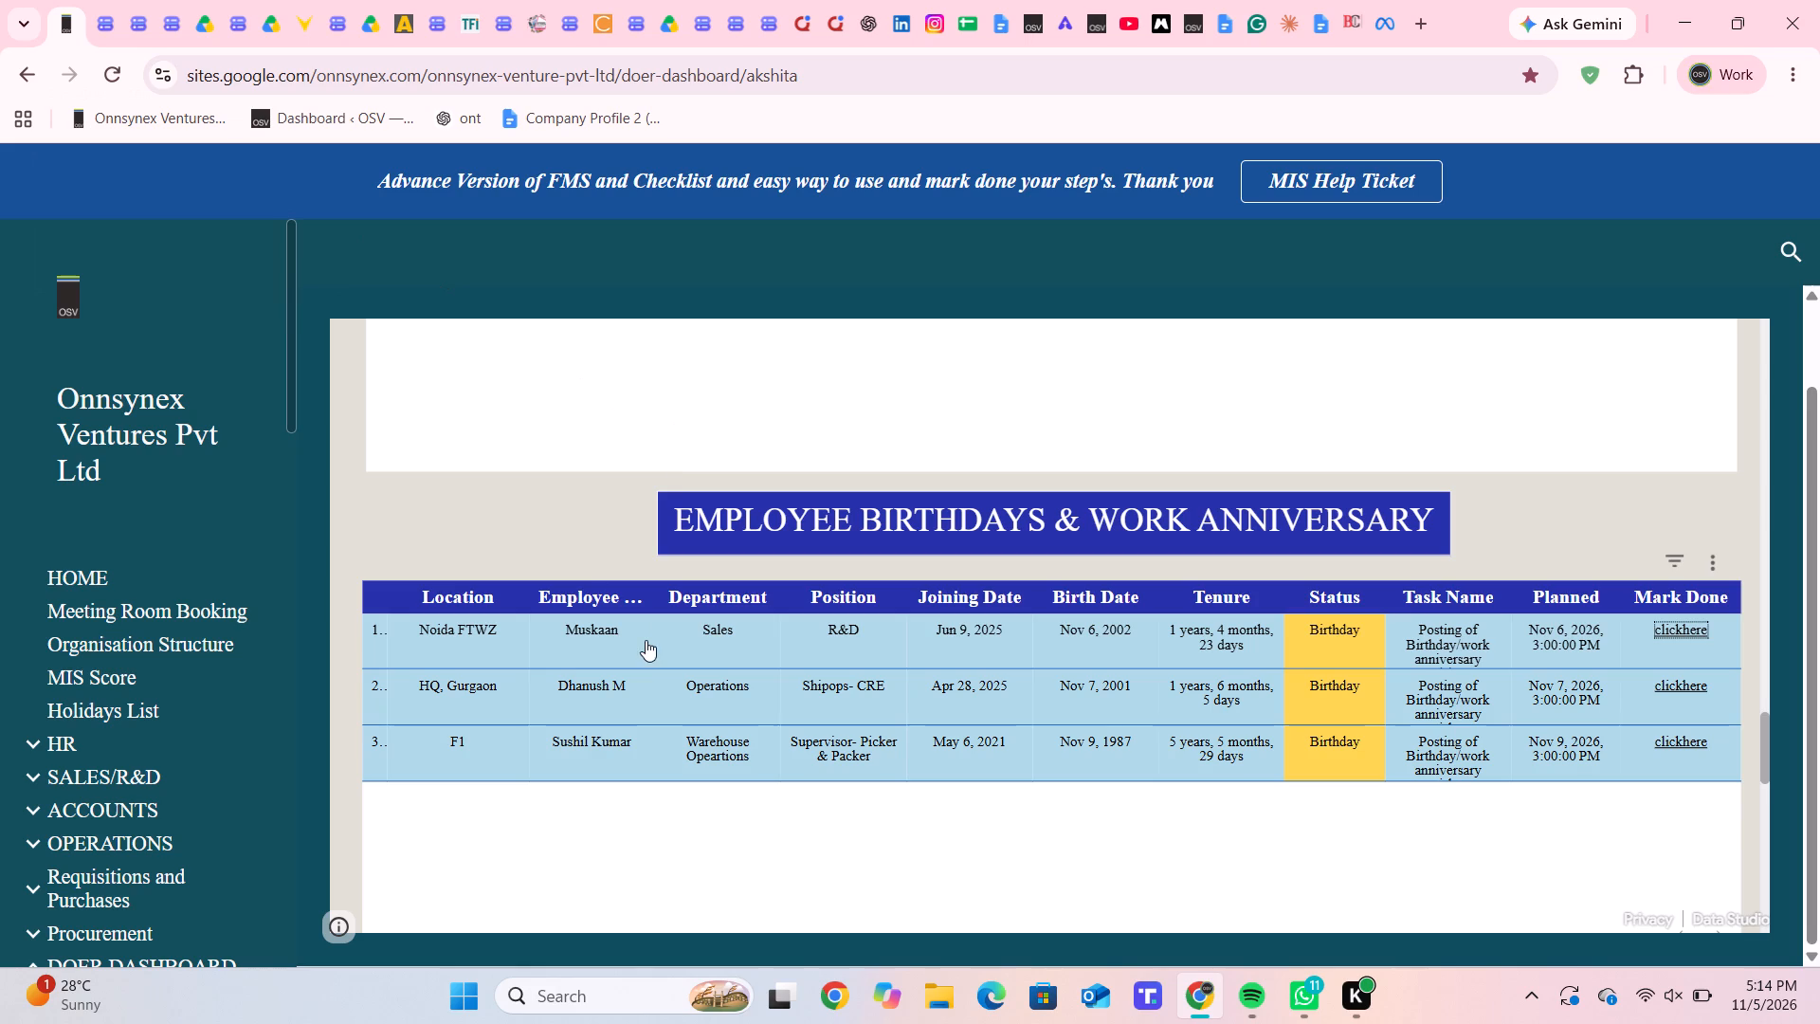
scroll(620, 532, "up", 7)
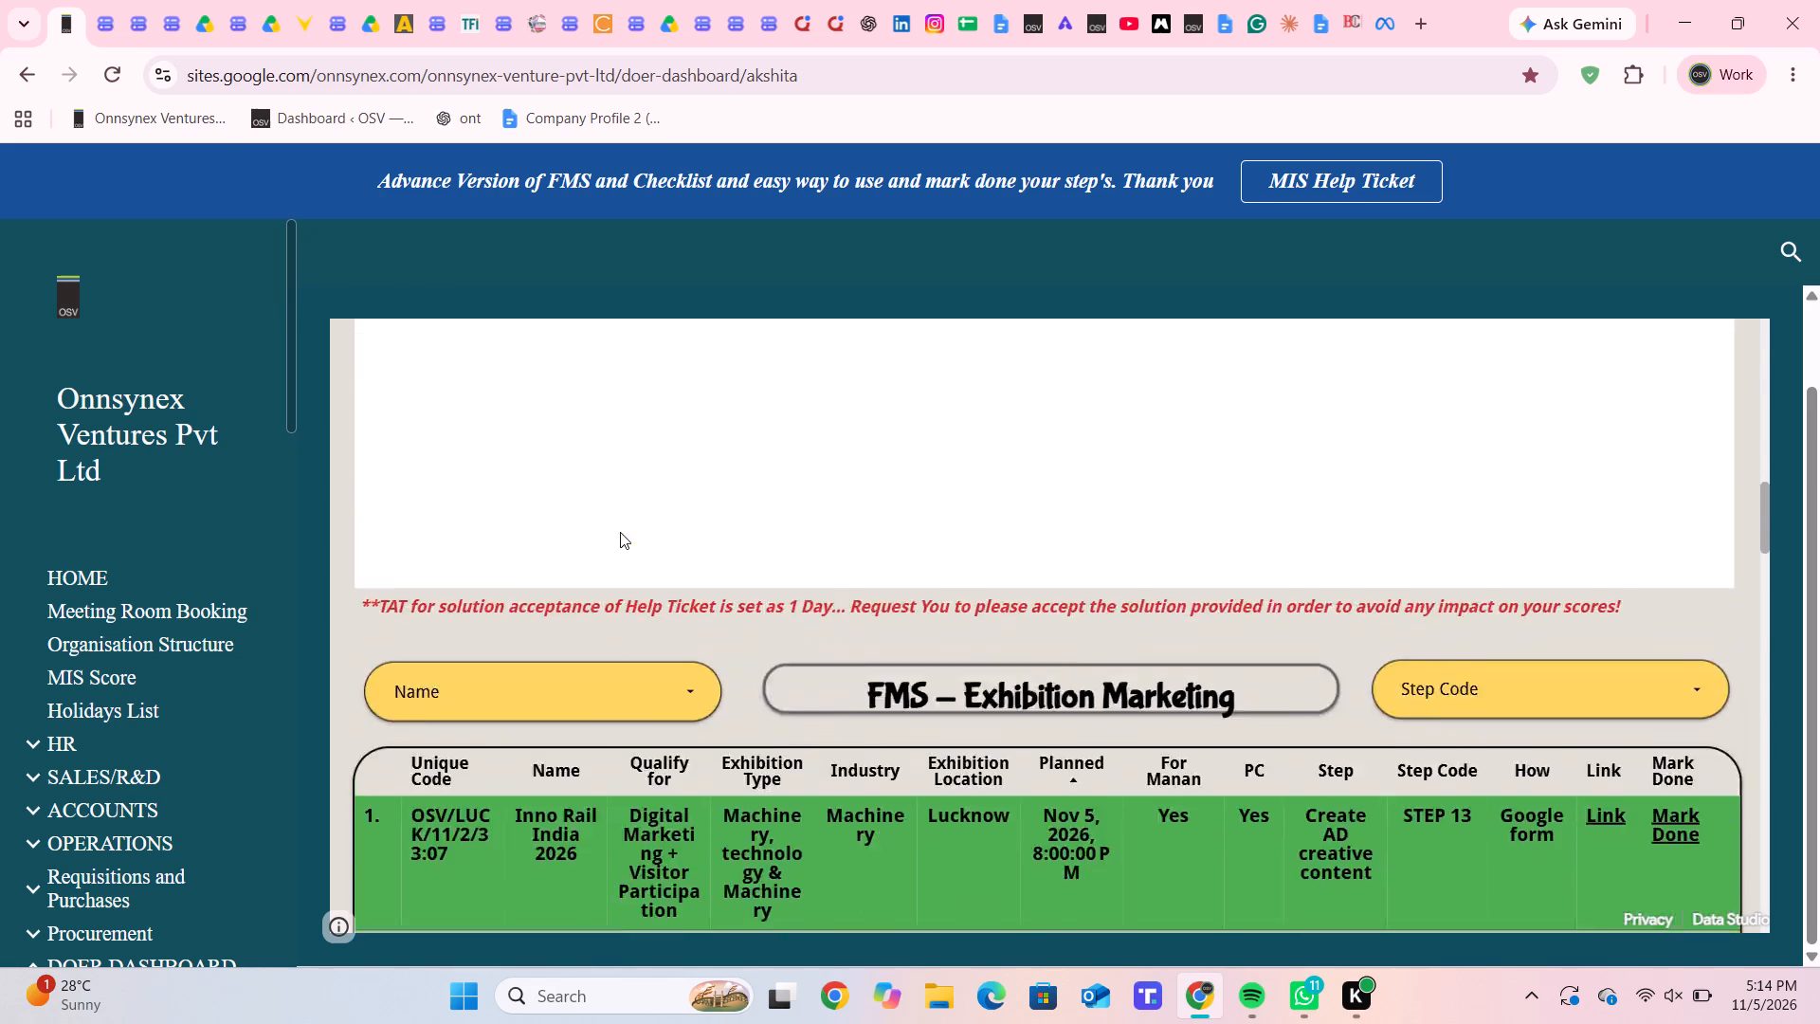
scroll(620, 532, "down", 3)
scroll(621, 816, "down", 1)
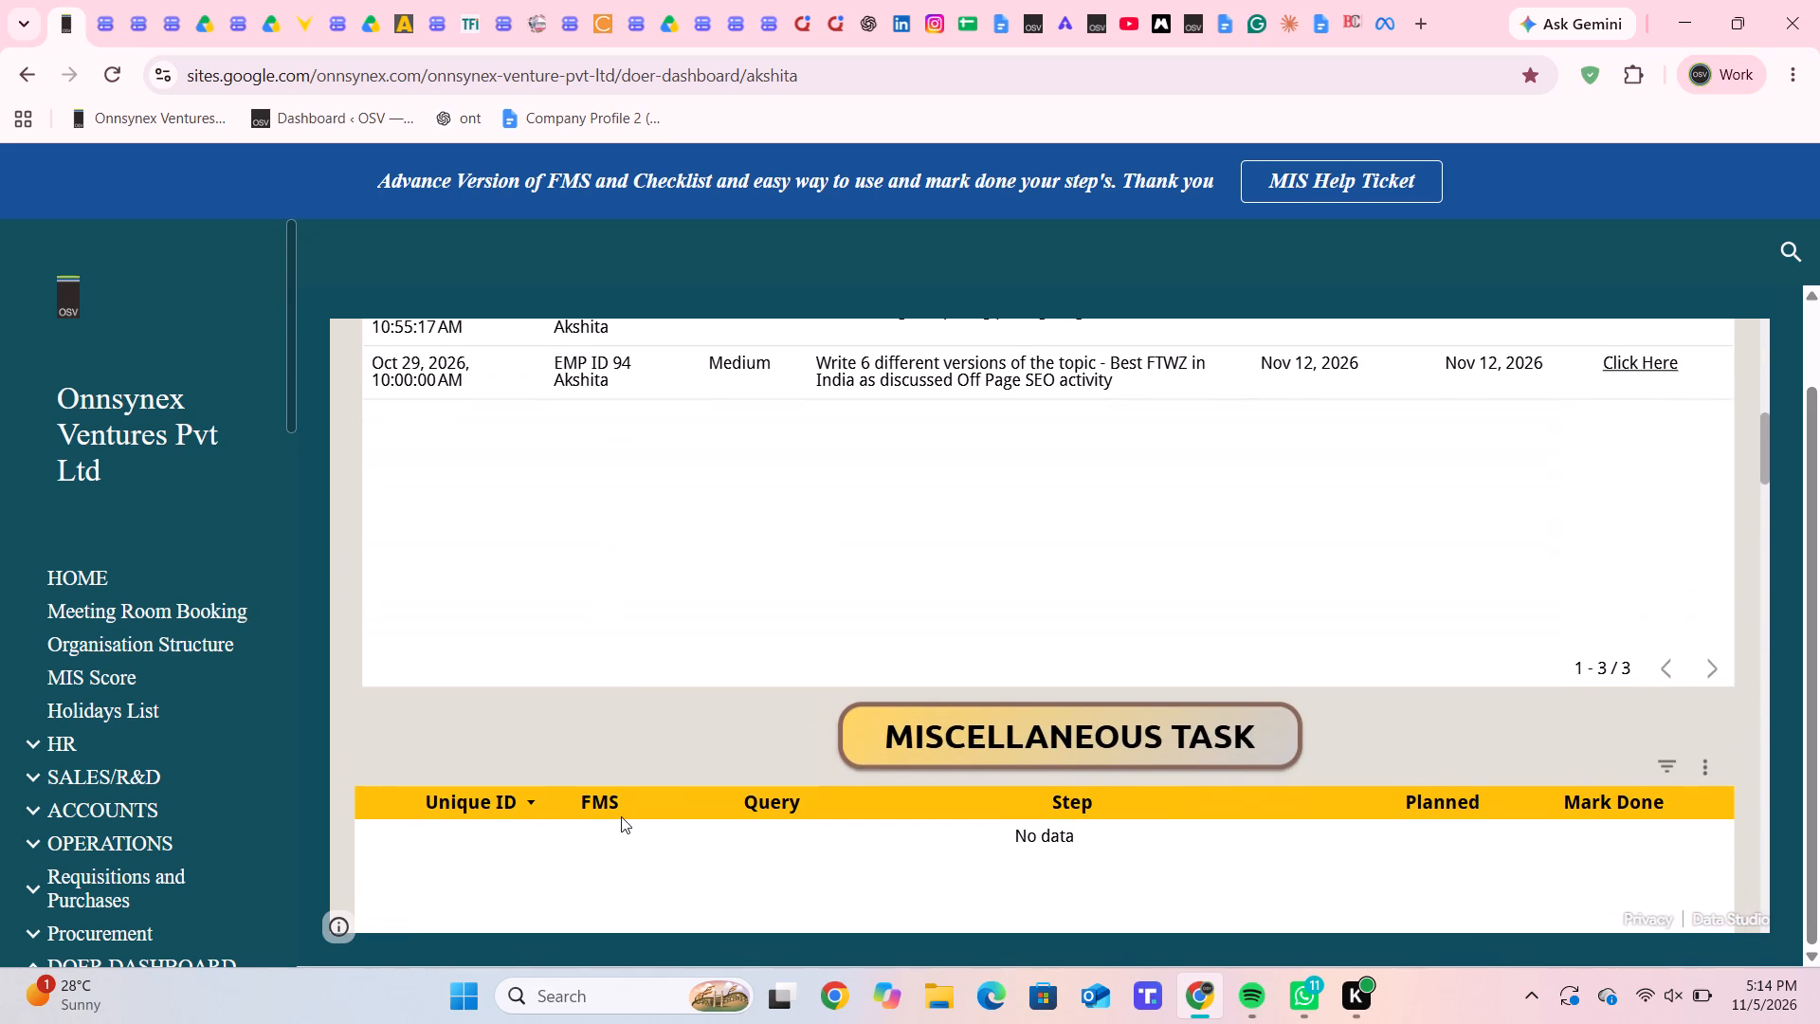
scroll(621, 816, "down", 2)
scroll(689, 664, "down", 2)
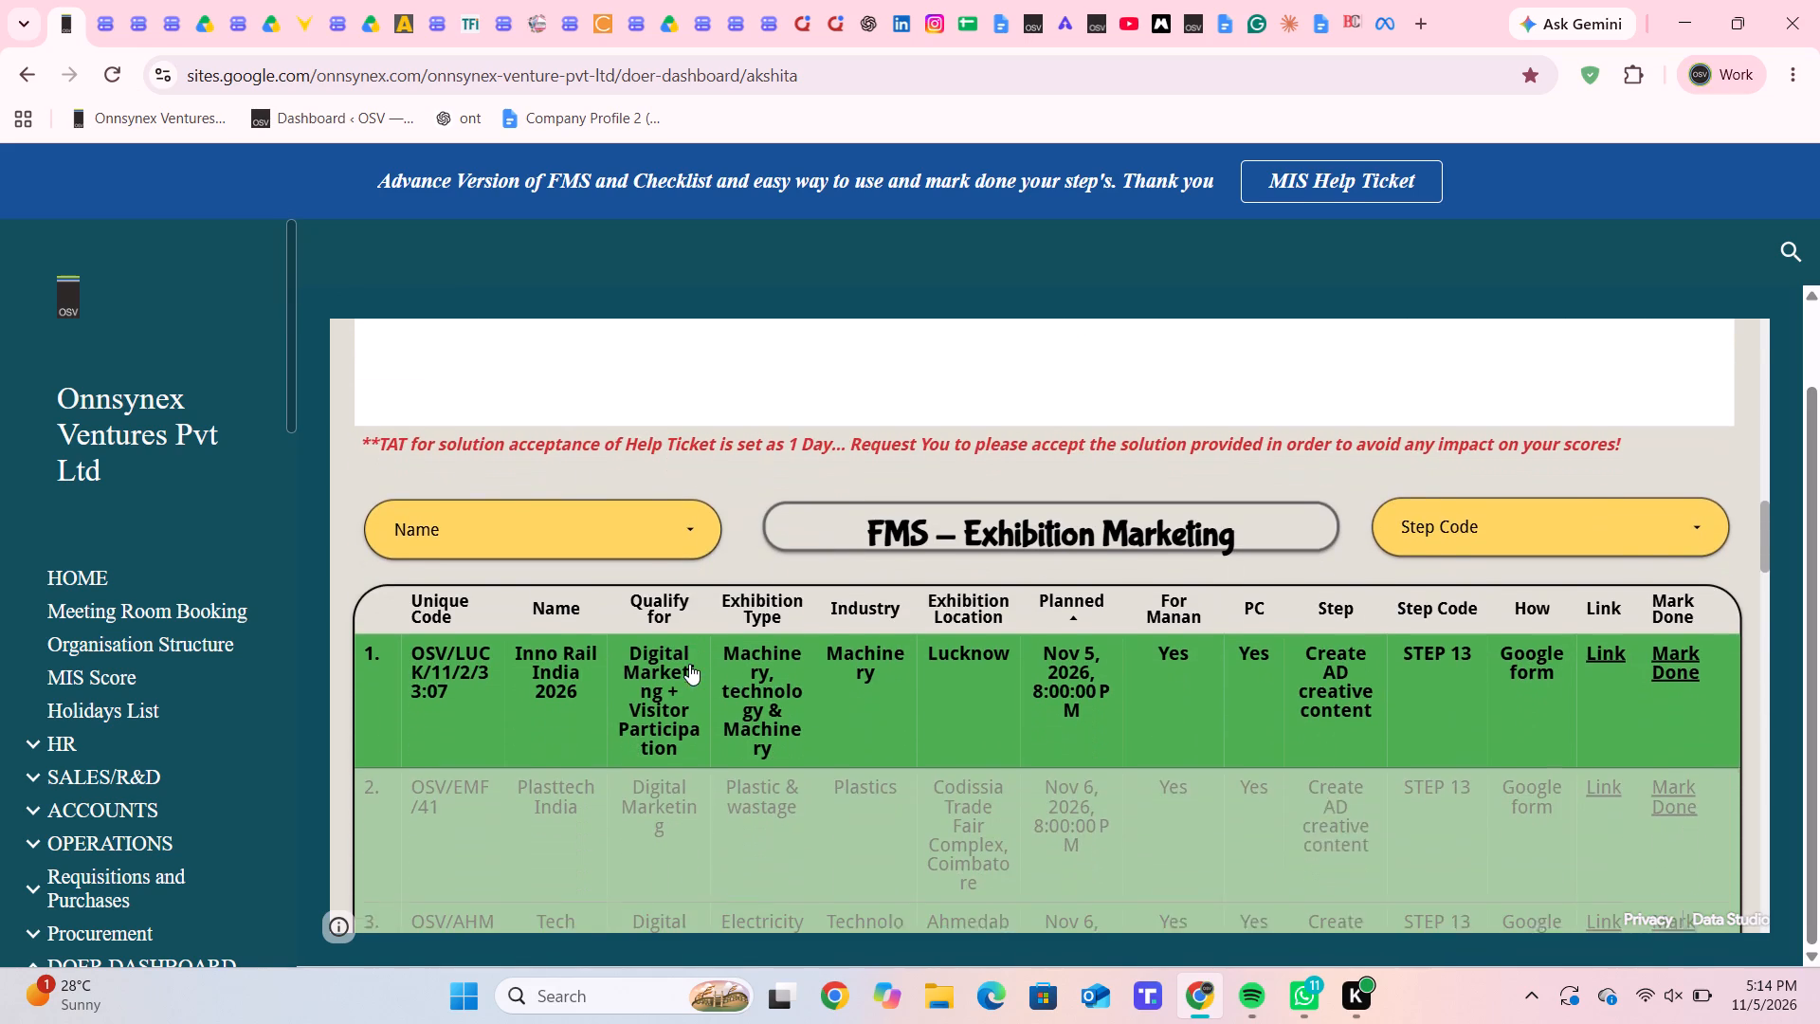
scroll(730, 649, "down", 1)
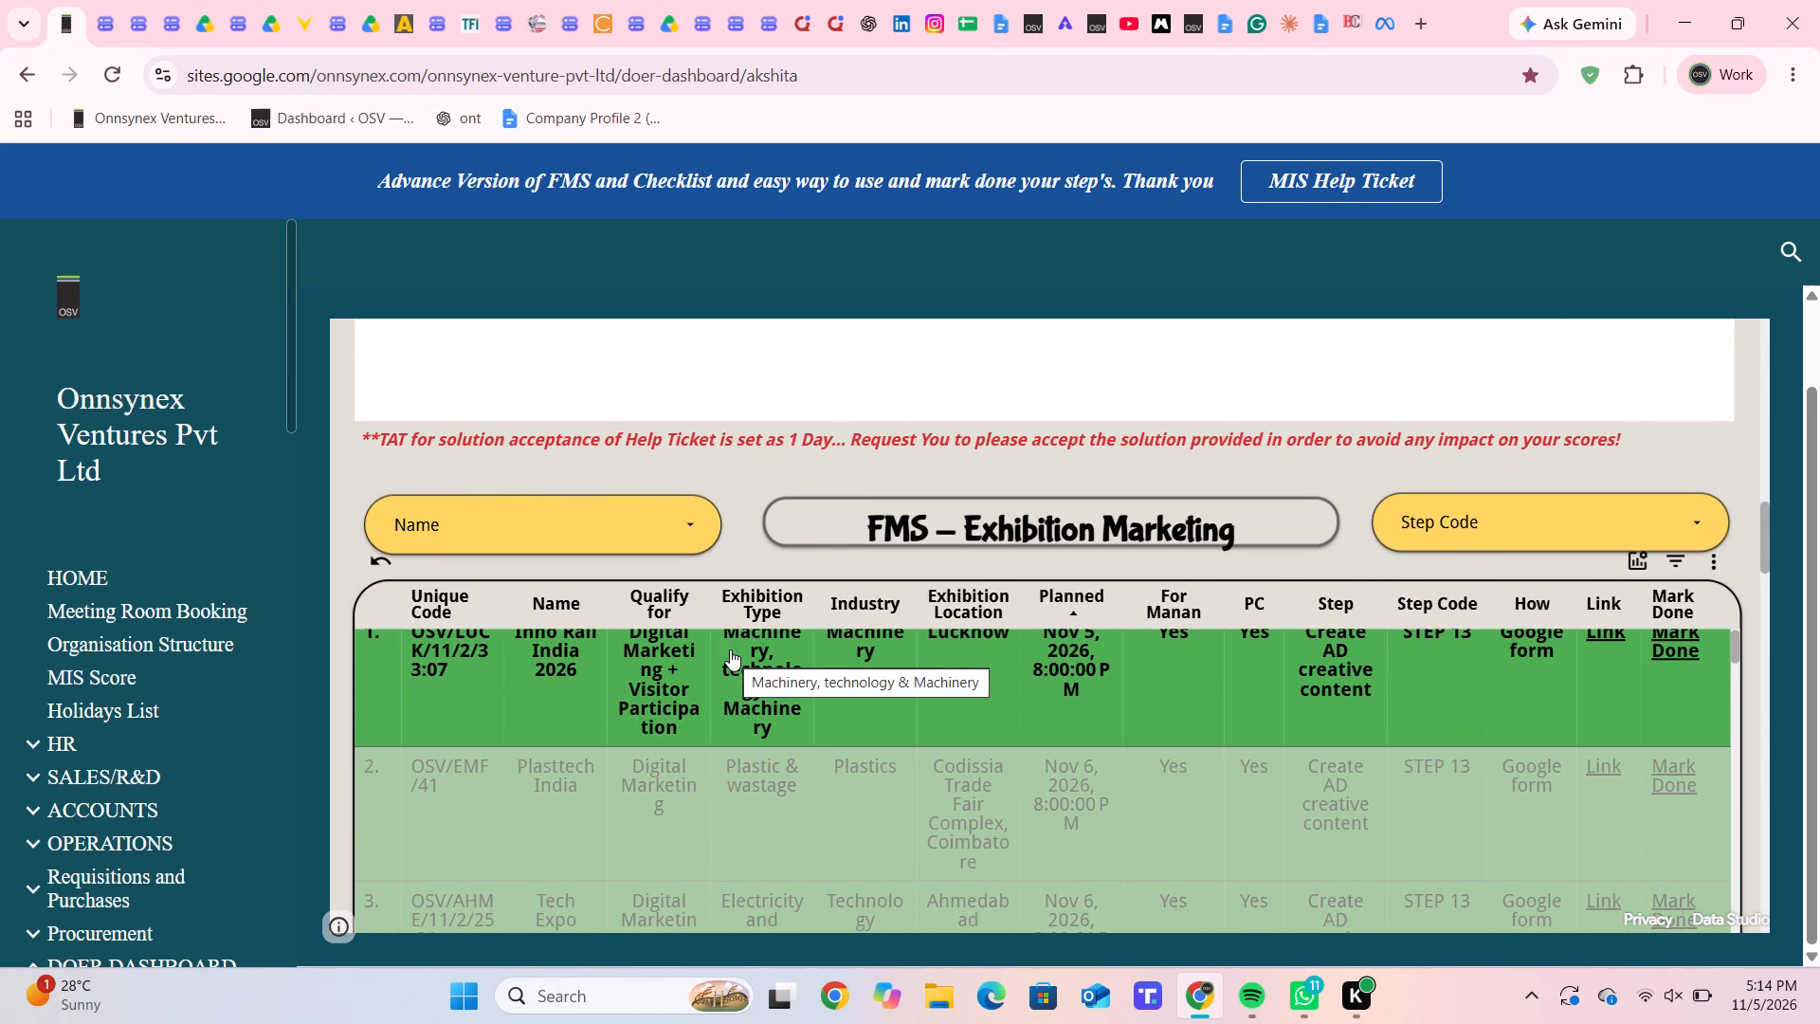
scroll(726, 566, "up", 8)
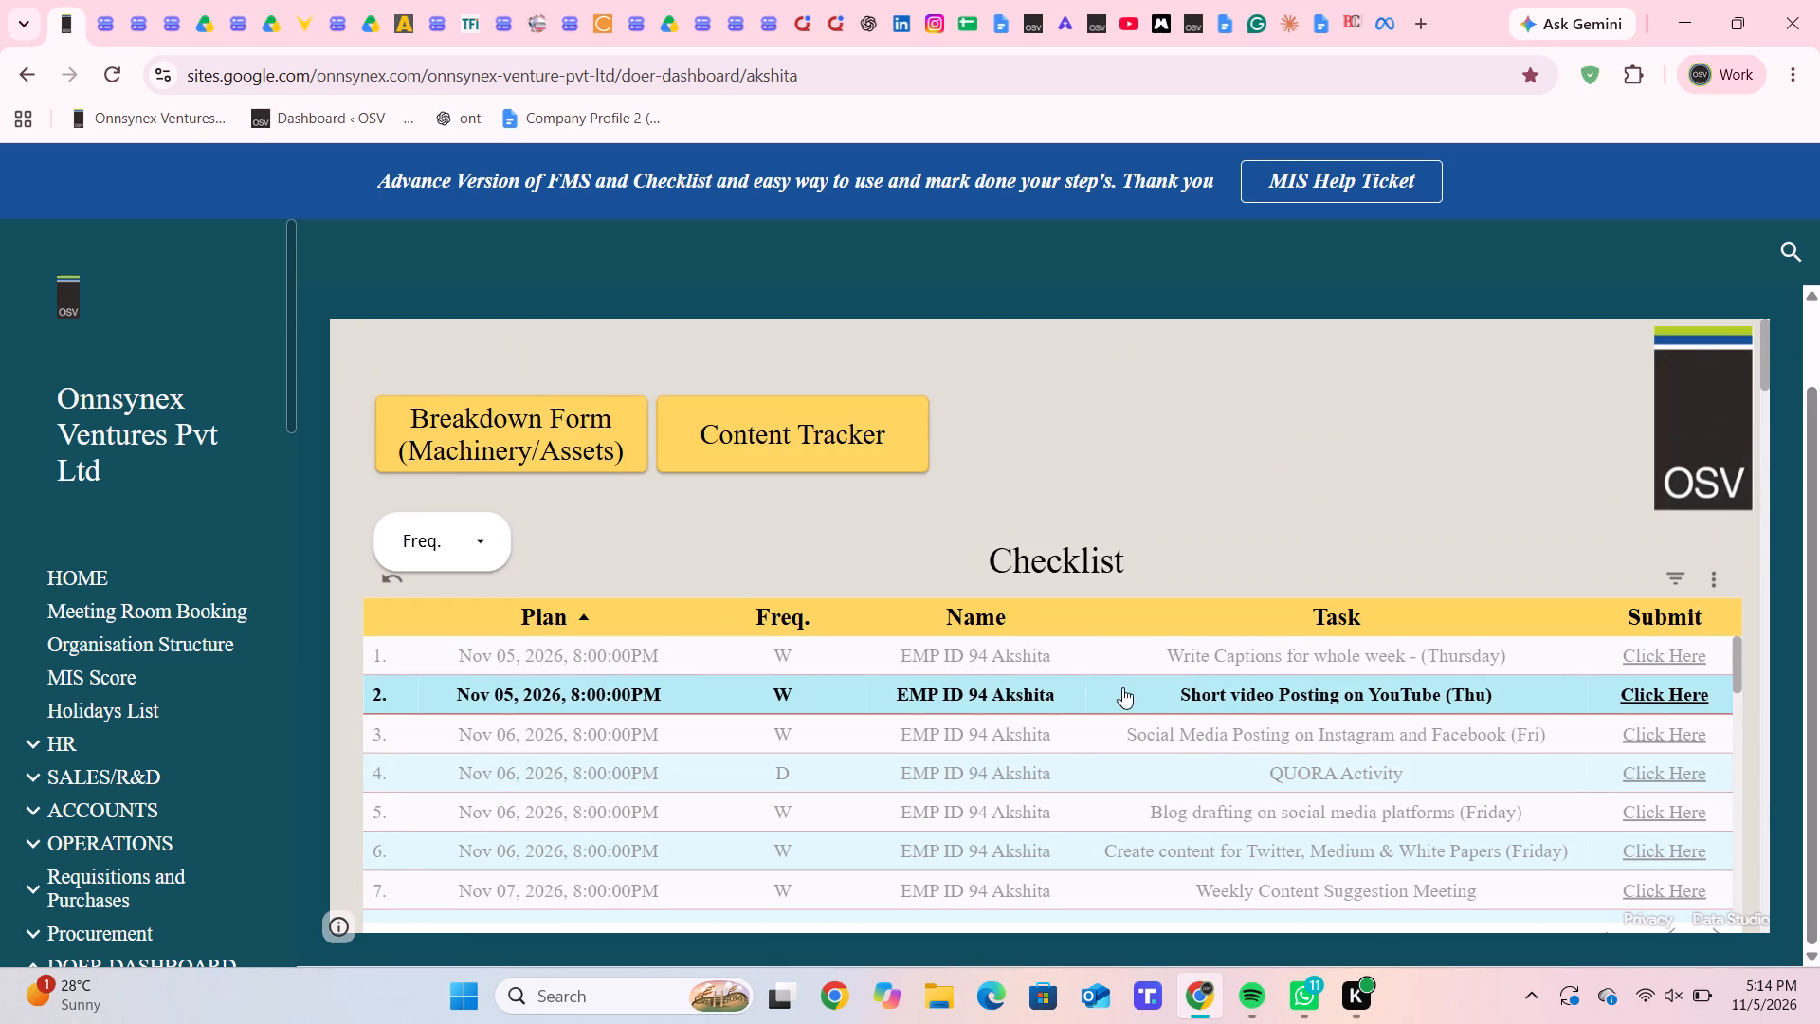
left_click(996, 644)
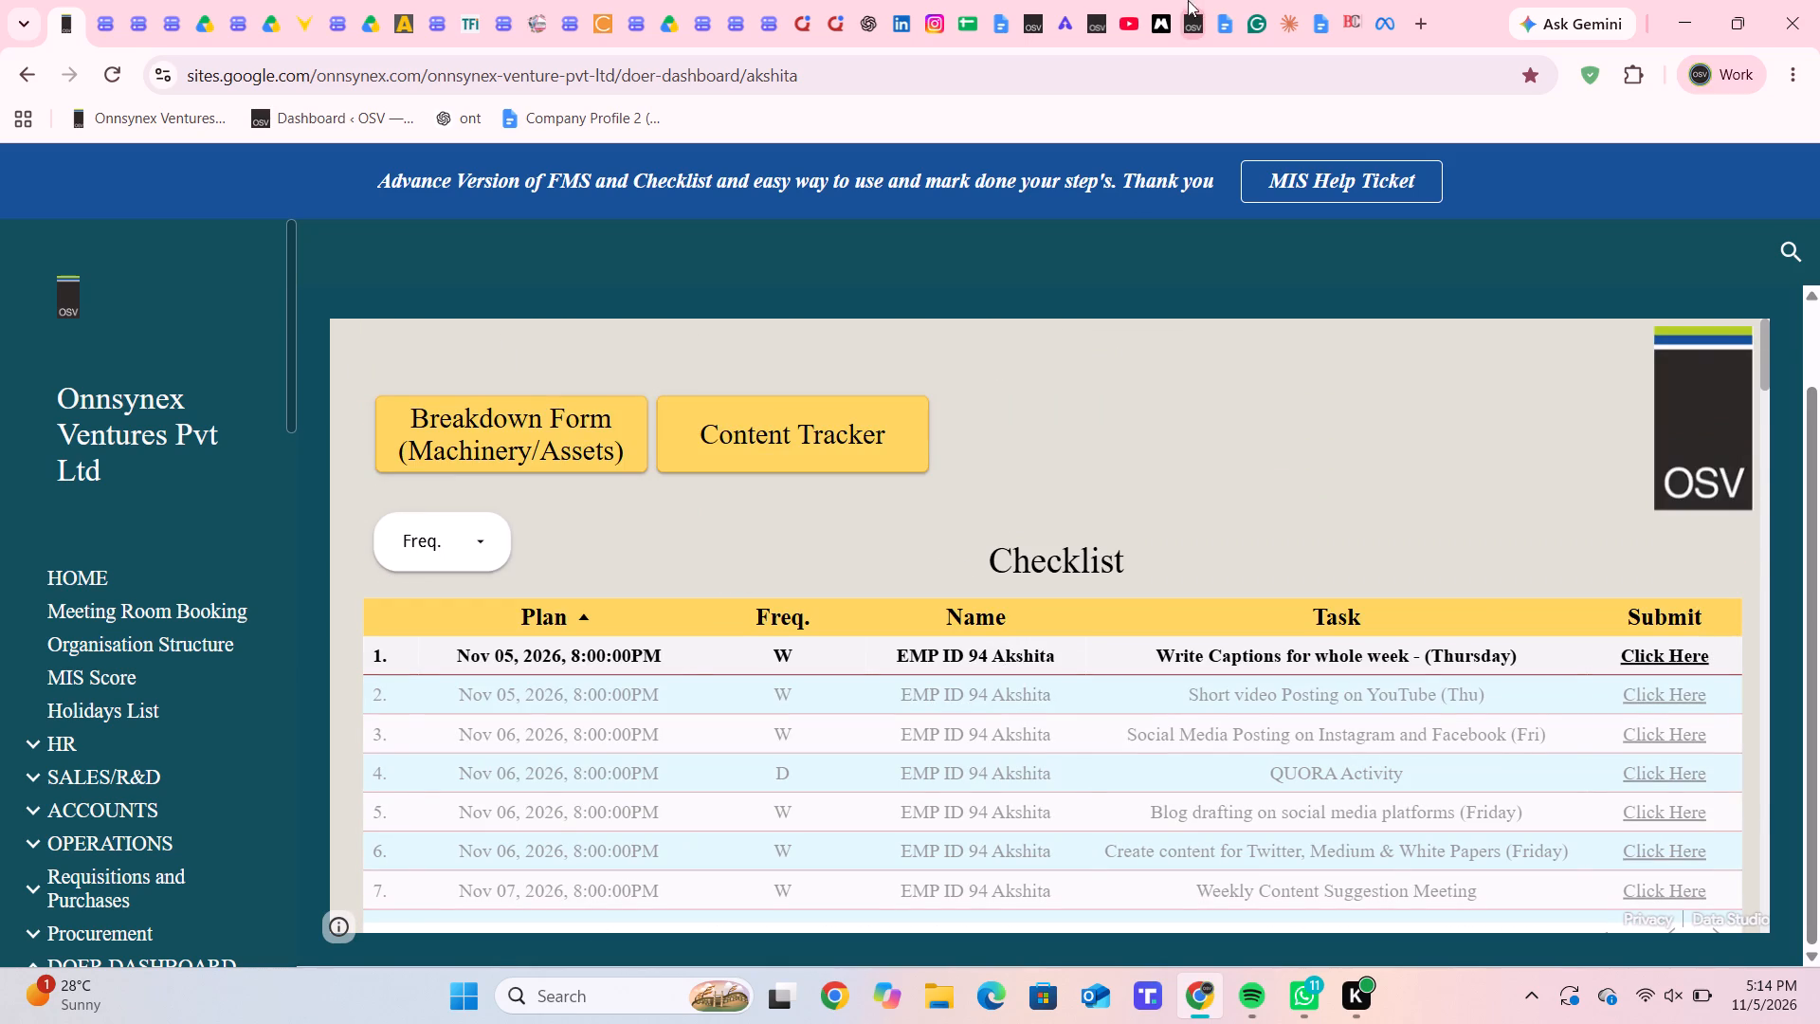
left_click(1409, 2)
left_click(754, 459)
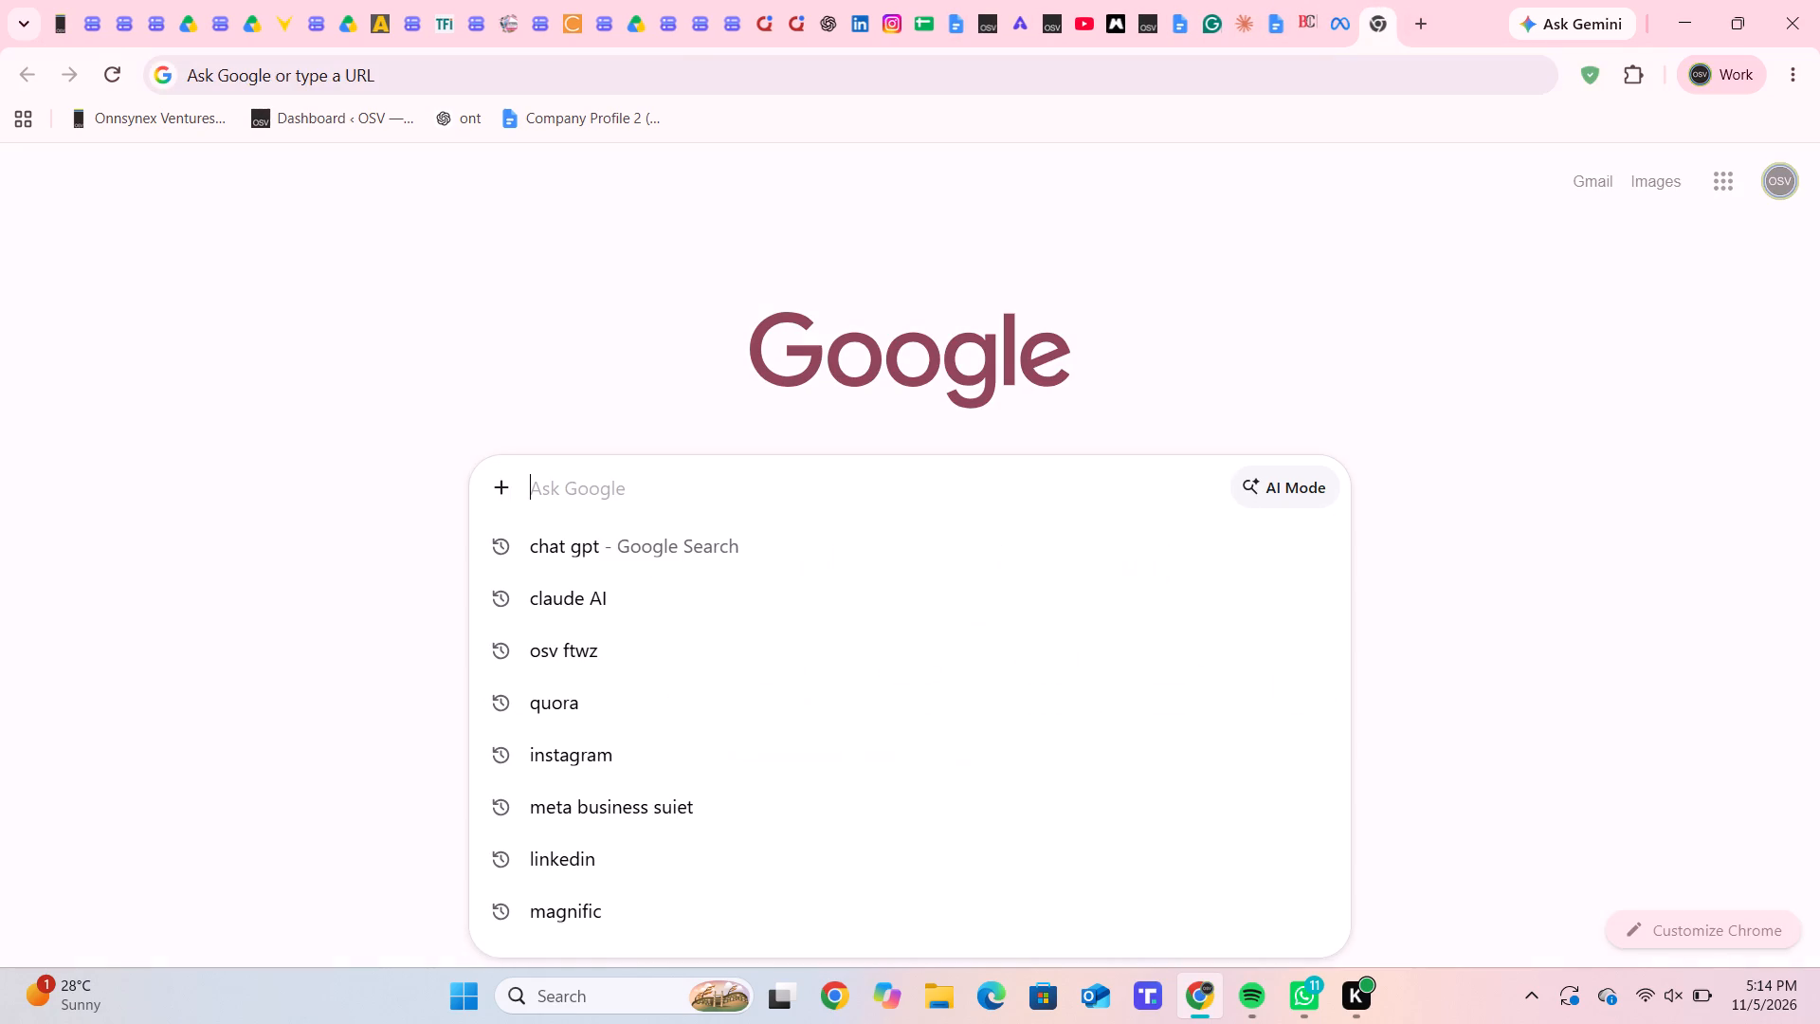
key("d")
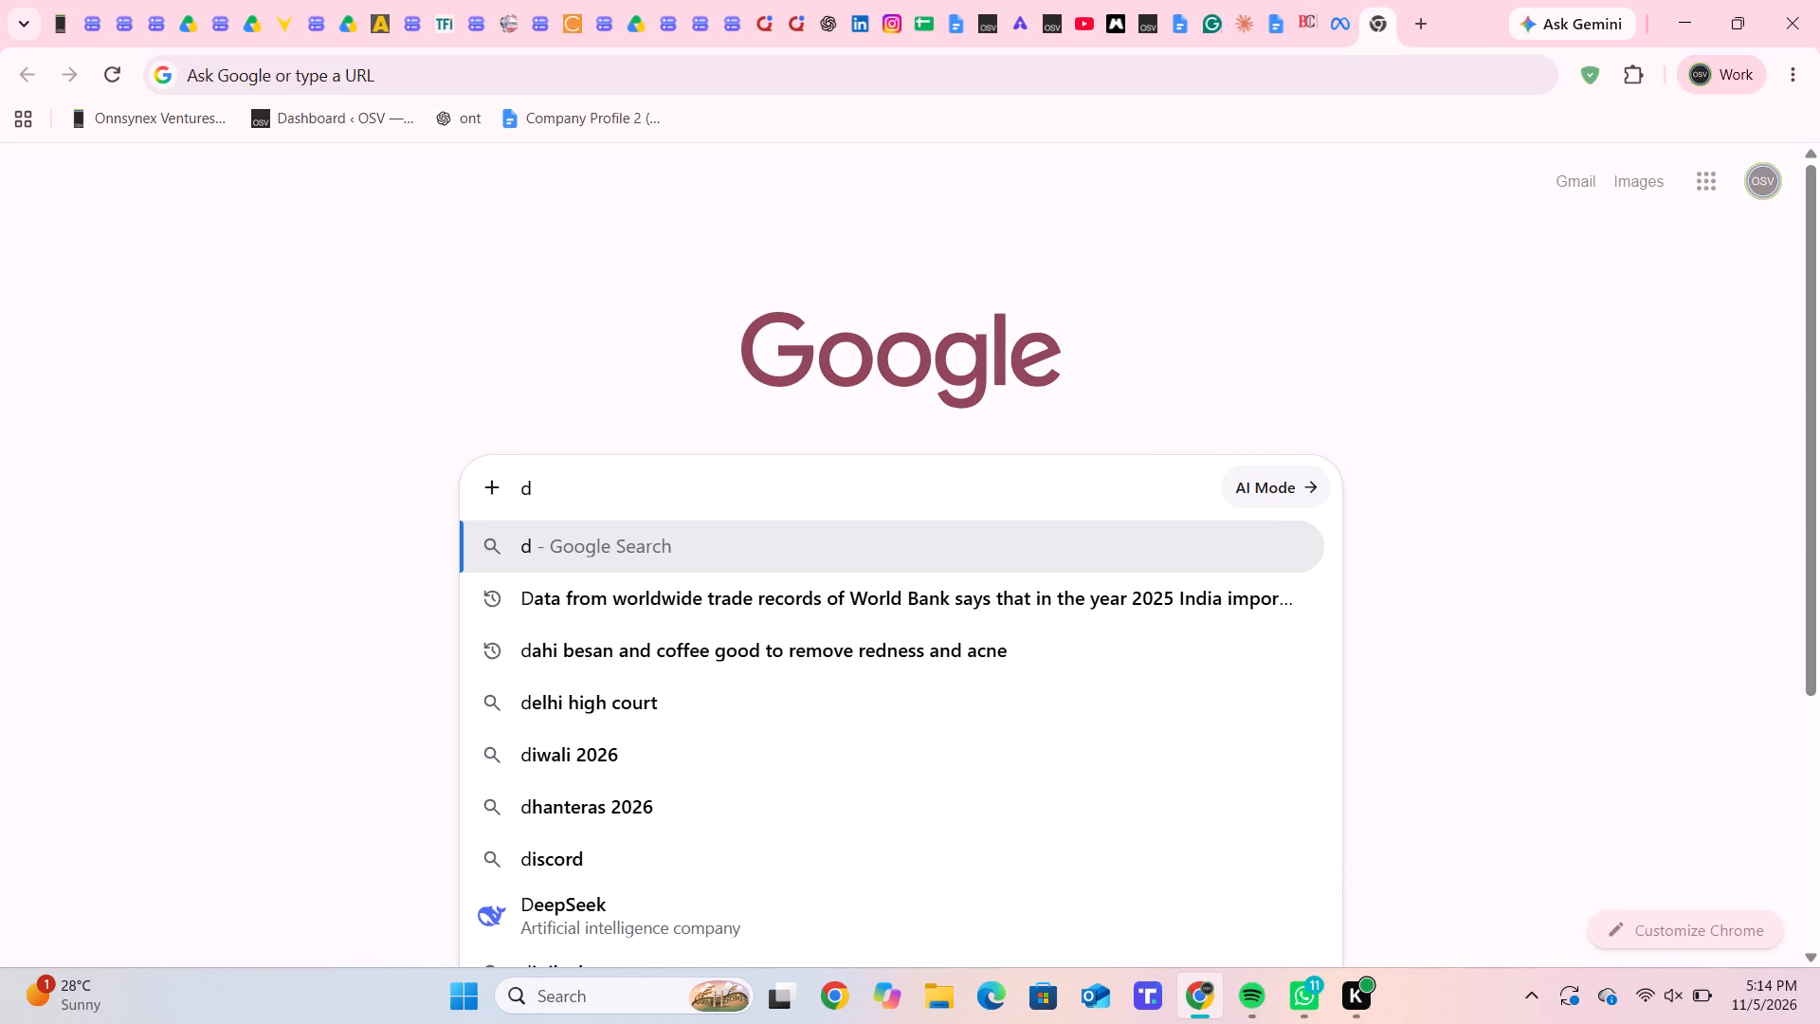
type("iwali")
key("space")
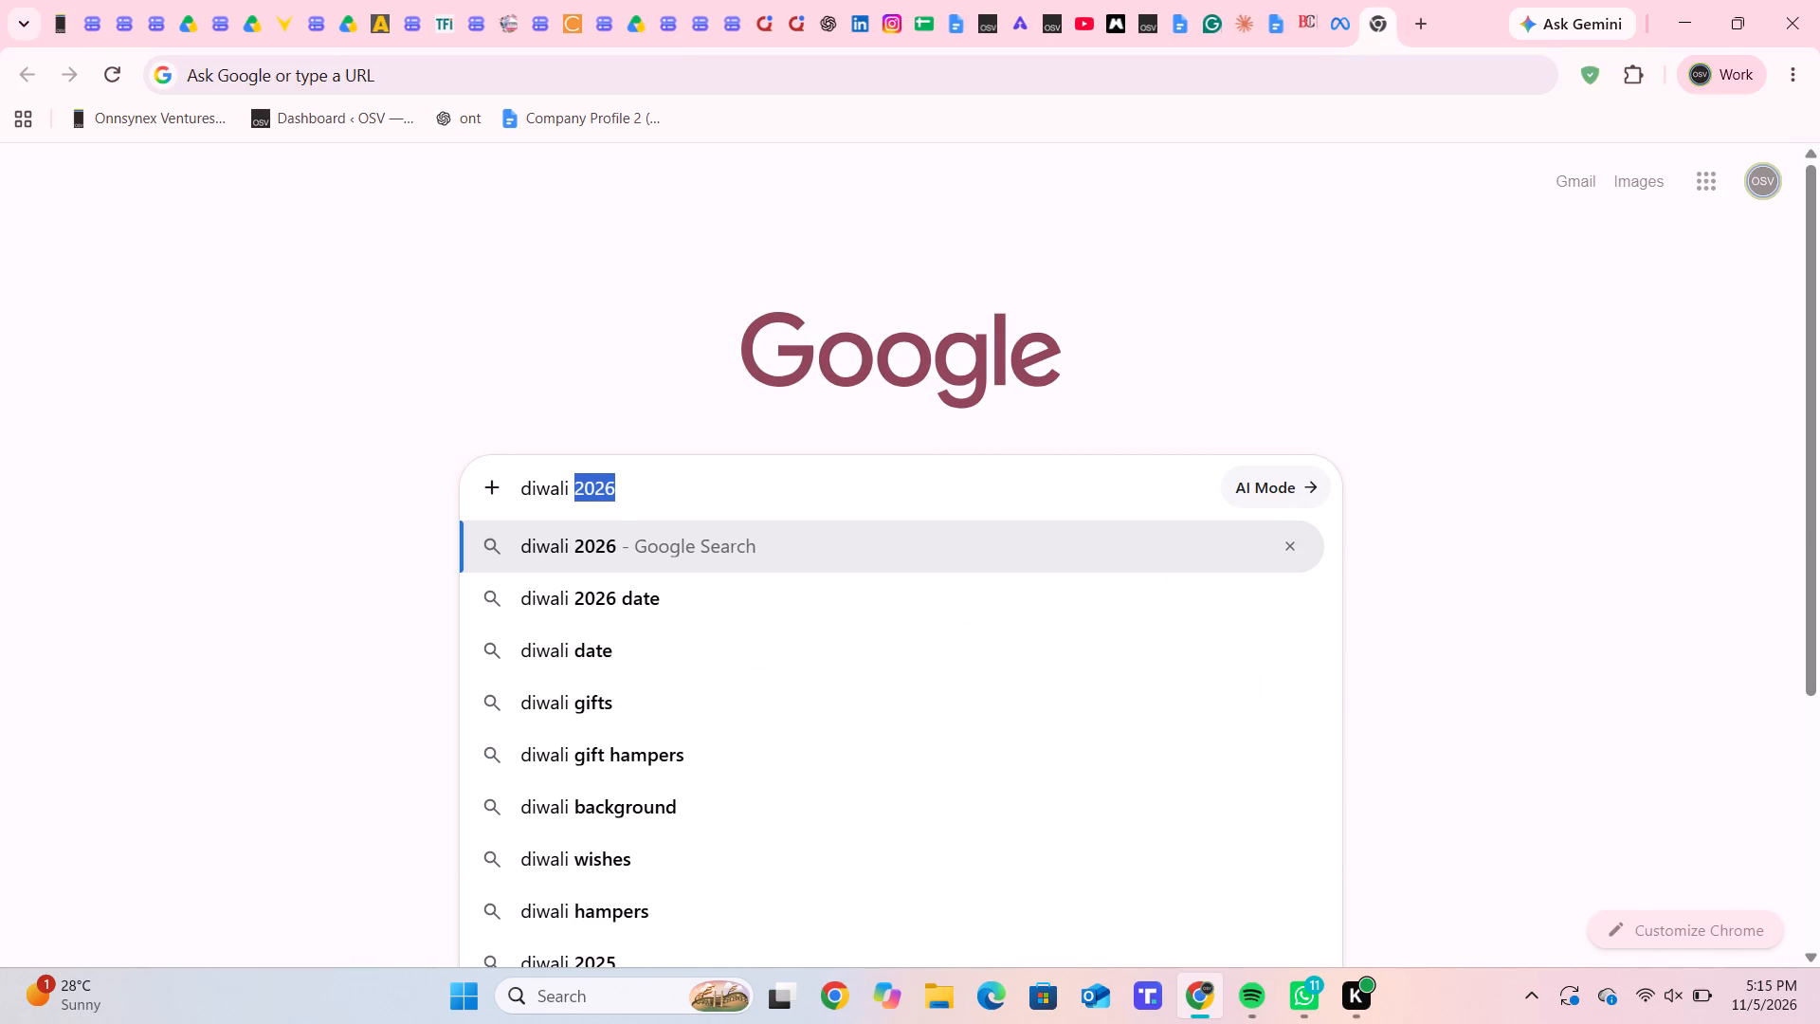
key("BackSpace")
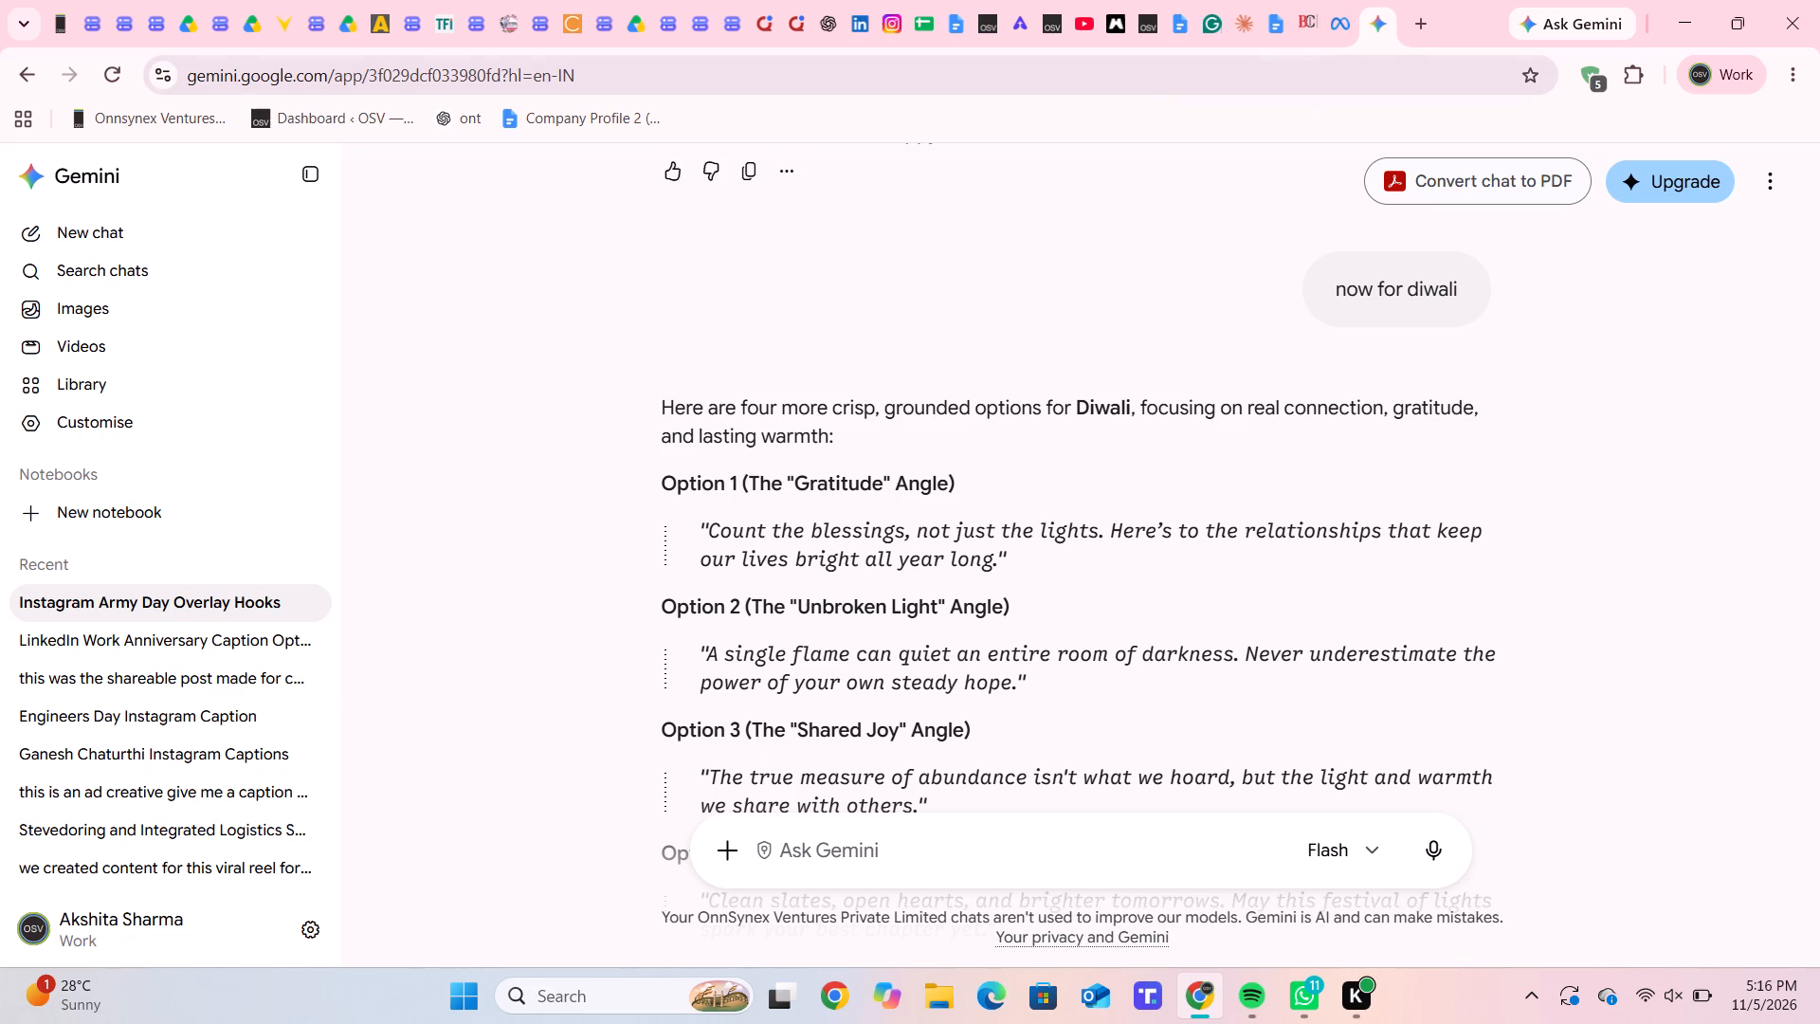
Switch to Instagram, open the osv_ftwzs profile, and look back through its older posts for last year's Diwali content.
left_click(891, 0)
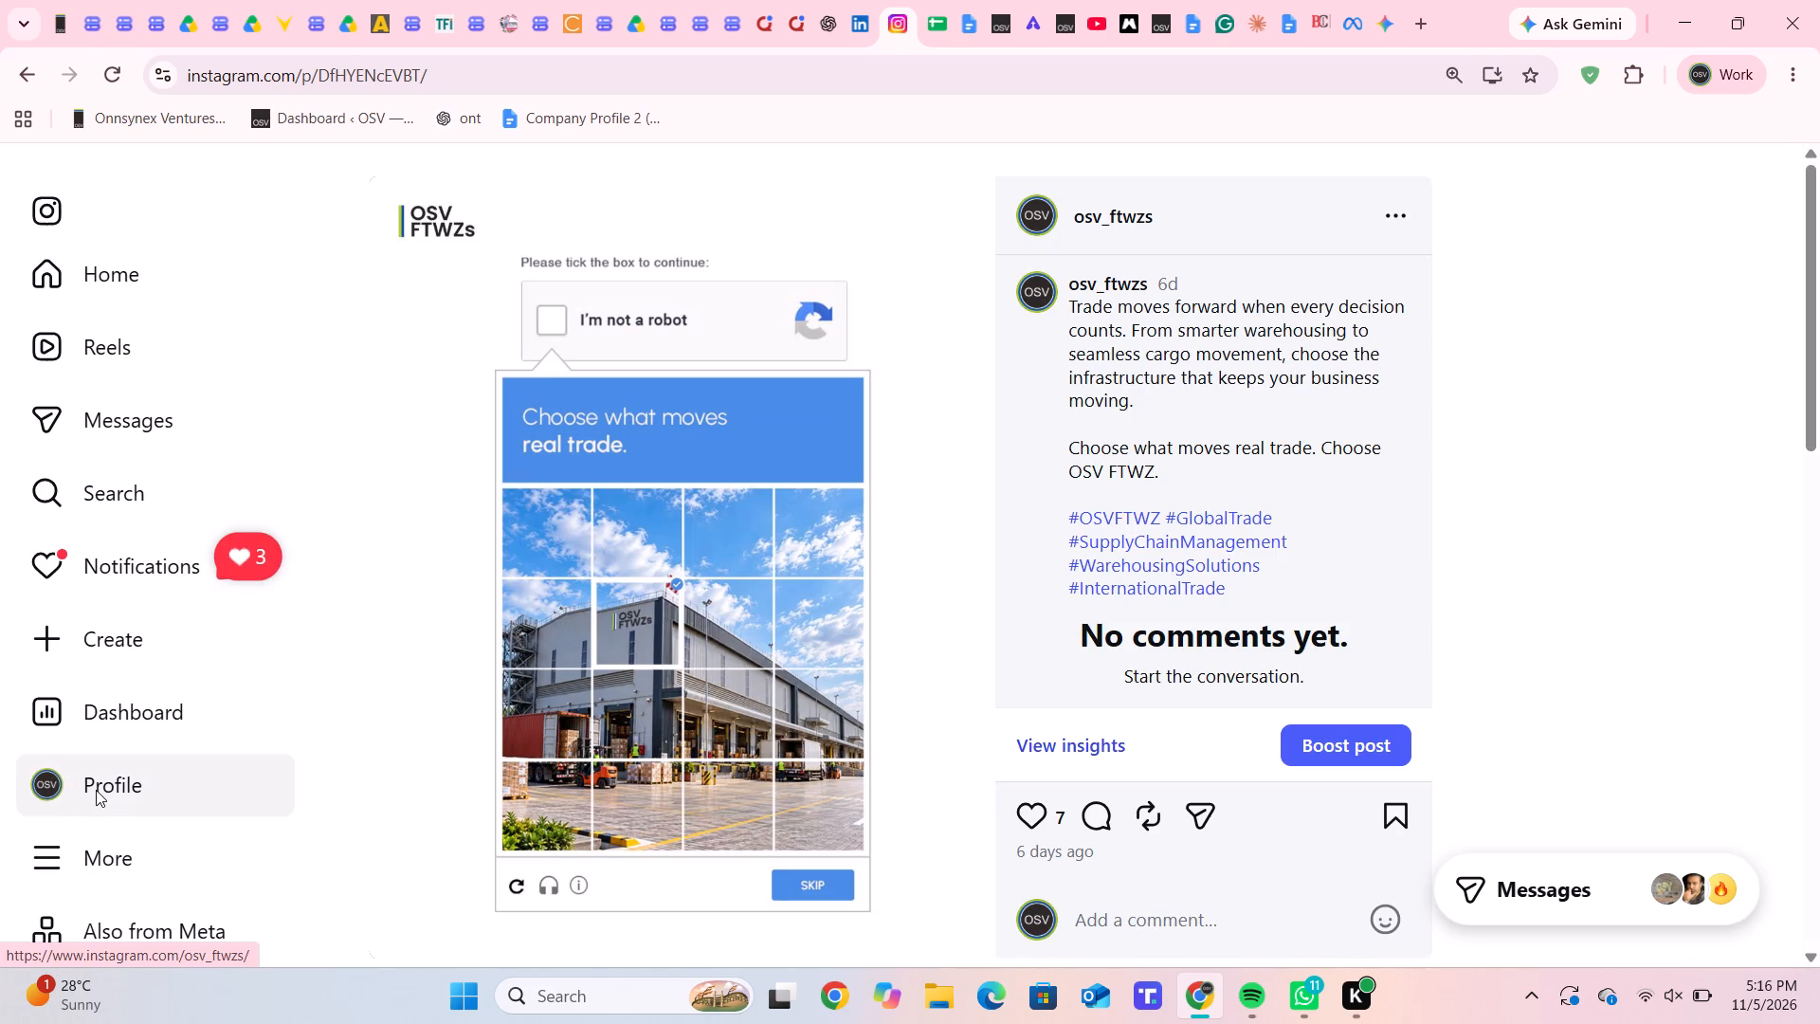
left_click(96, 790)
scroll(457, 724, "down", 8)
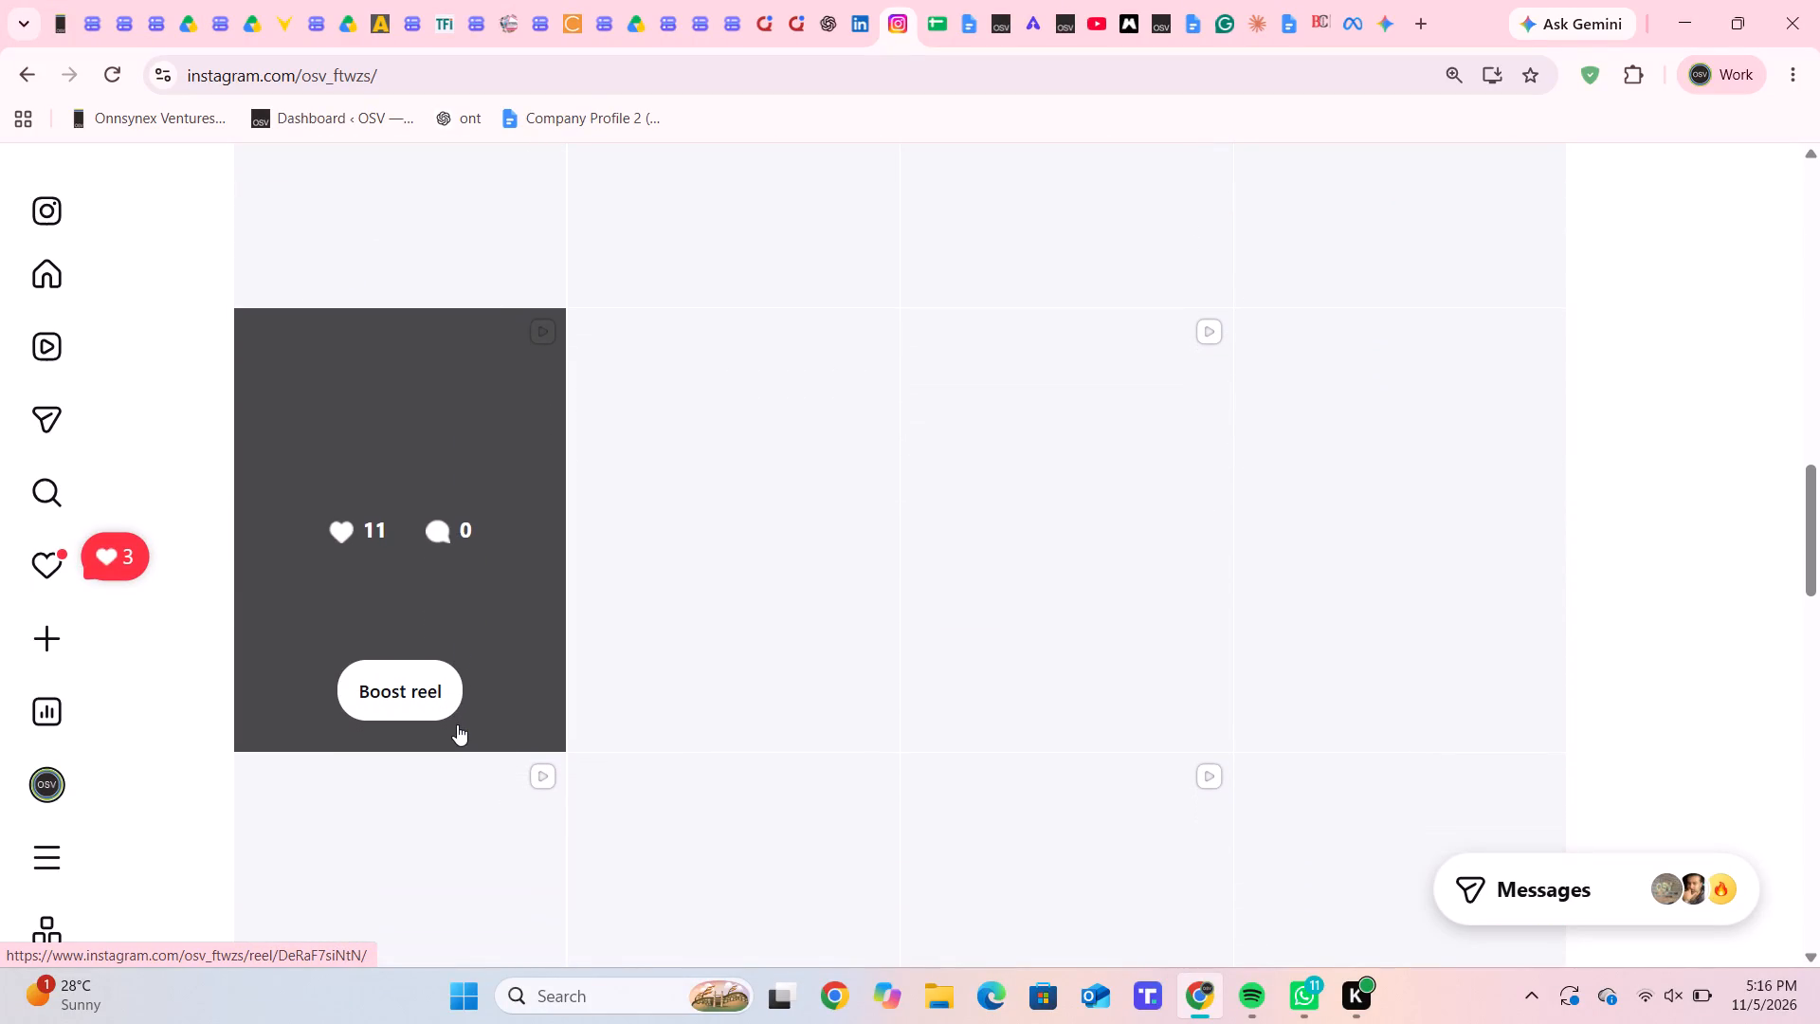
scroll(457, 724, "down", 11)
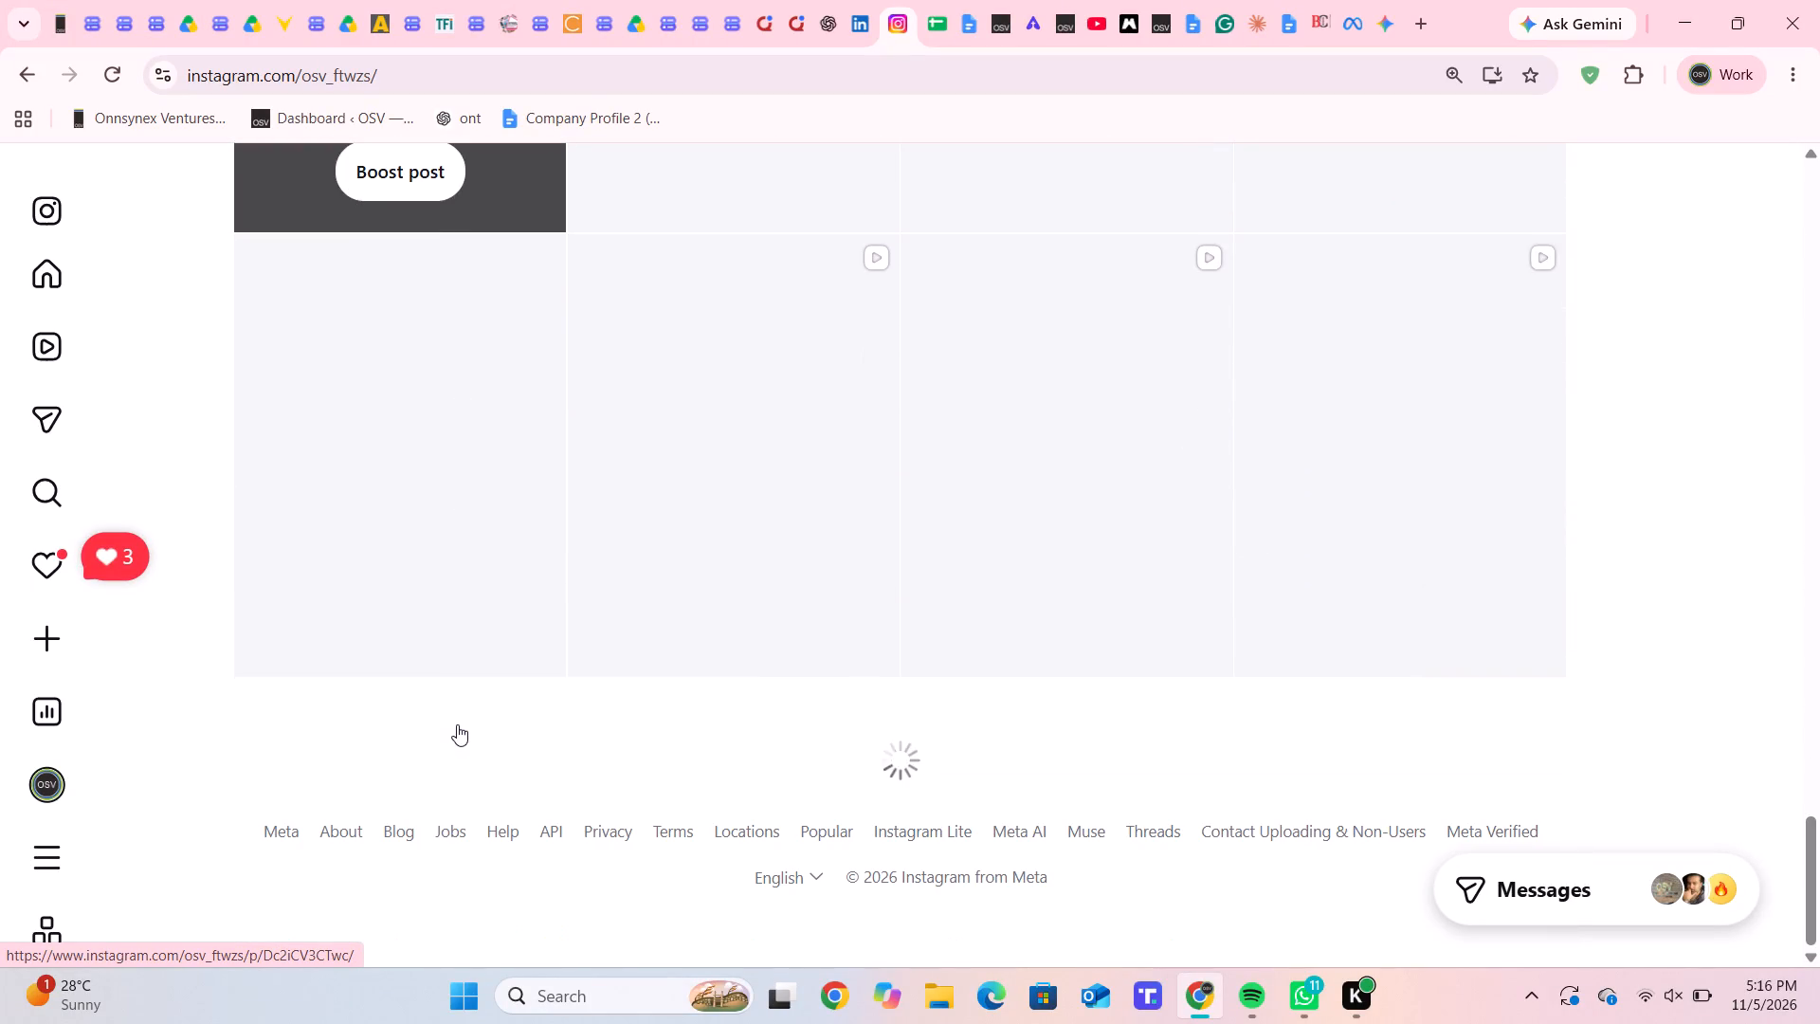
scroll(457, 724, "down", 10)
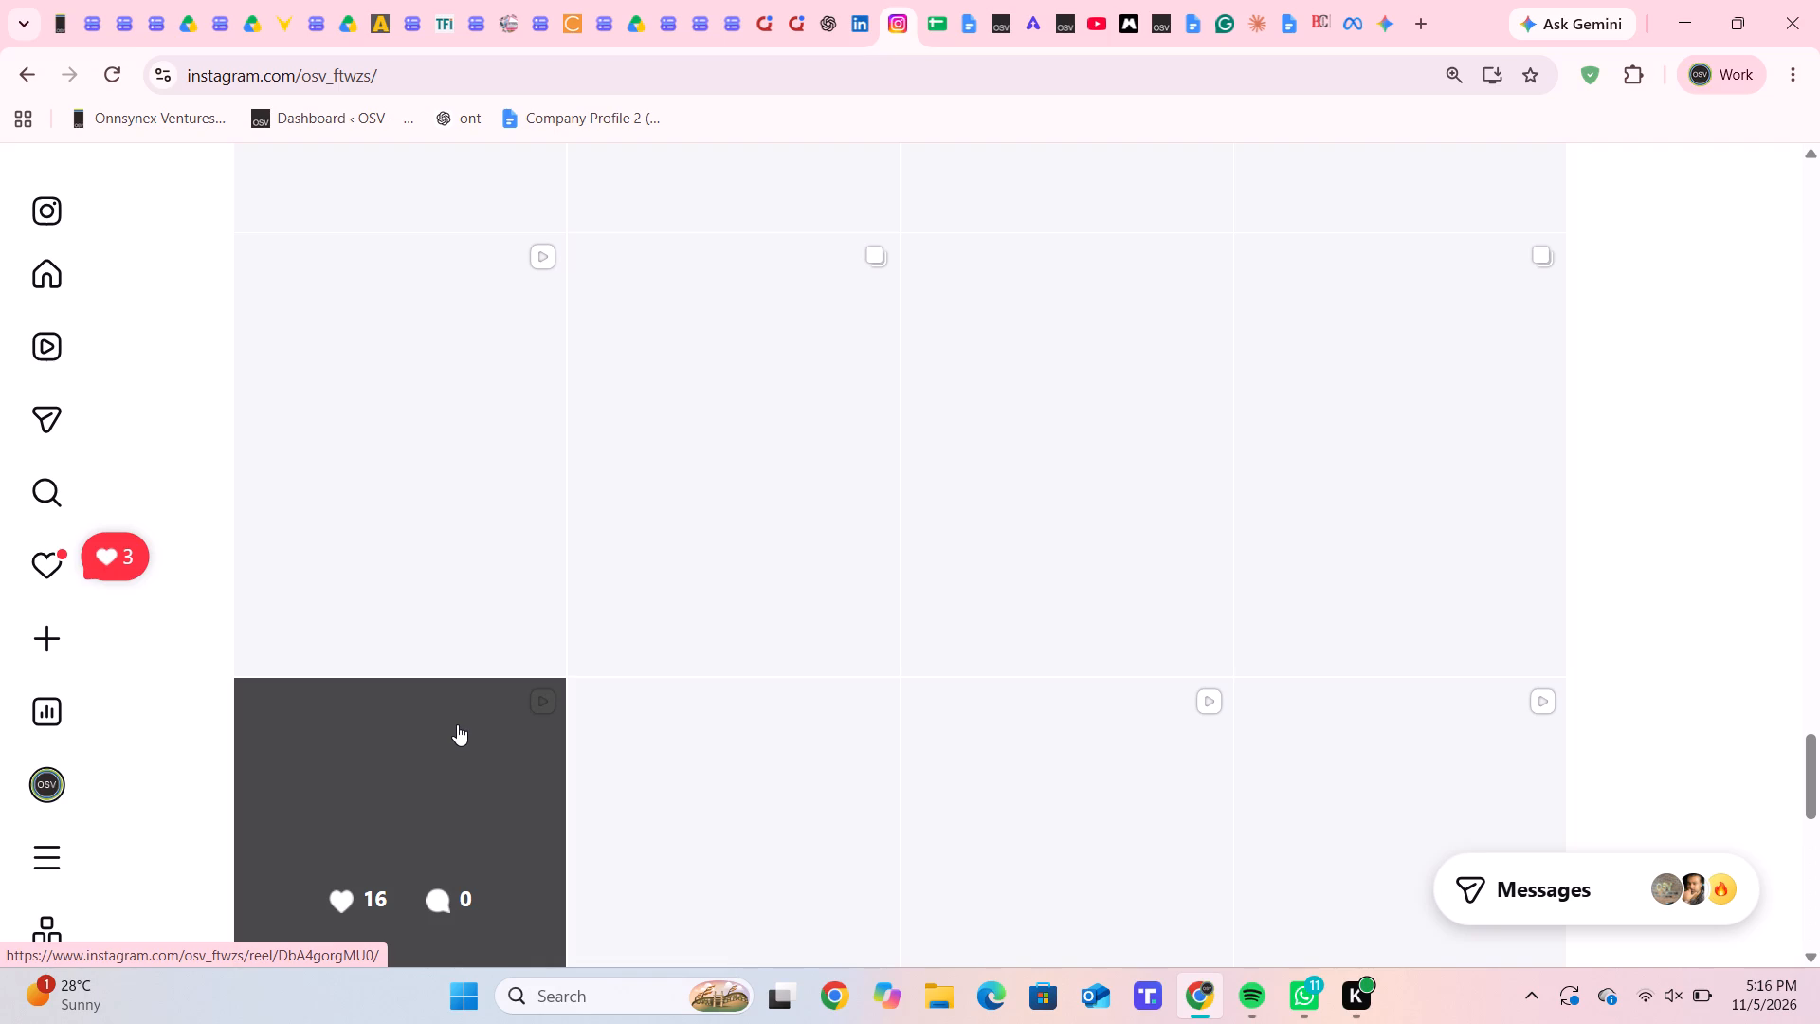
scroll(457, 724, "down", 3)
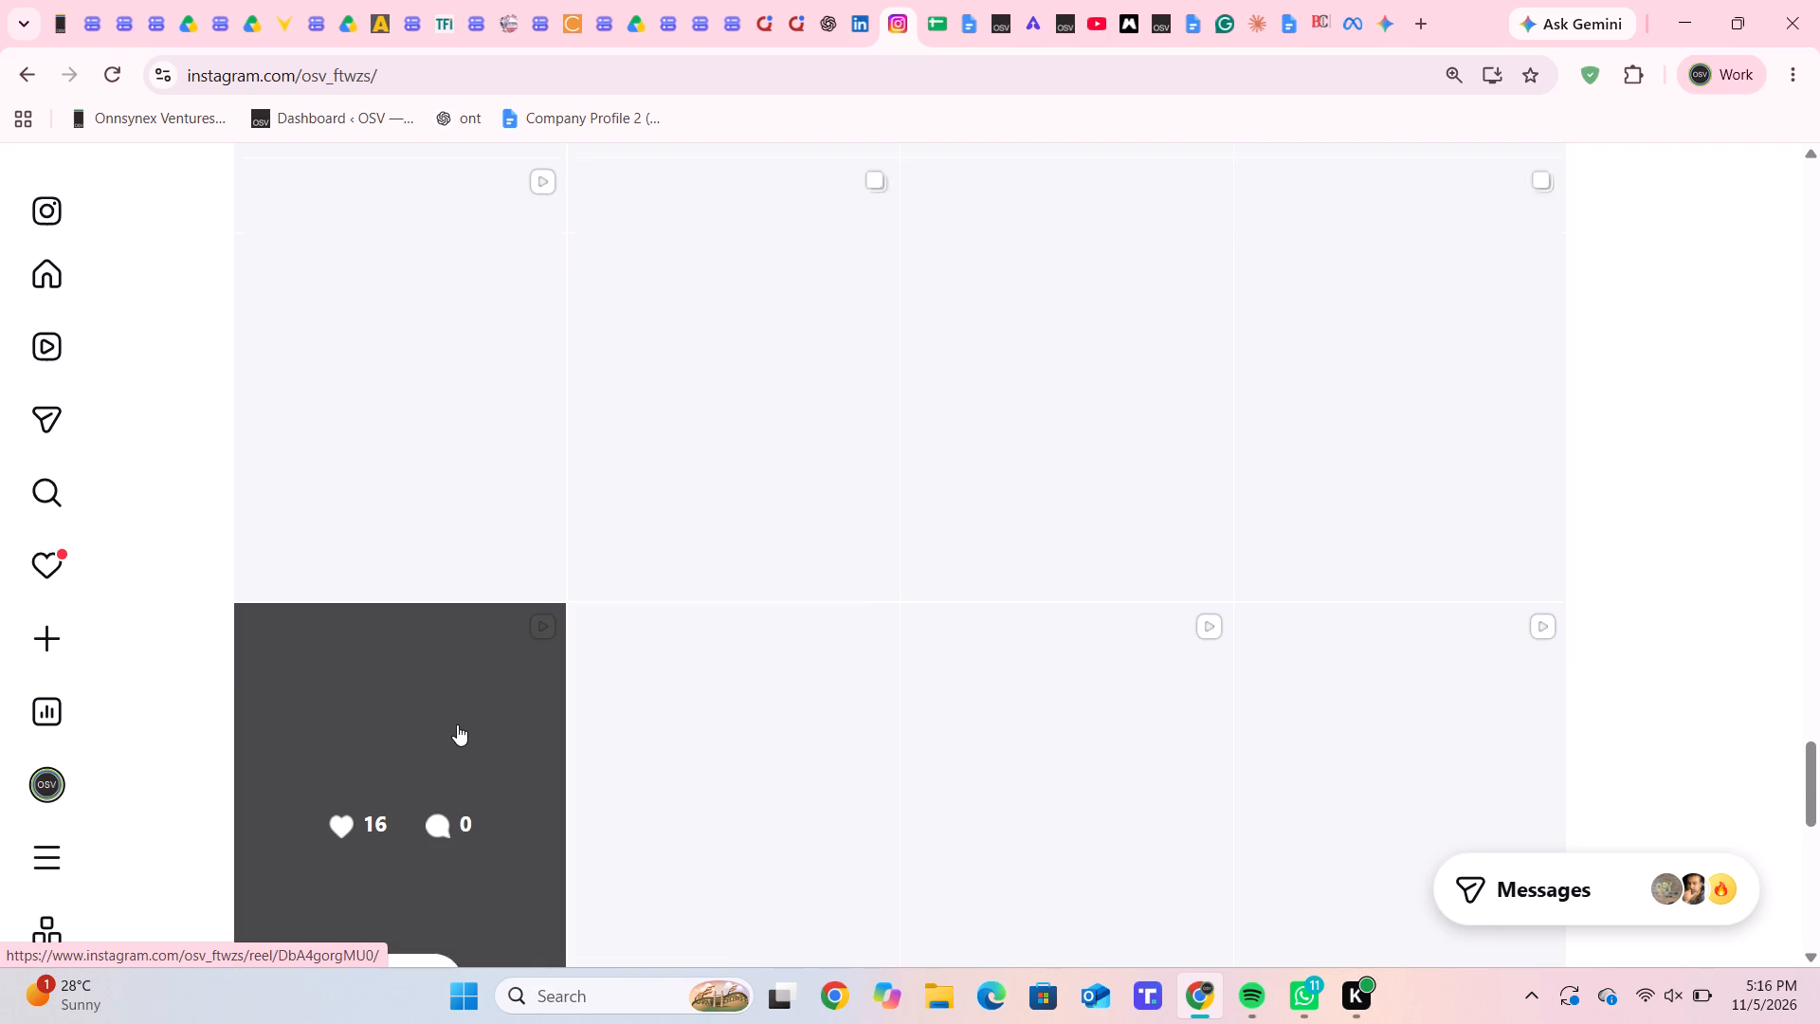
scroll(457, 724, "down", 5)
scroll(457, 724, "right", 1)
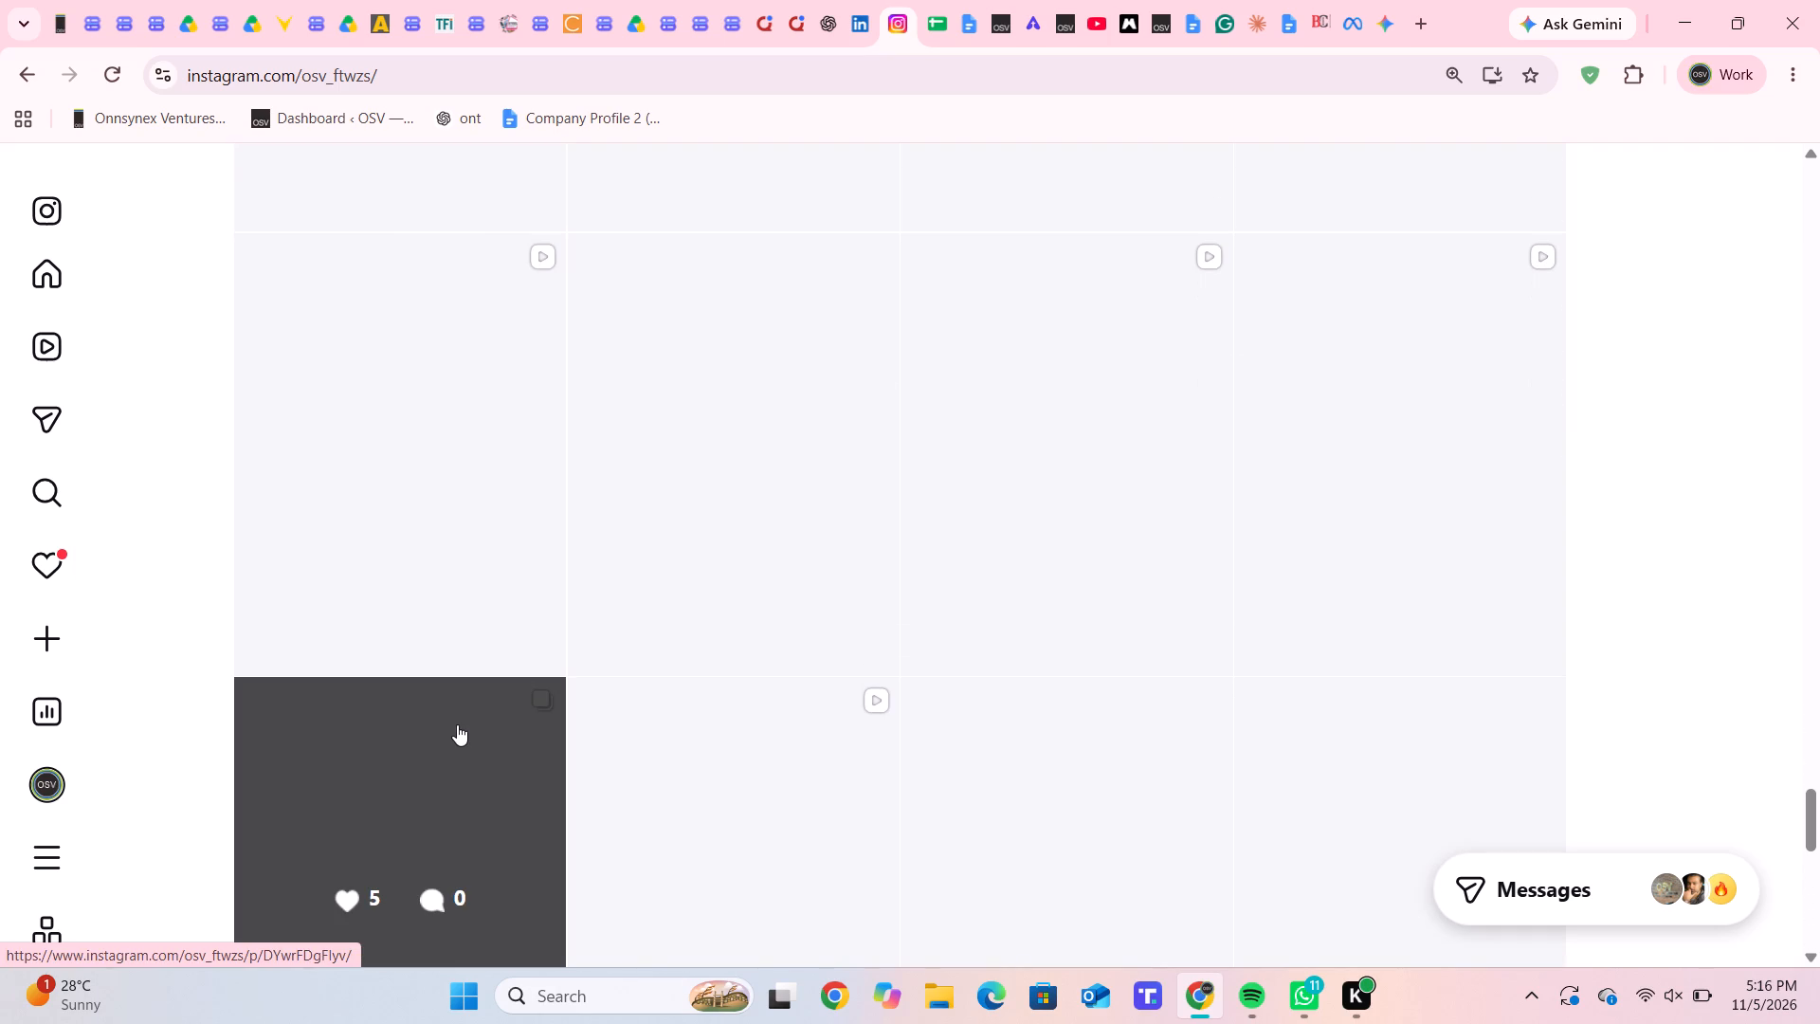
scroll(457, 724, "down", 4)
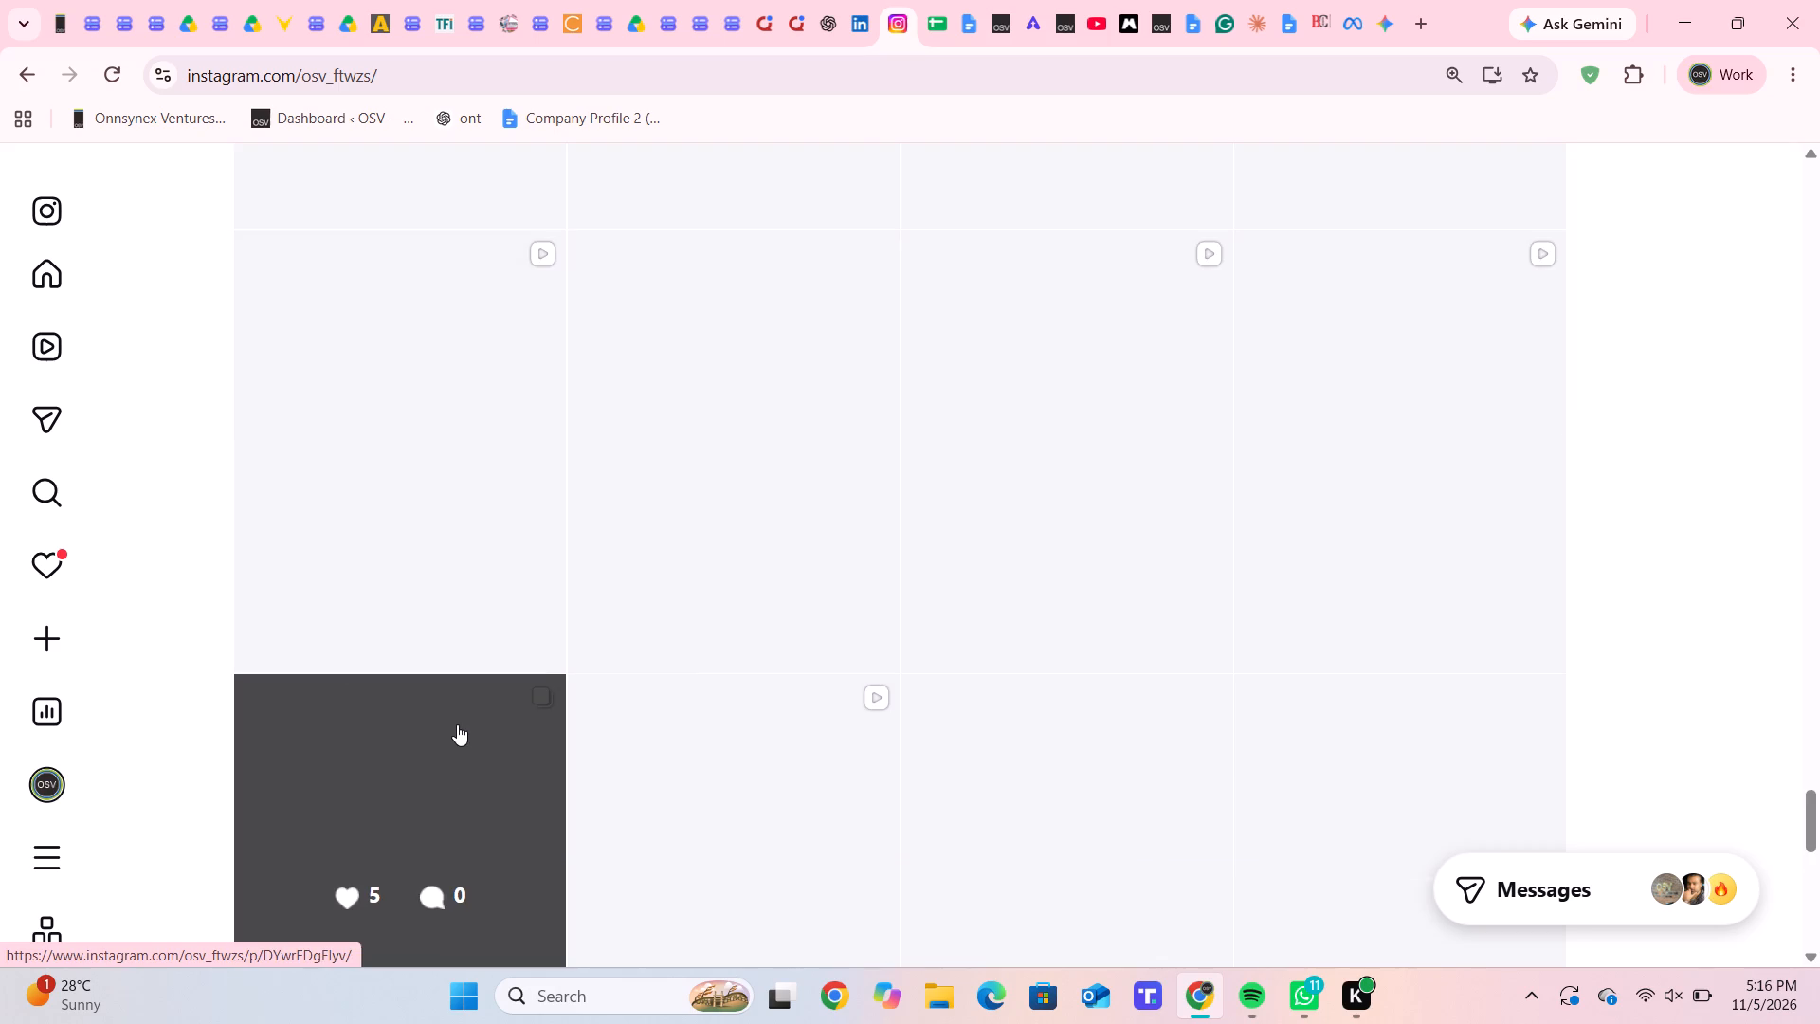
scroll(457, 724, "down", 6)
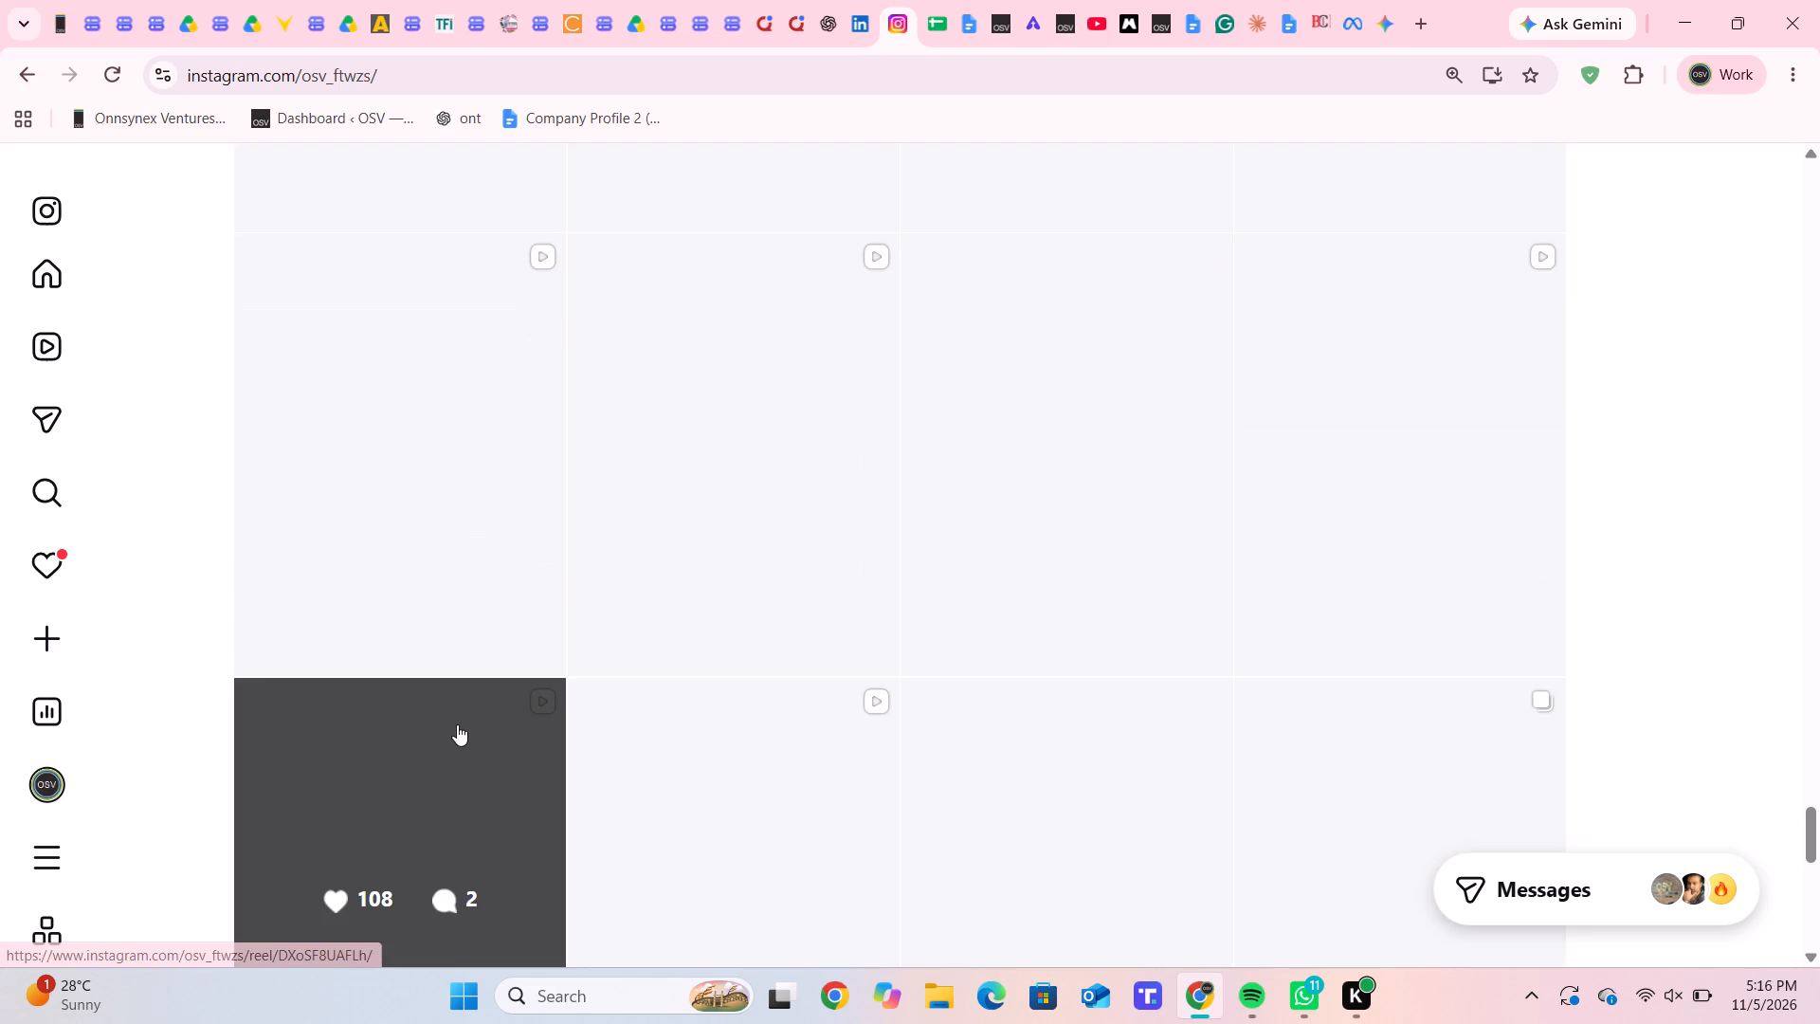
scroll(457, 724, "up", 3)
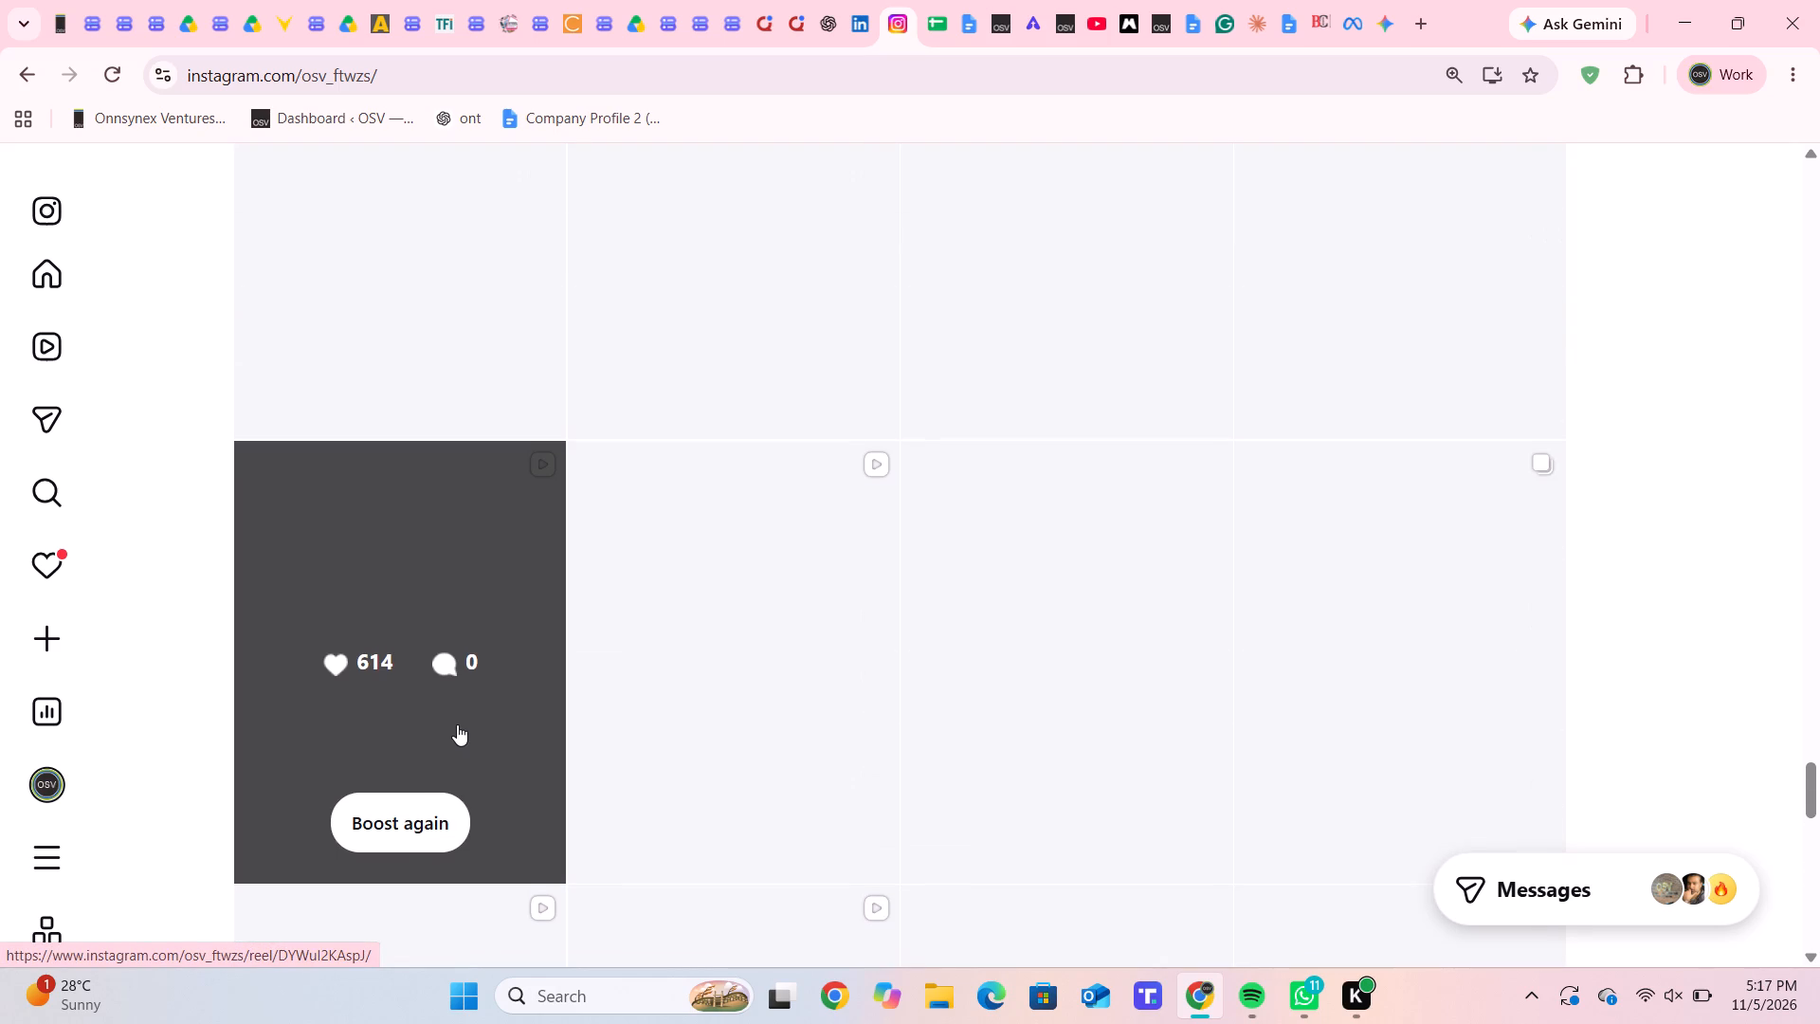
scroll(457, 724, "up", 2)
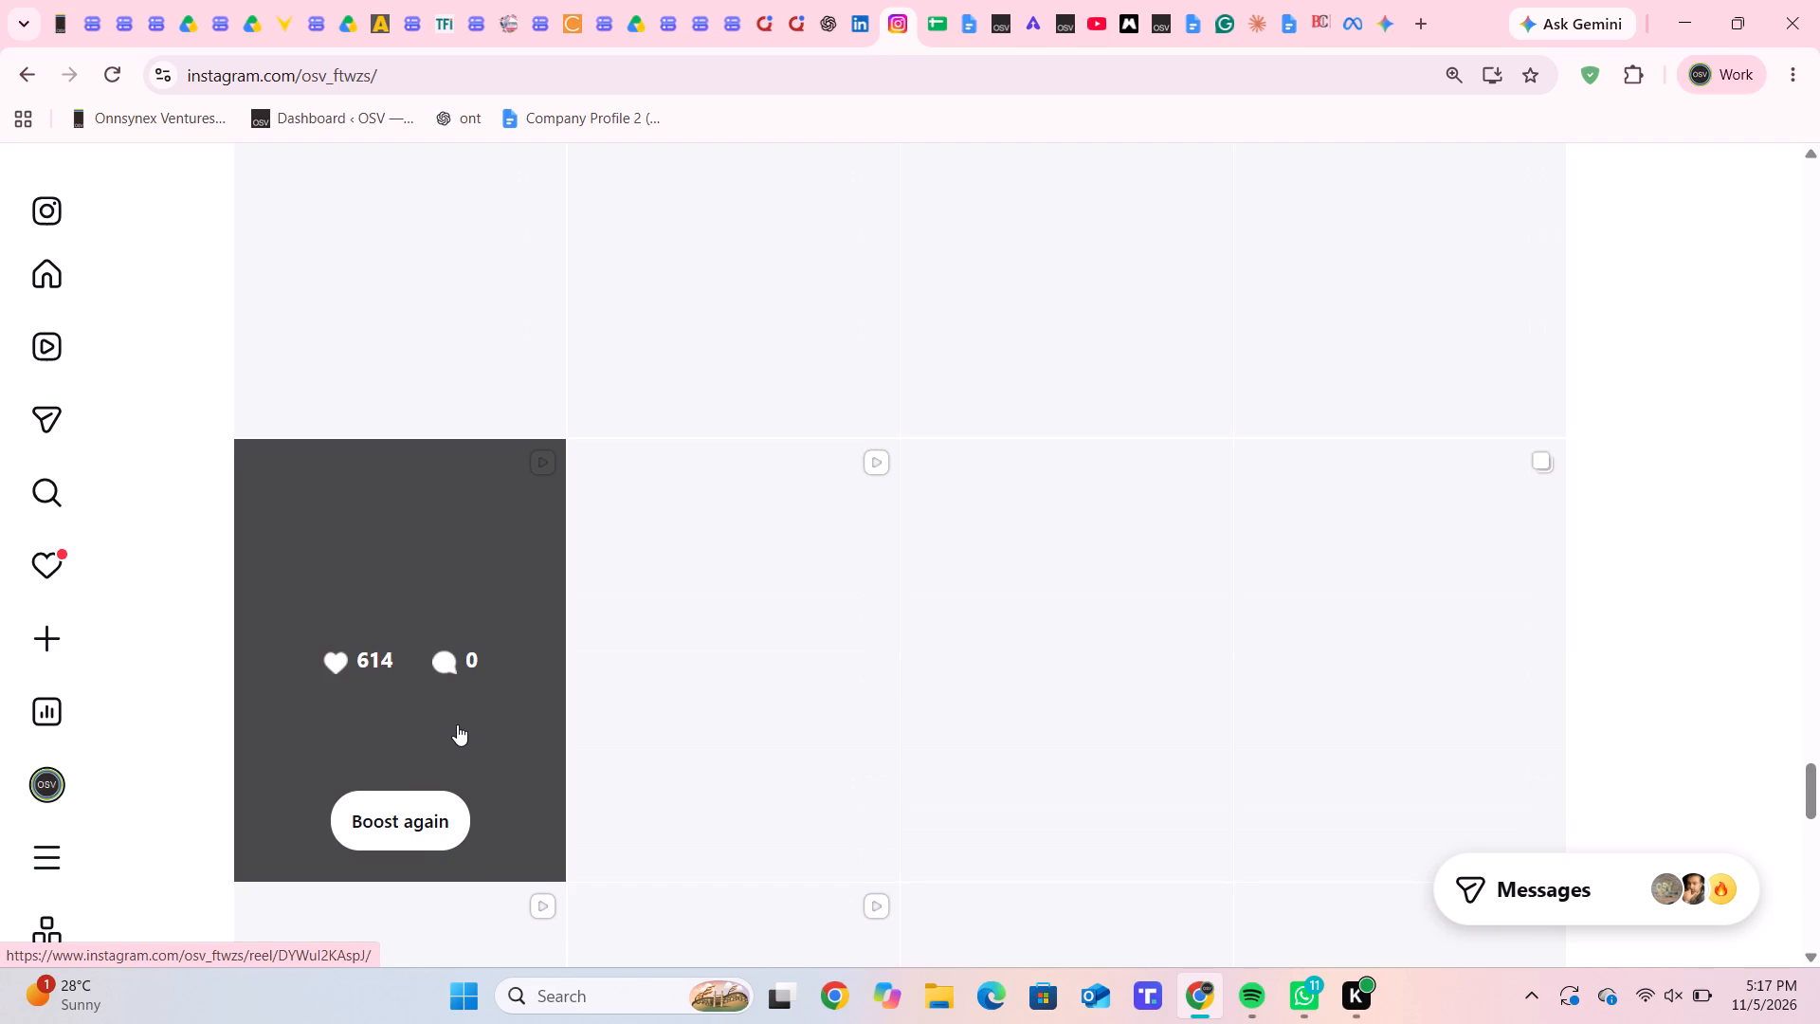
scroll(457, 724, "down", 6)
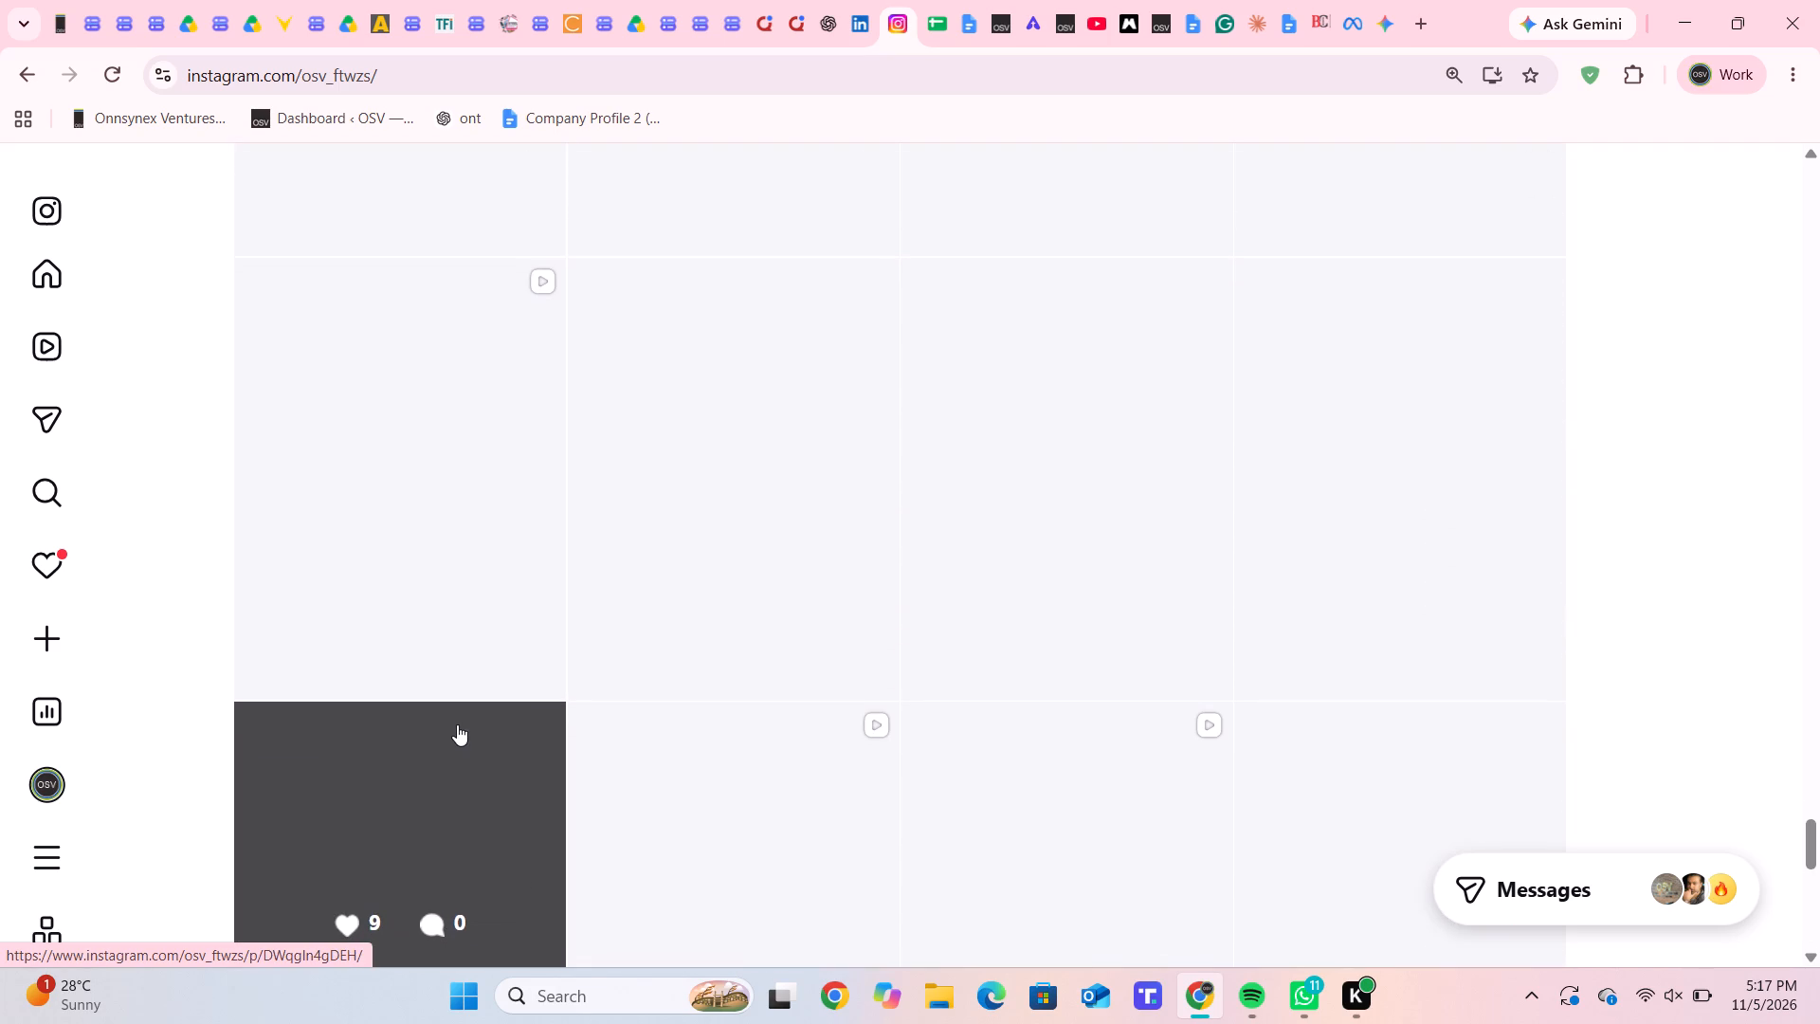
scroll(457, 724, "down", 17)
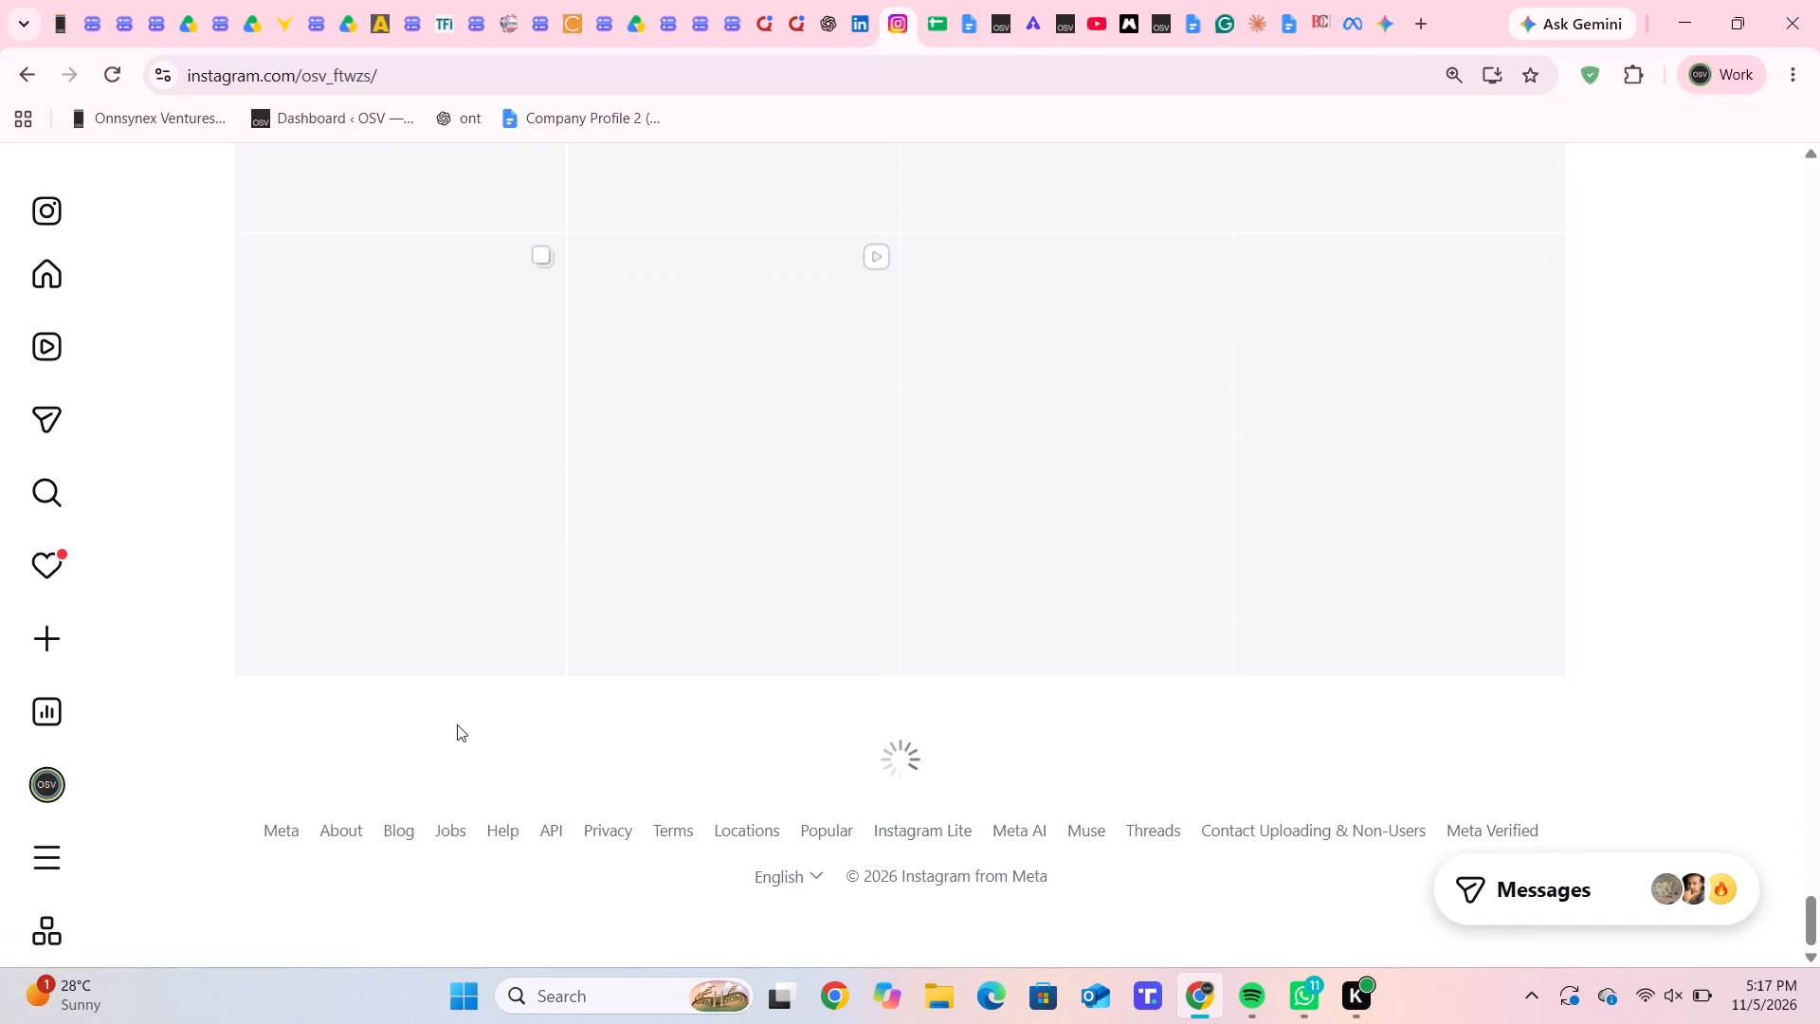
scroll(457, 724, "up", 9)
scroll(457, 724, "down", 3)
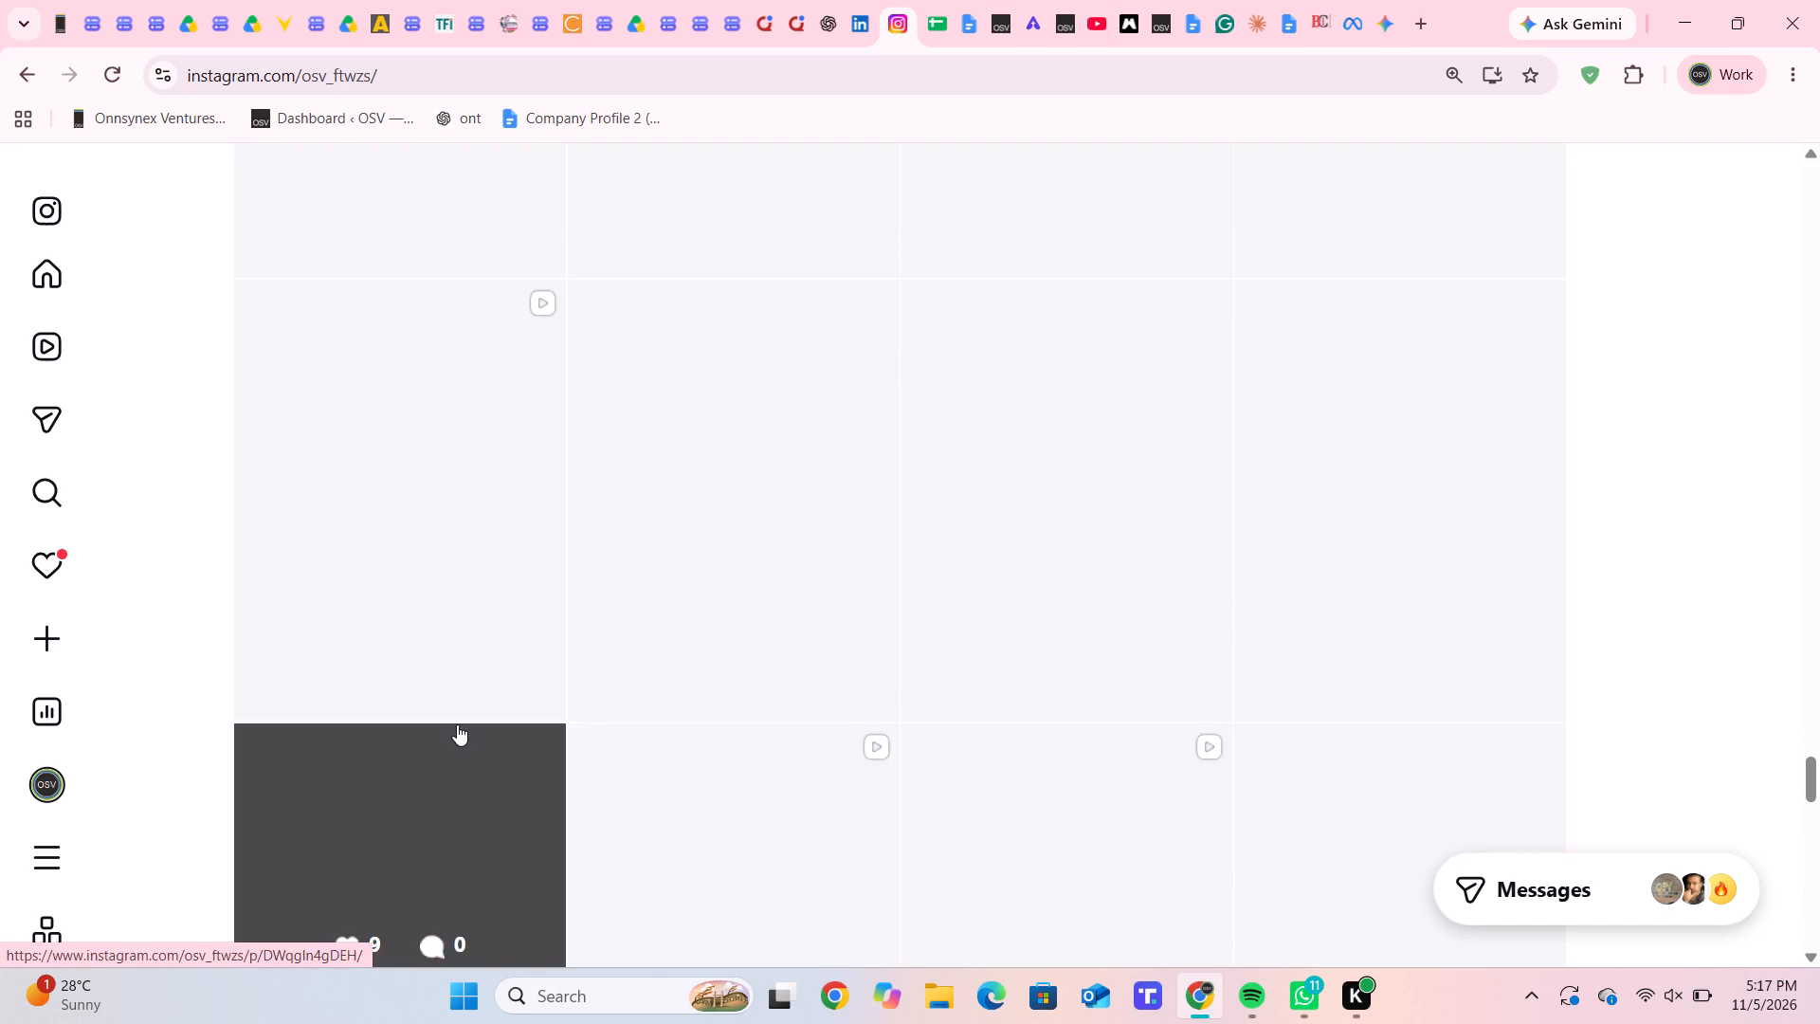
scroll(457, 724, "down", 4)
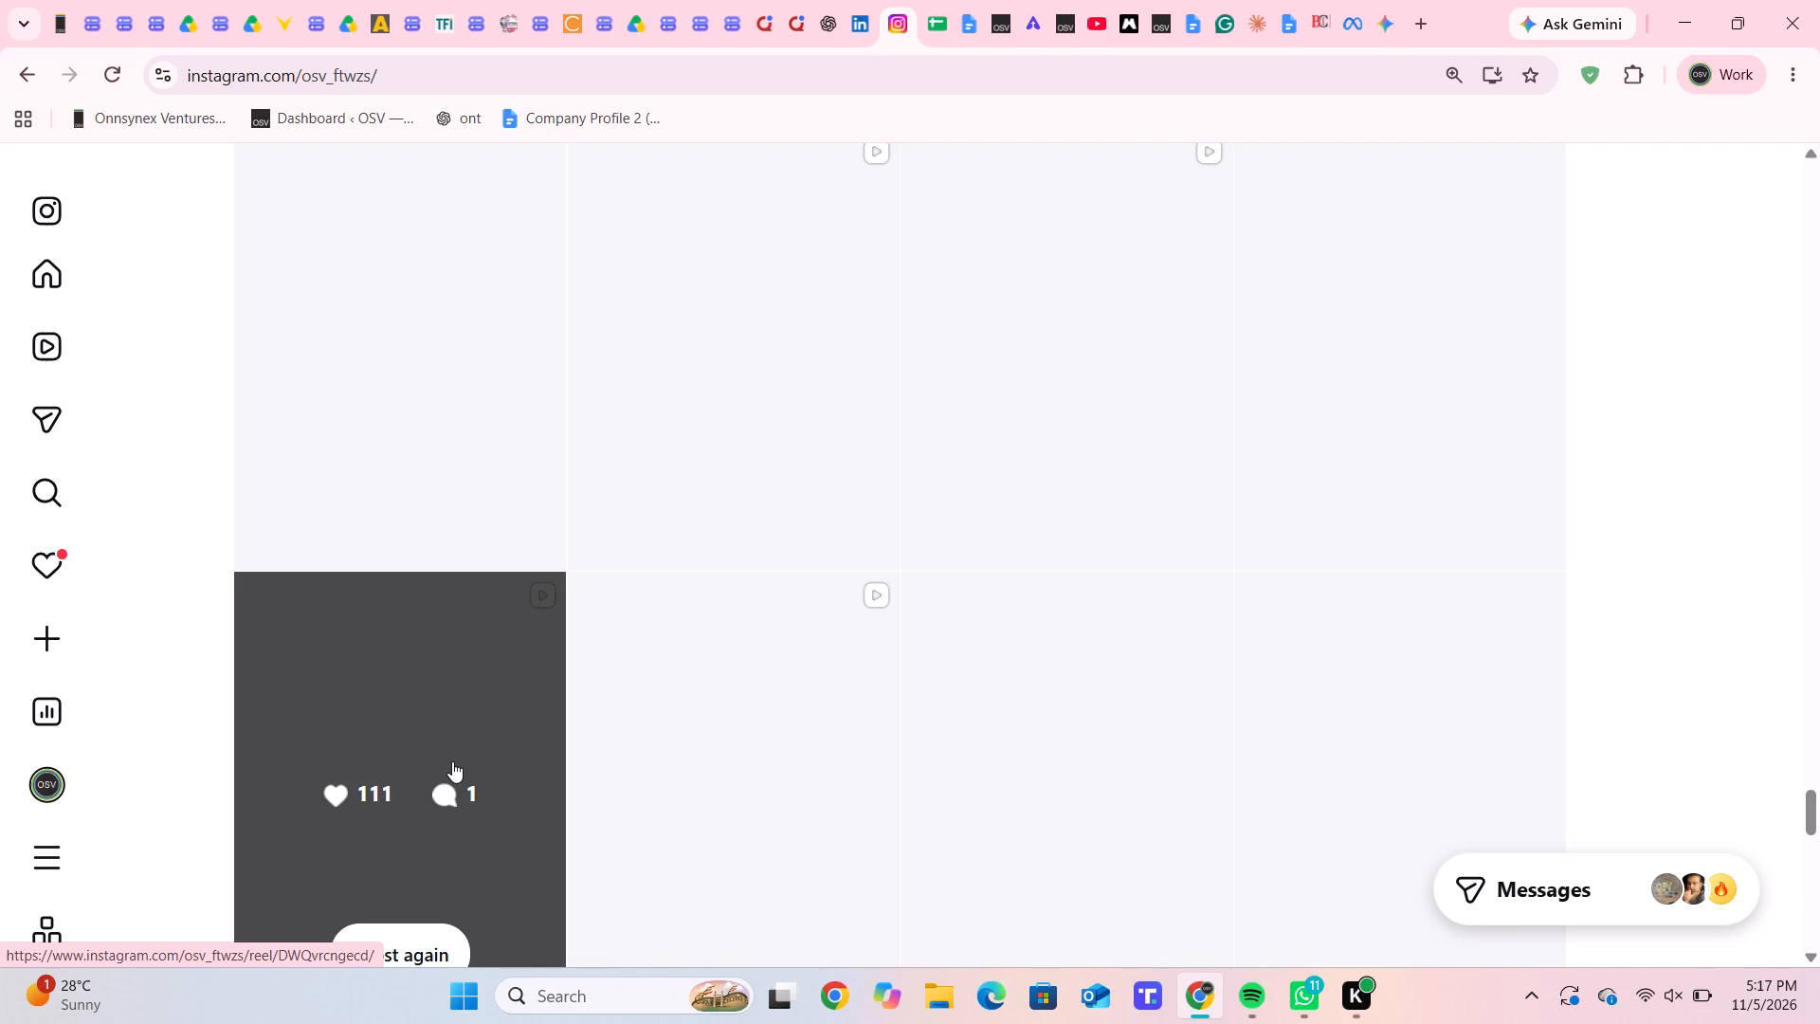
scroll(452, 761, "down", 5)
scroll(452, 761, "up", 3)
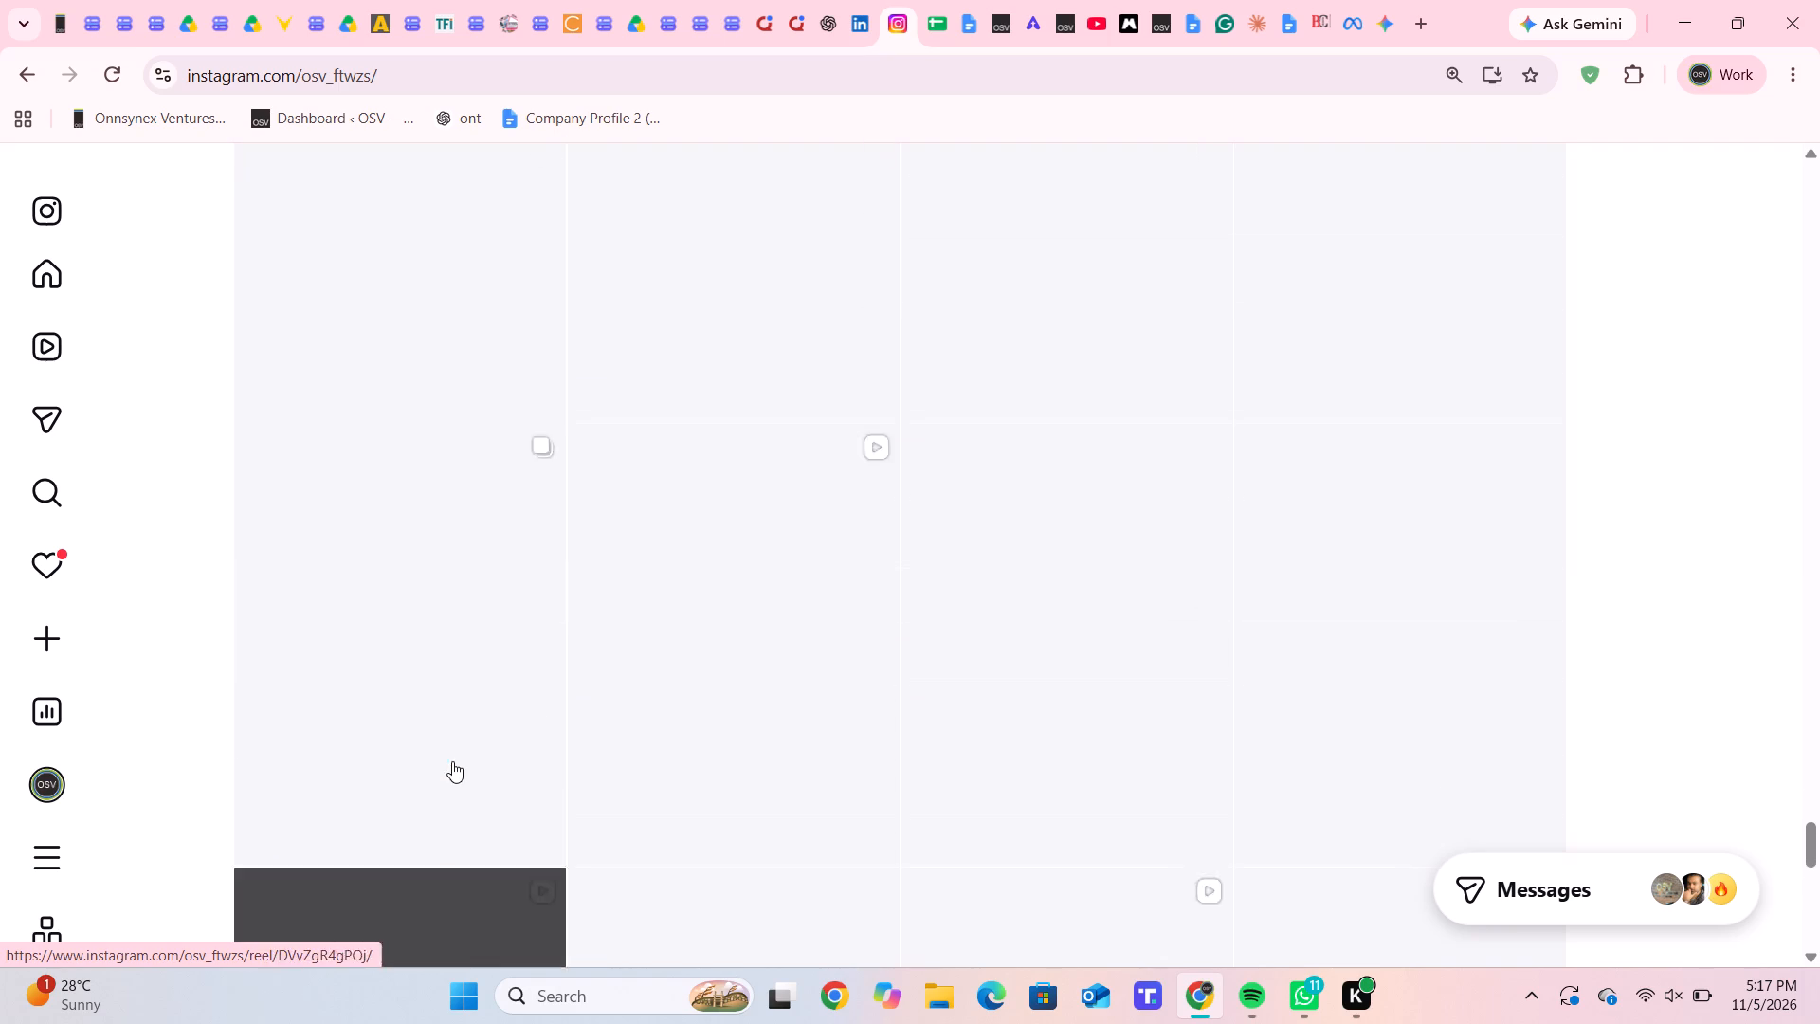
scroll(452, 761, "up", 14)
scroll(452, 761, "down", 20)
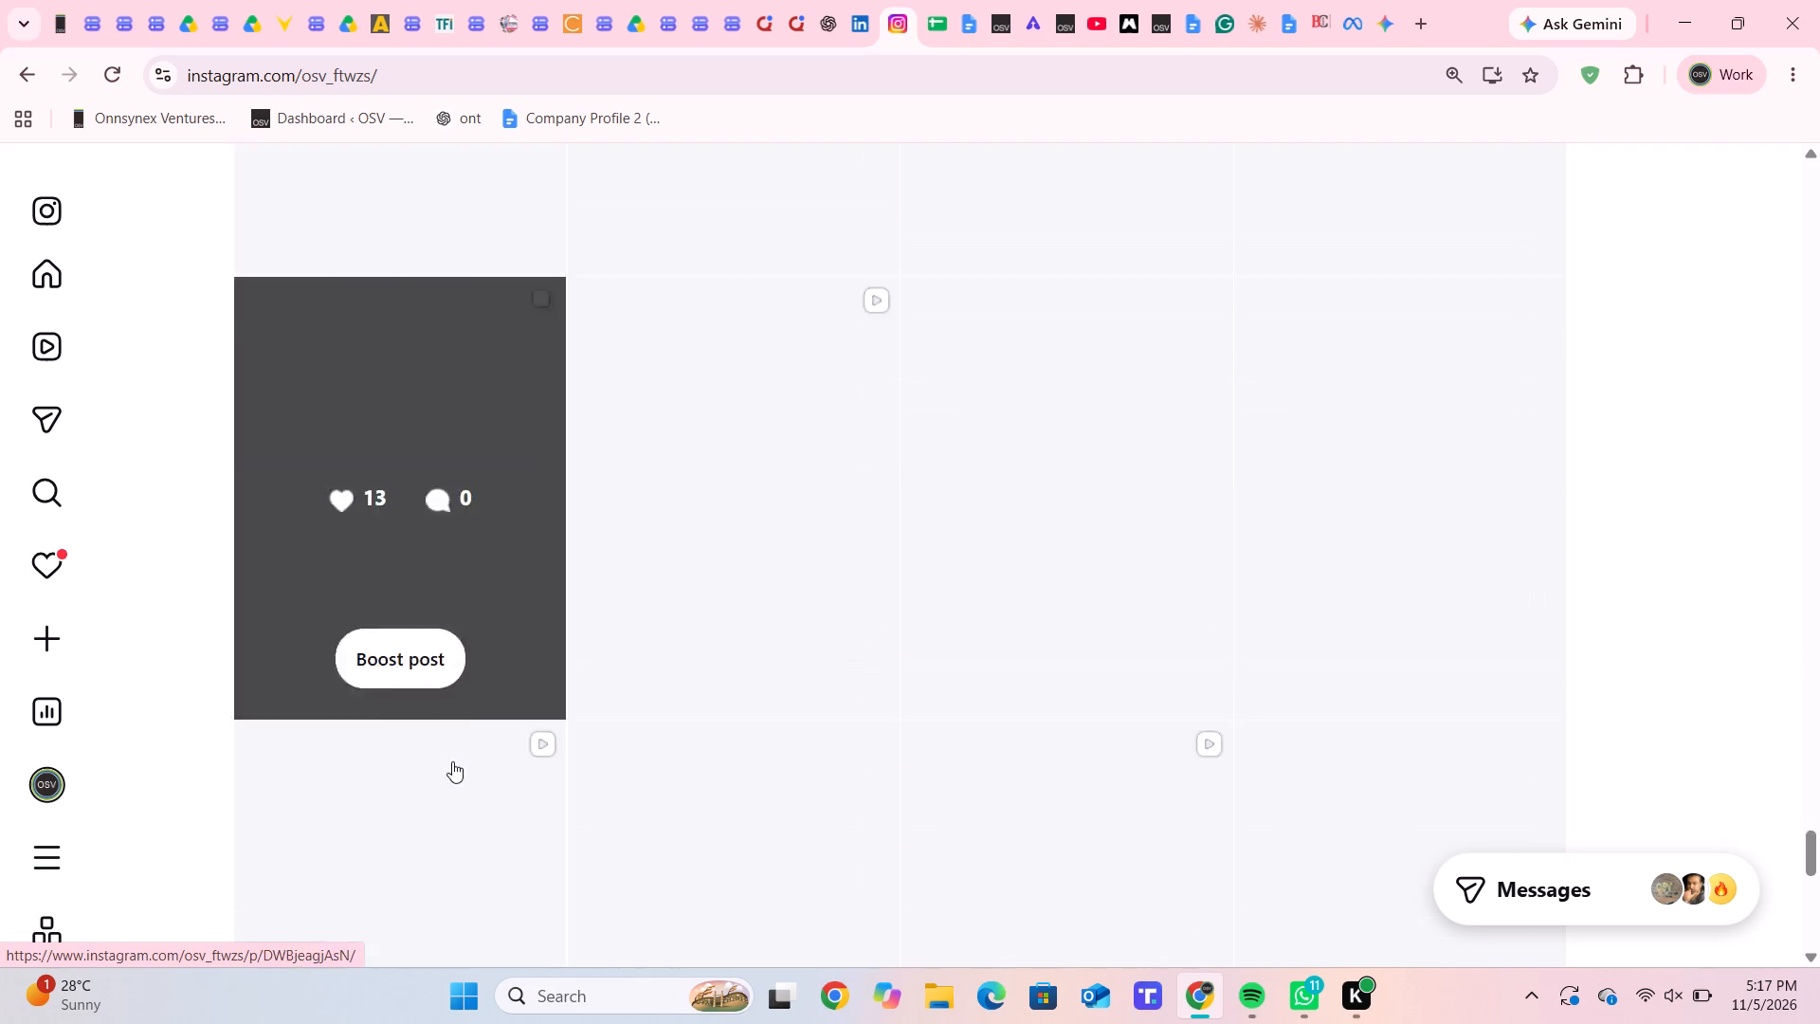
scroll(452, 761, "down", 5)
scroll(452, 761, "up", 6)
scroll(452, 761, "down", 1)
scroll(452, 761, "up", 11)
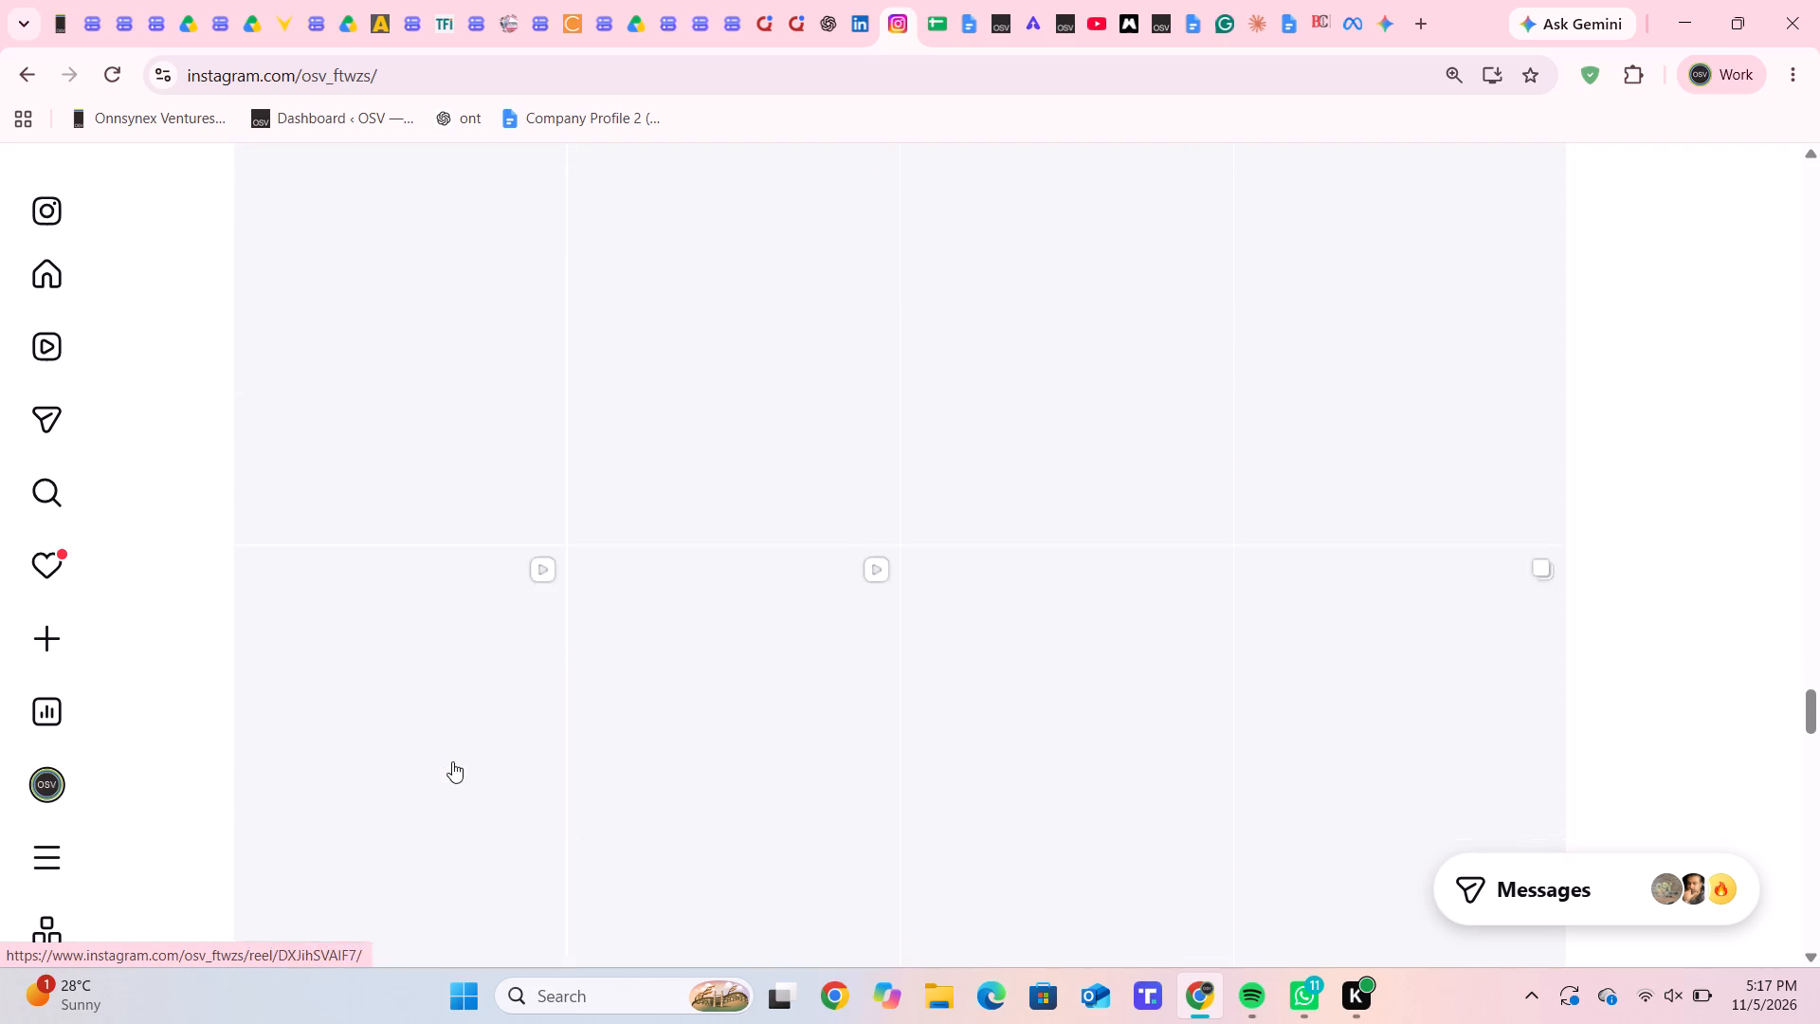
scroll(452, 761, "up", 10)
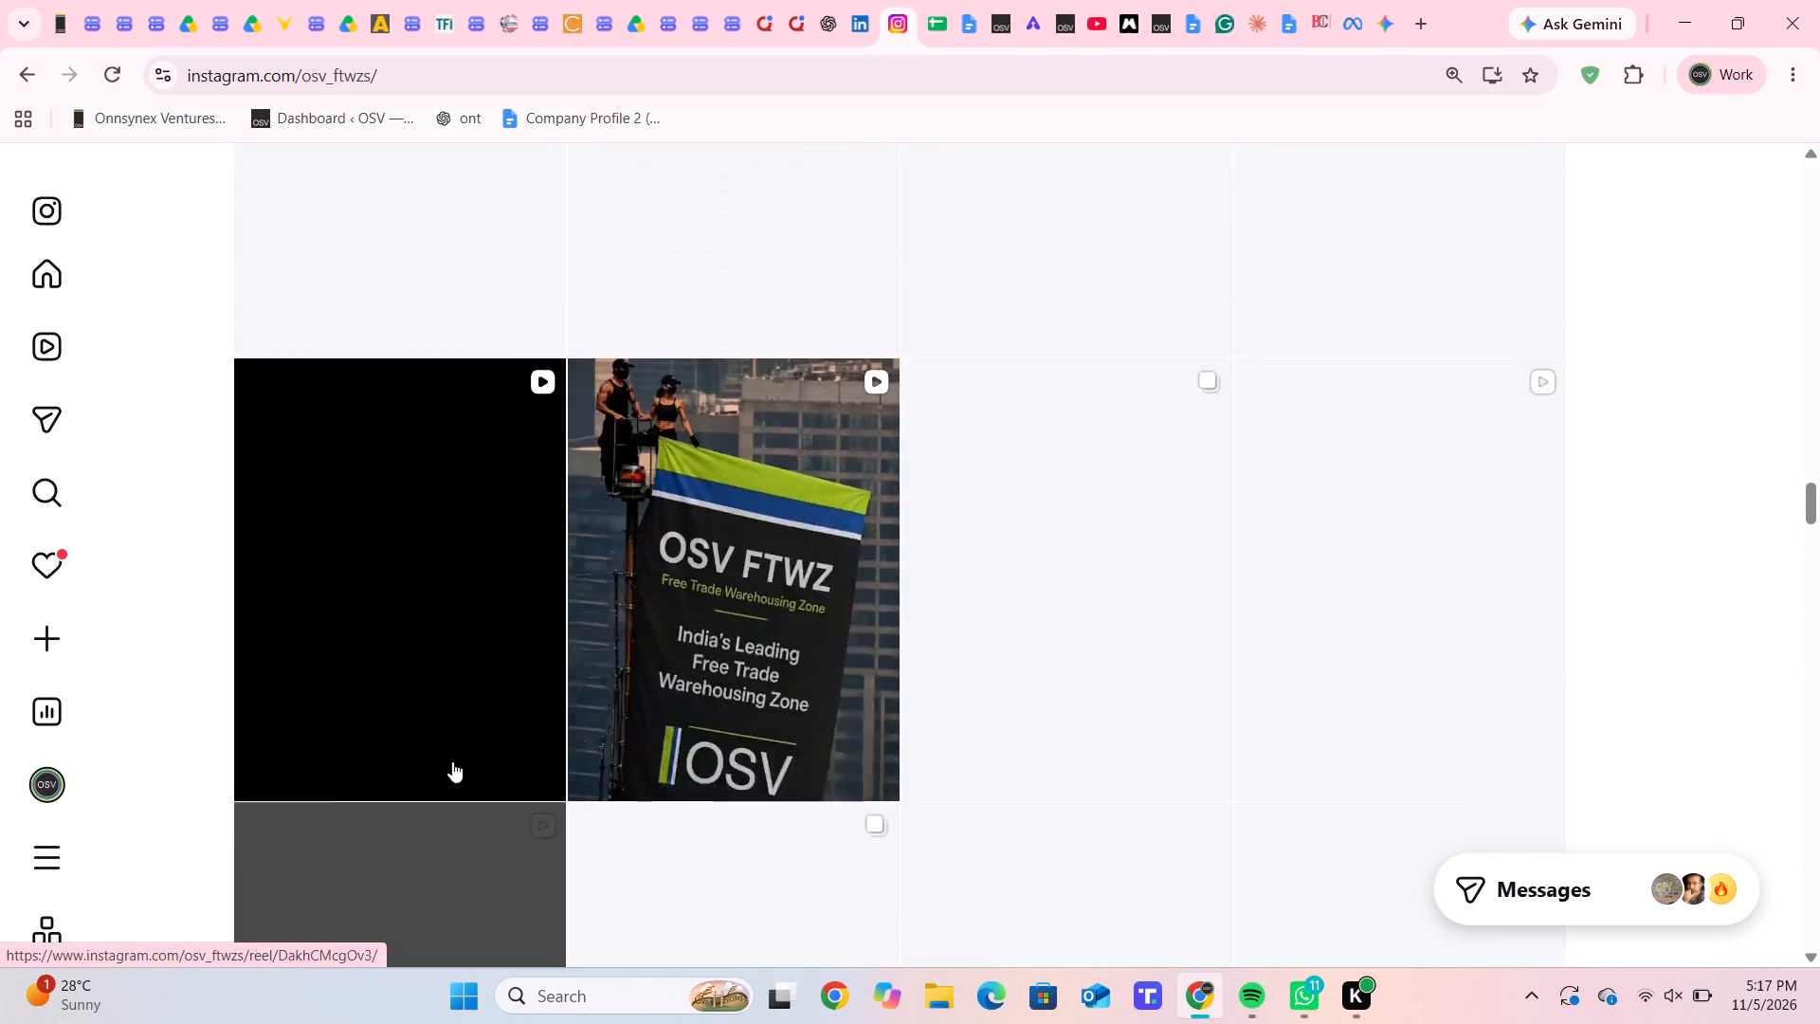
scroll(452, 761, "up", 2)
scroll(452, 761, "down", 20)
scroll(452, 761, "down", 2)
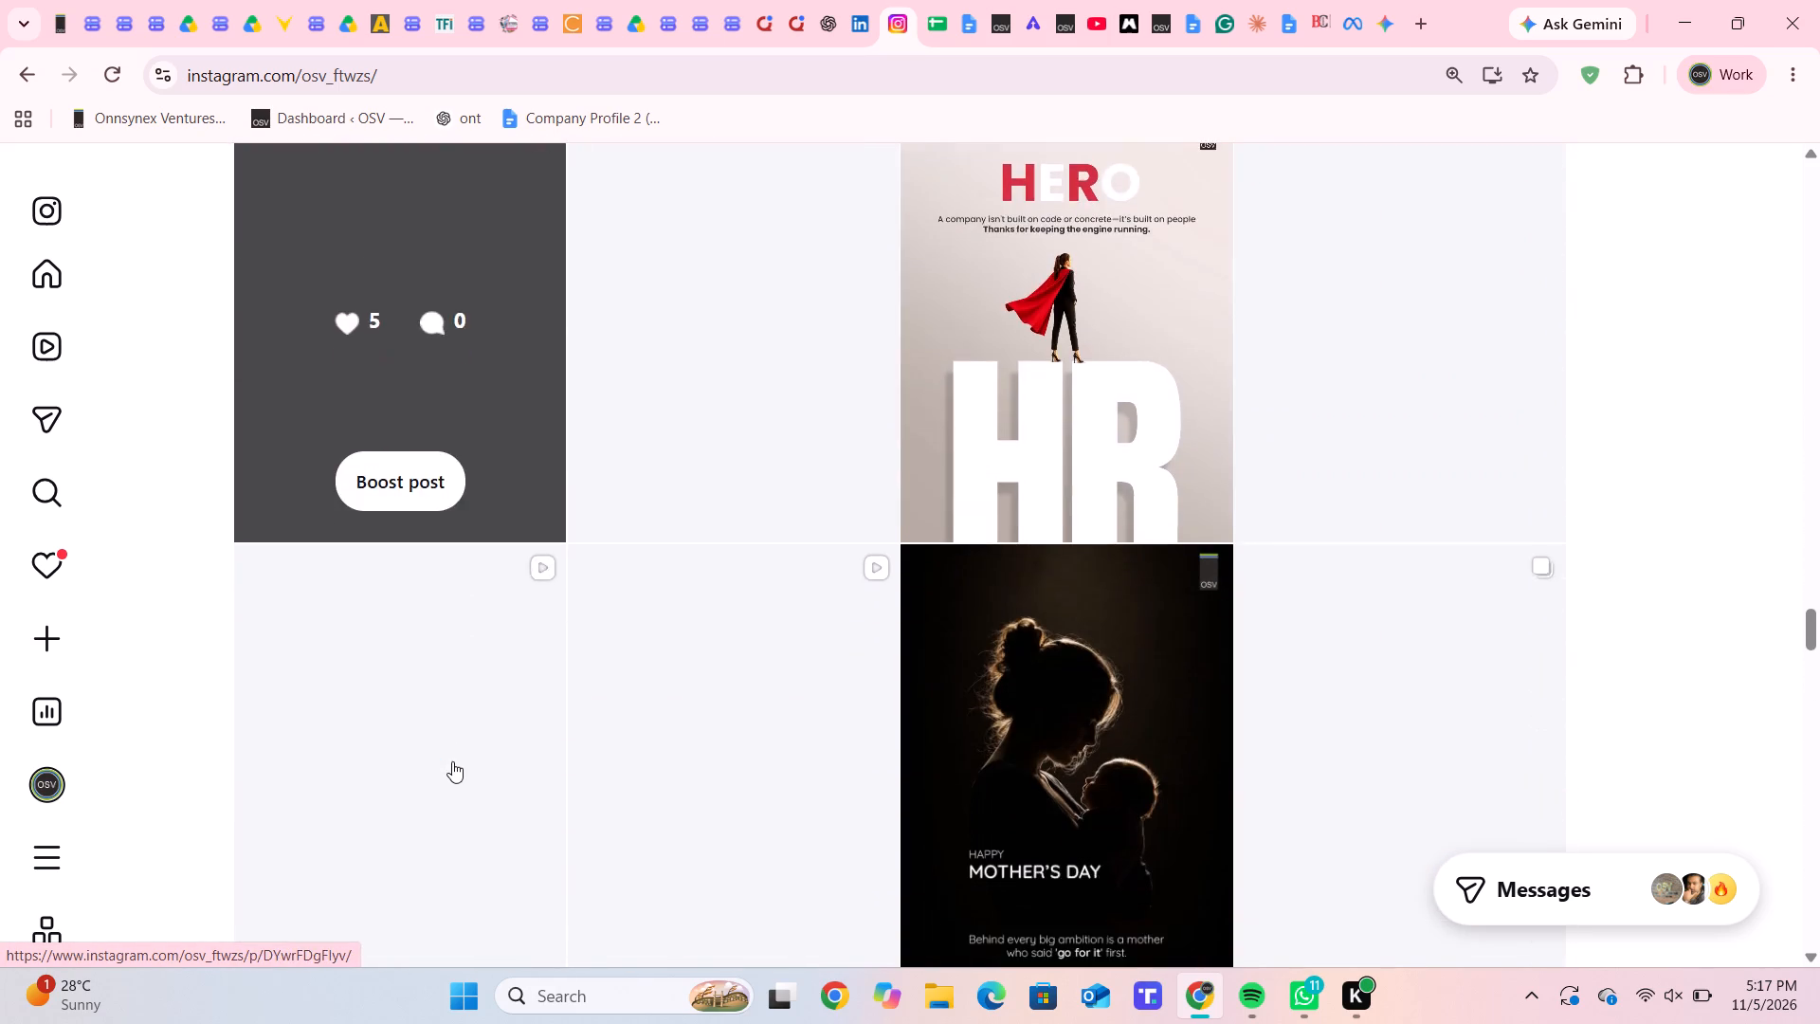
scroll(452, 761, "down", 10)
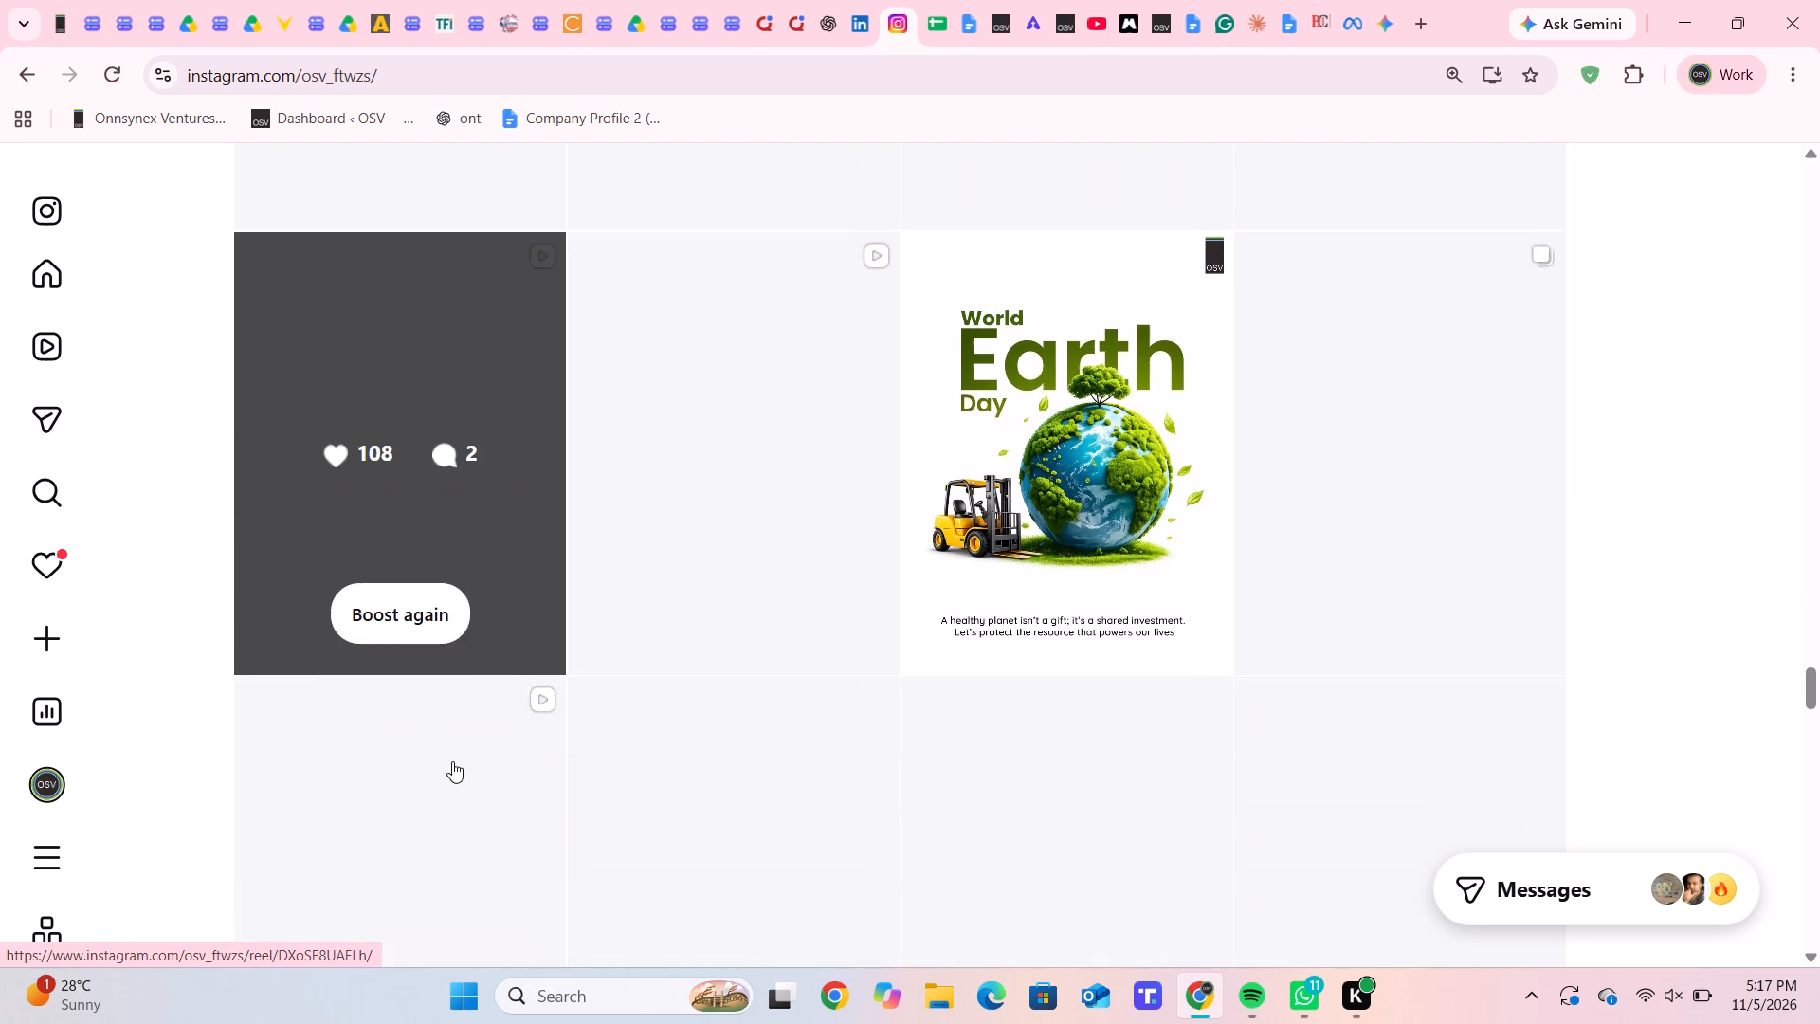
scroll(452, 761, "down", 14)
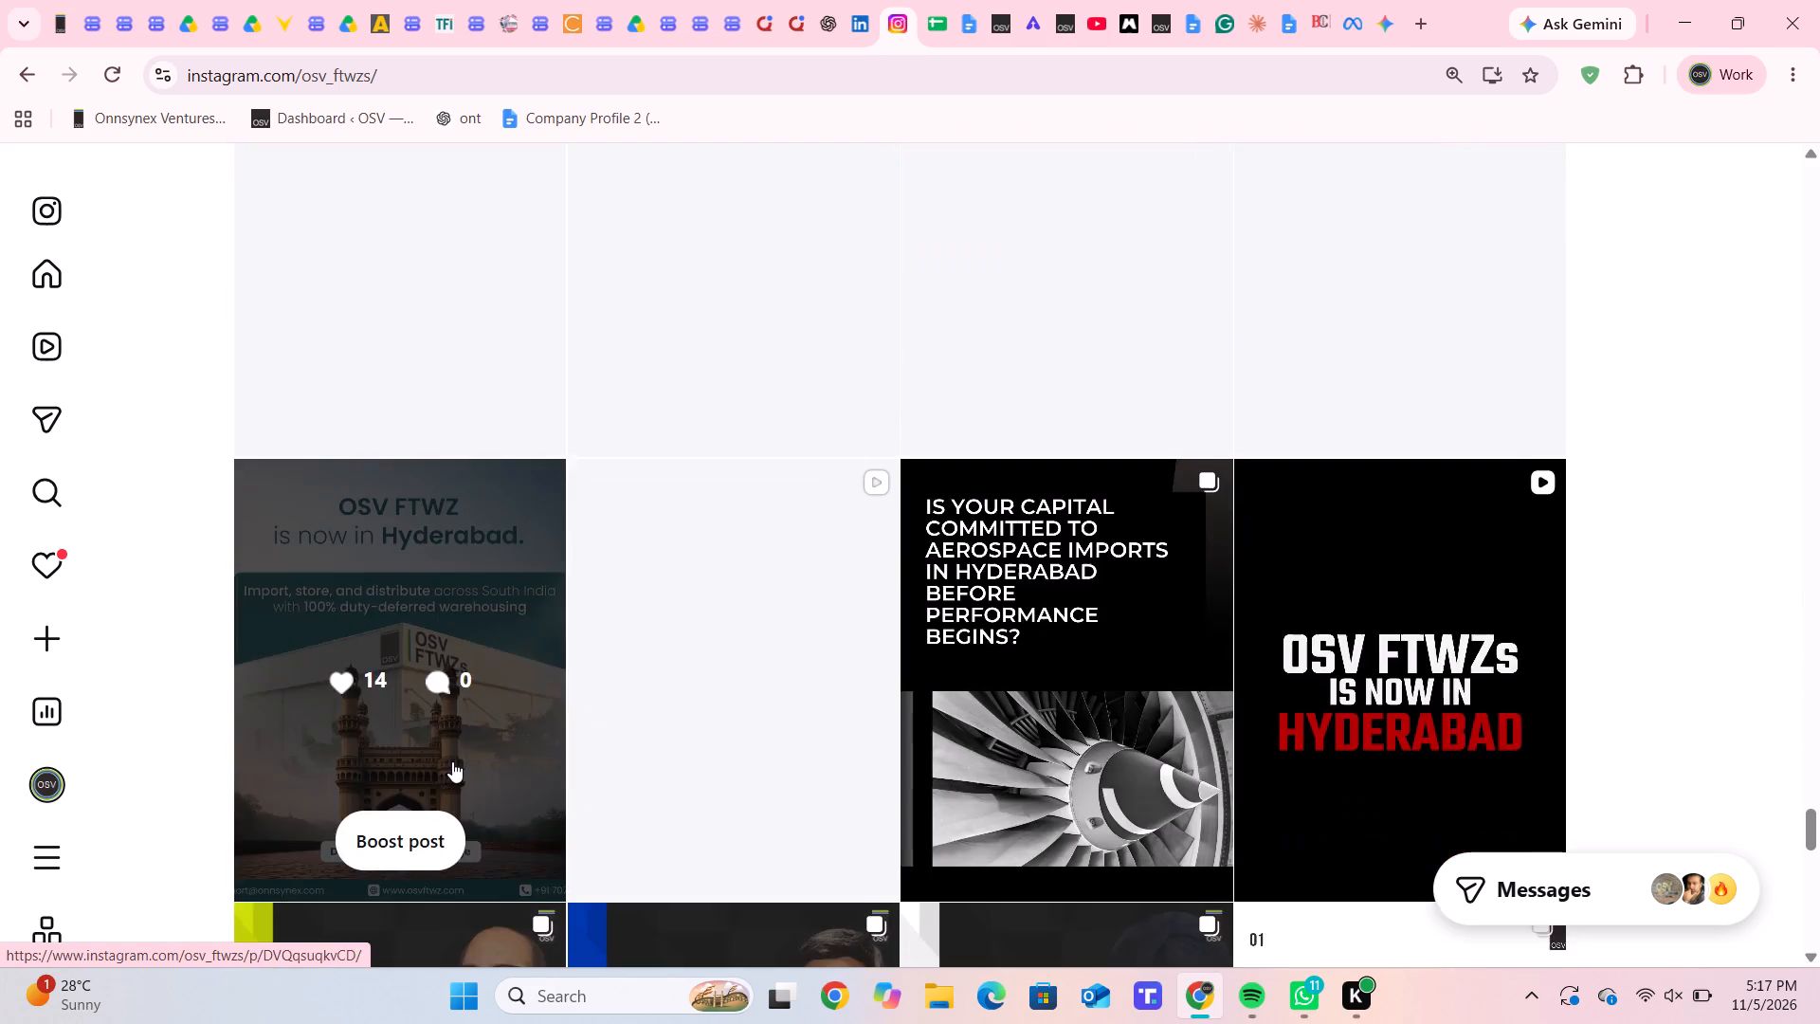
scroll(452, 761, "down", 11)
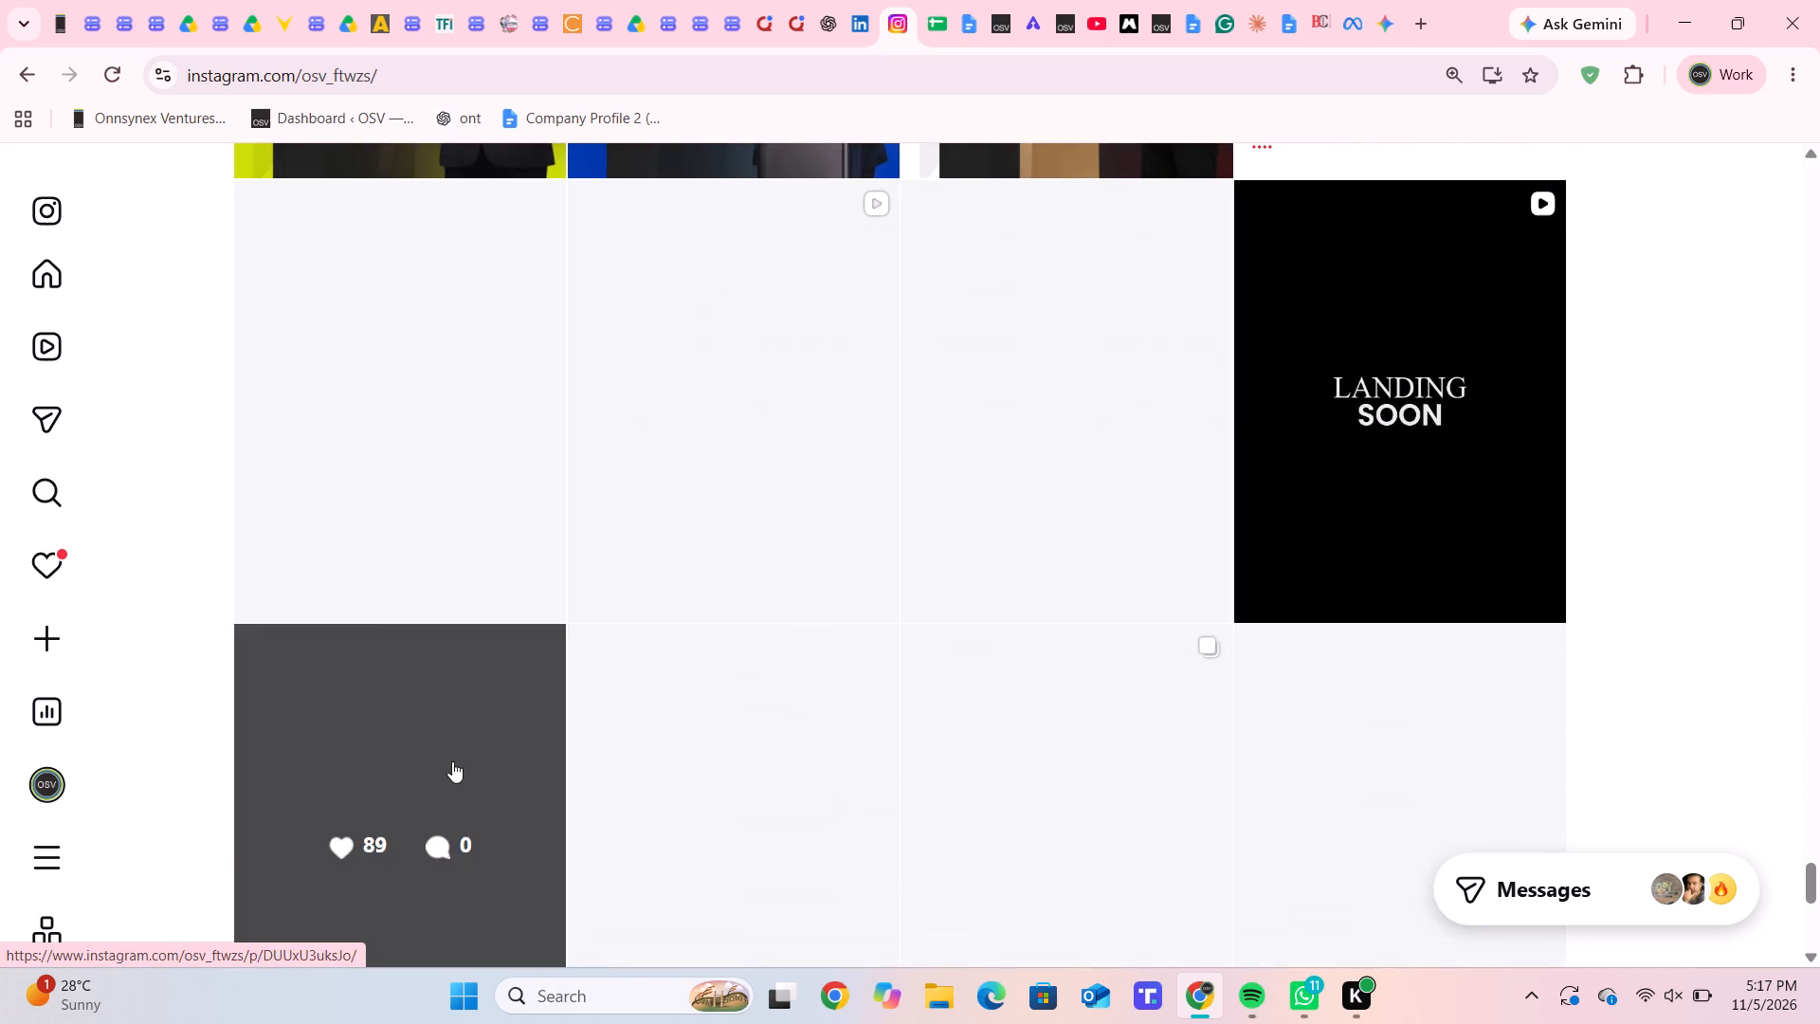
scroll(452, 761, "down", 5)
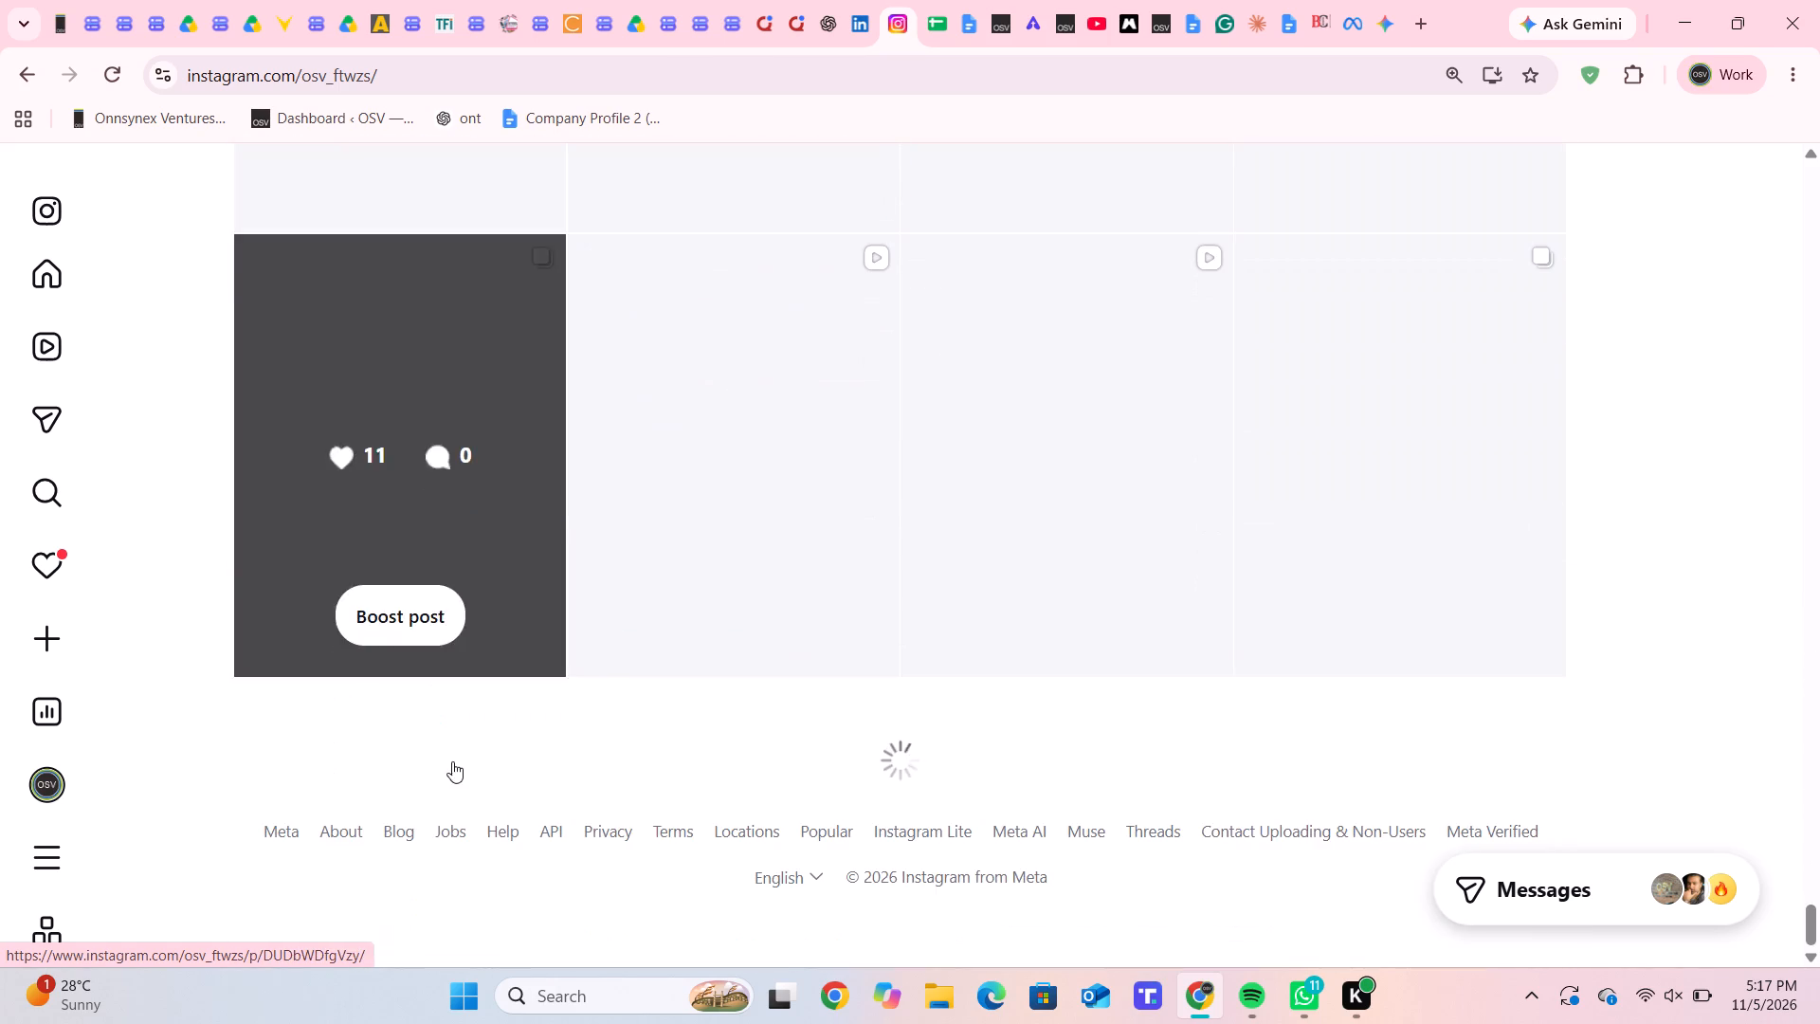
scroll(452, 761, "down", 7)
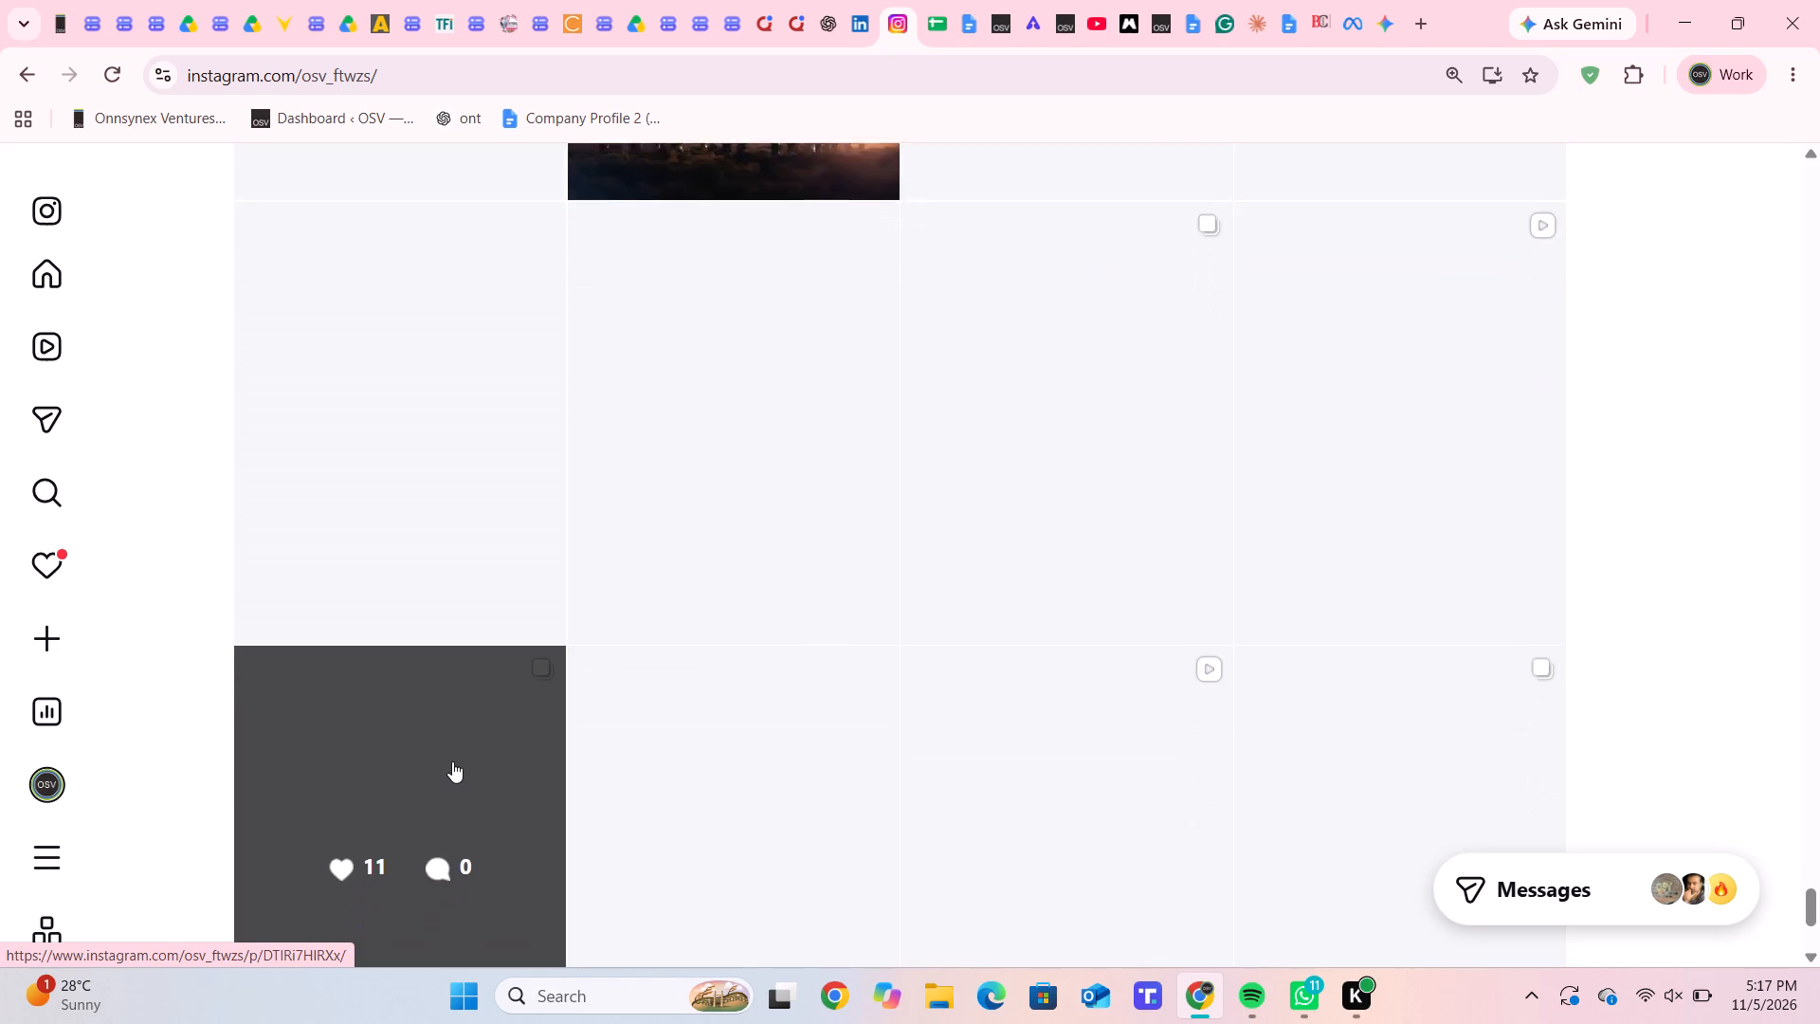
scroll(452, 761, "down", 3)
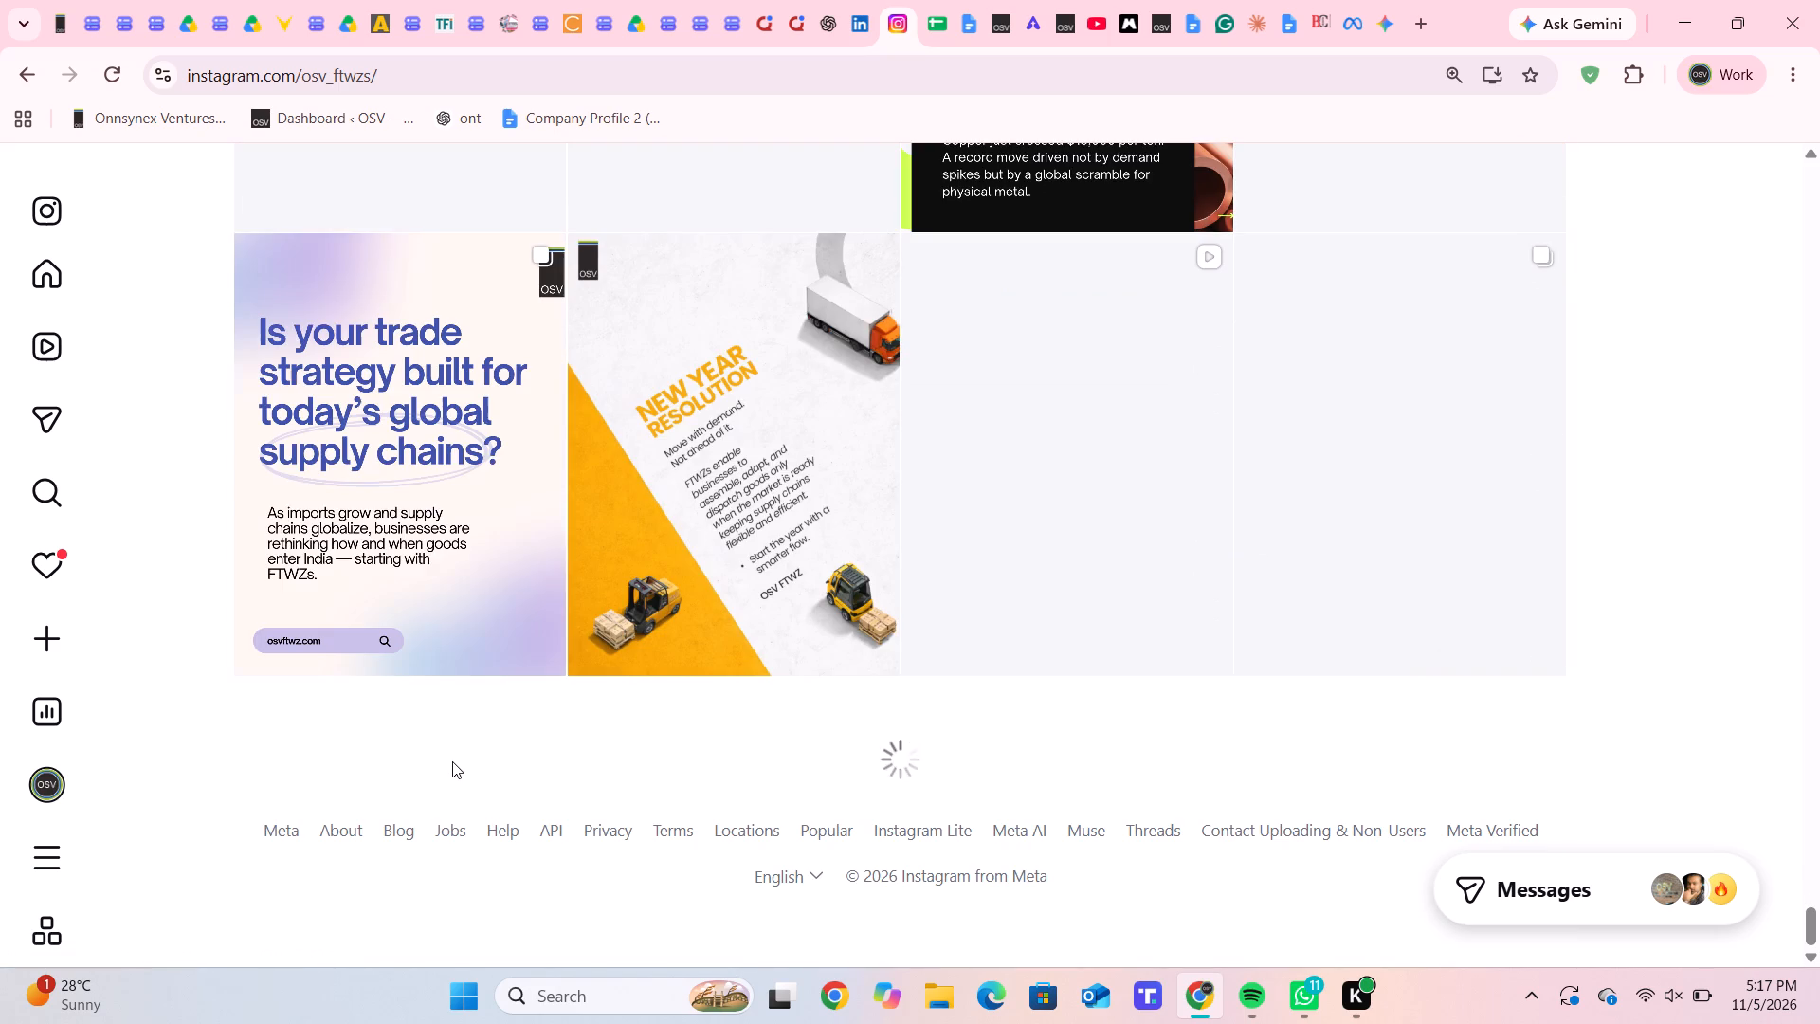
scroll(452, 761, "down", 5)
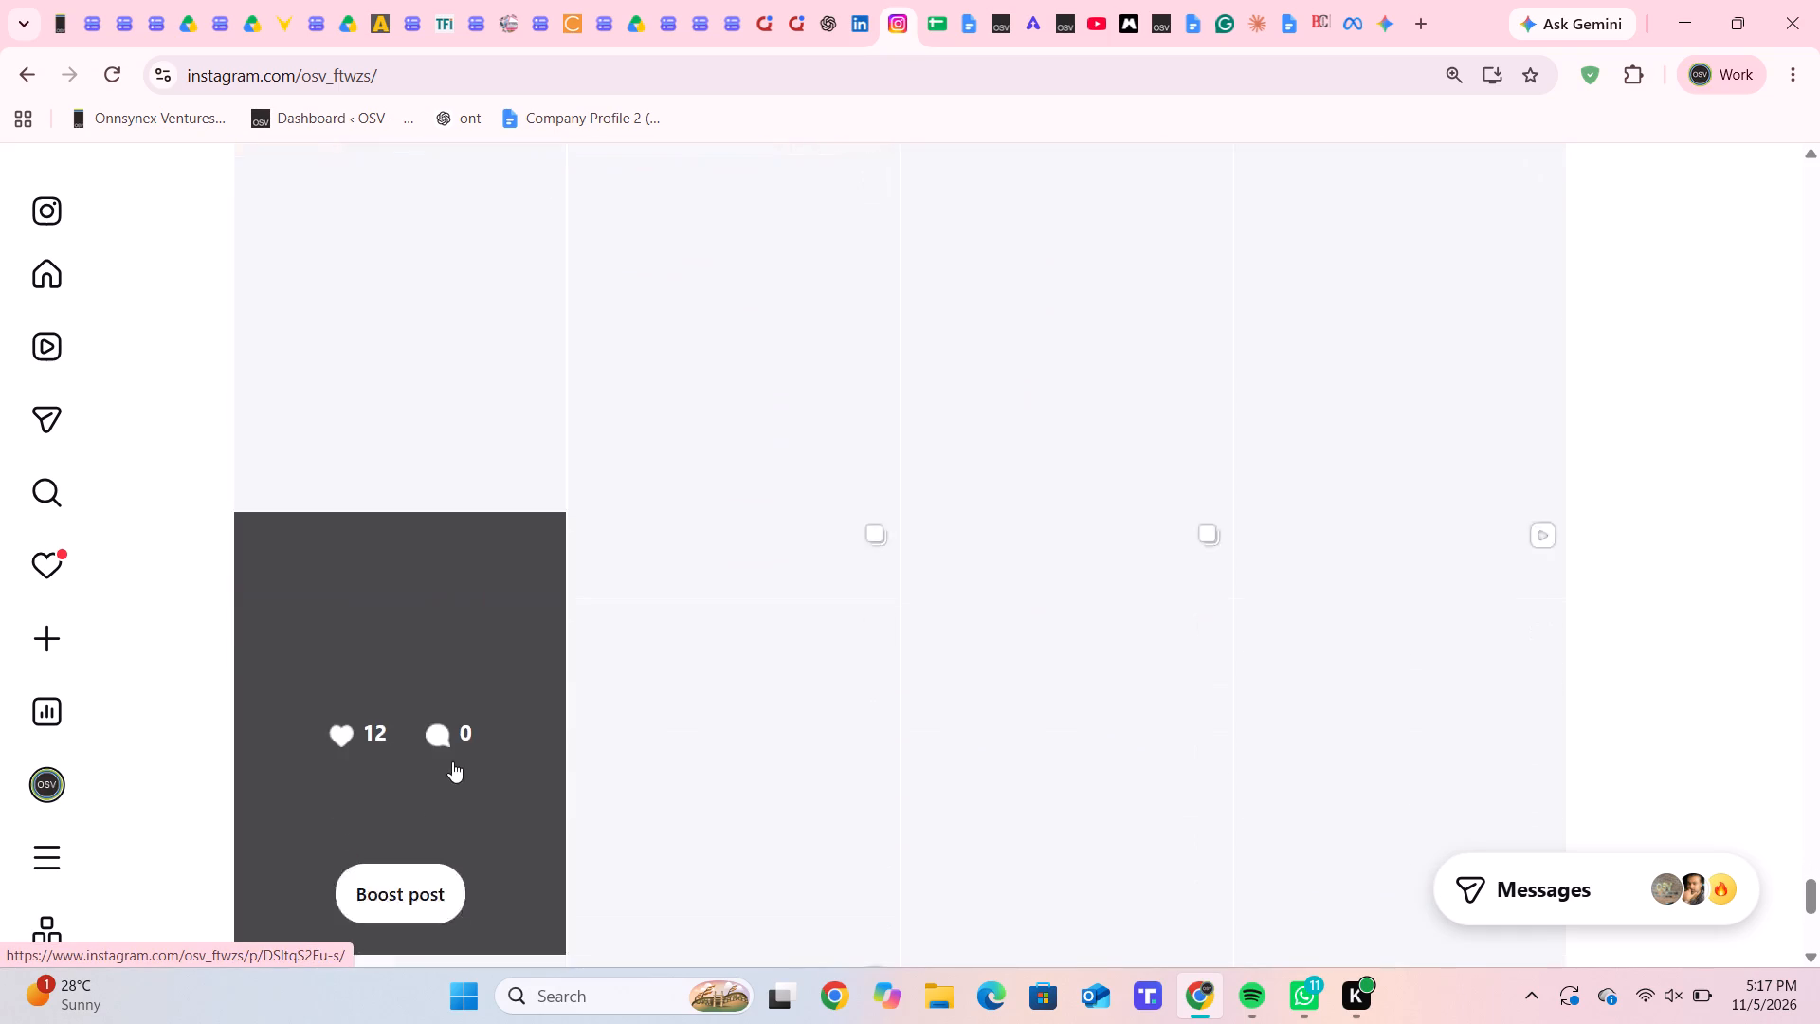
scroll(452, 761, "down", 7)
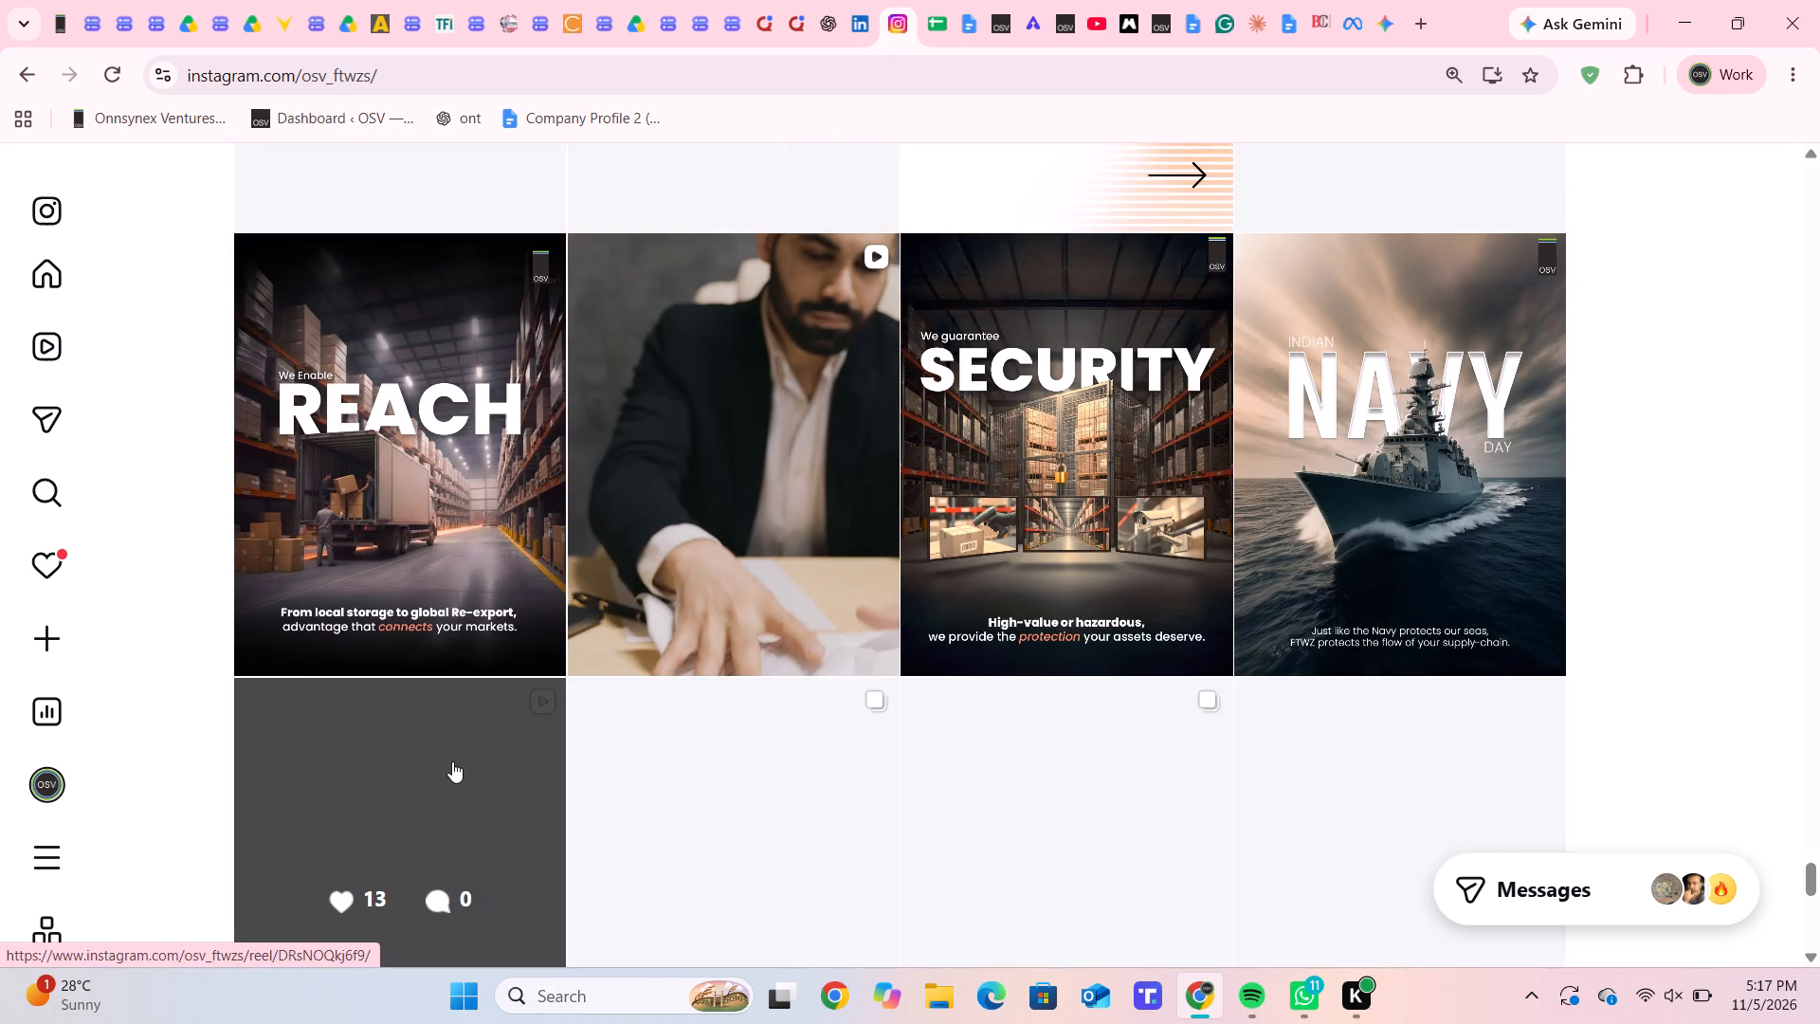
scroll(486, 671, "down", 5)
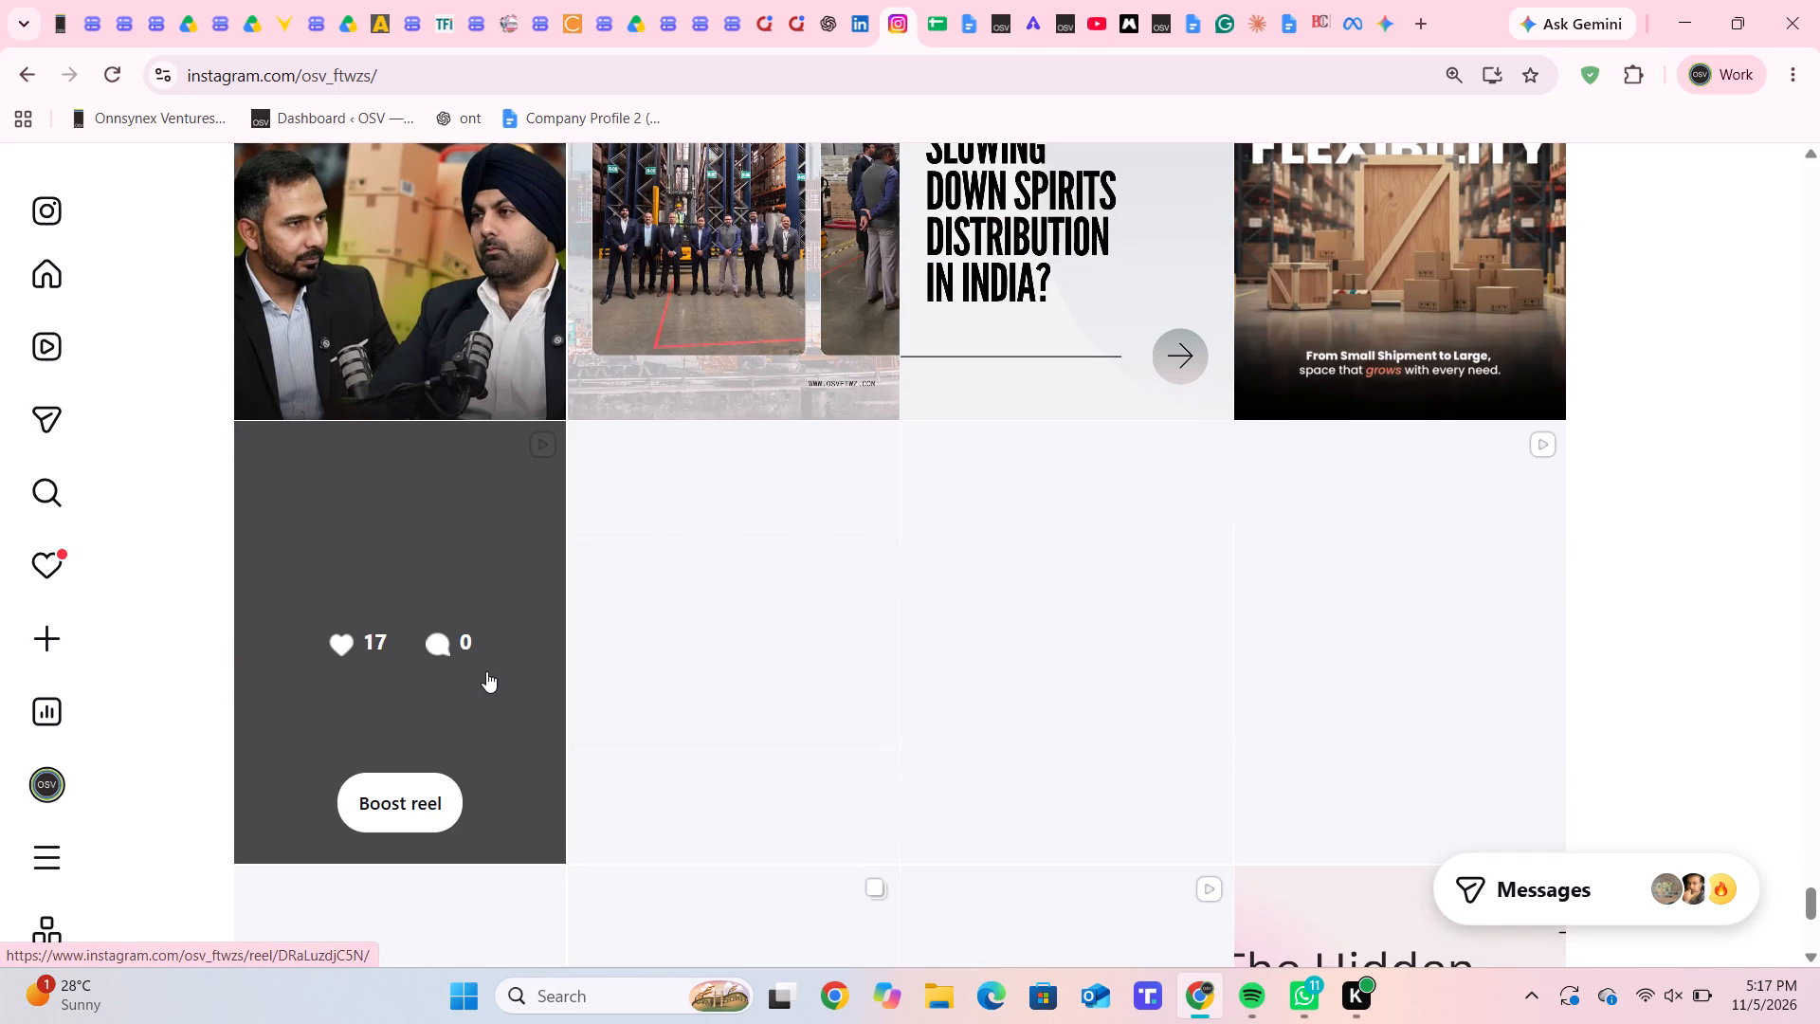
scroll(486, 671, "down", 4)
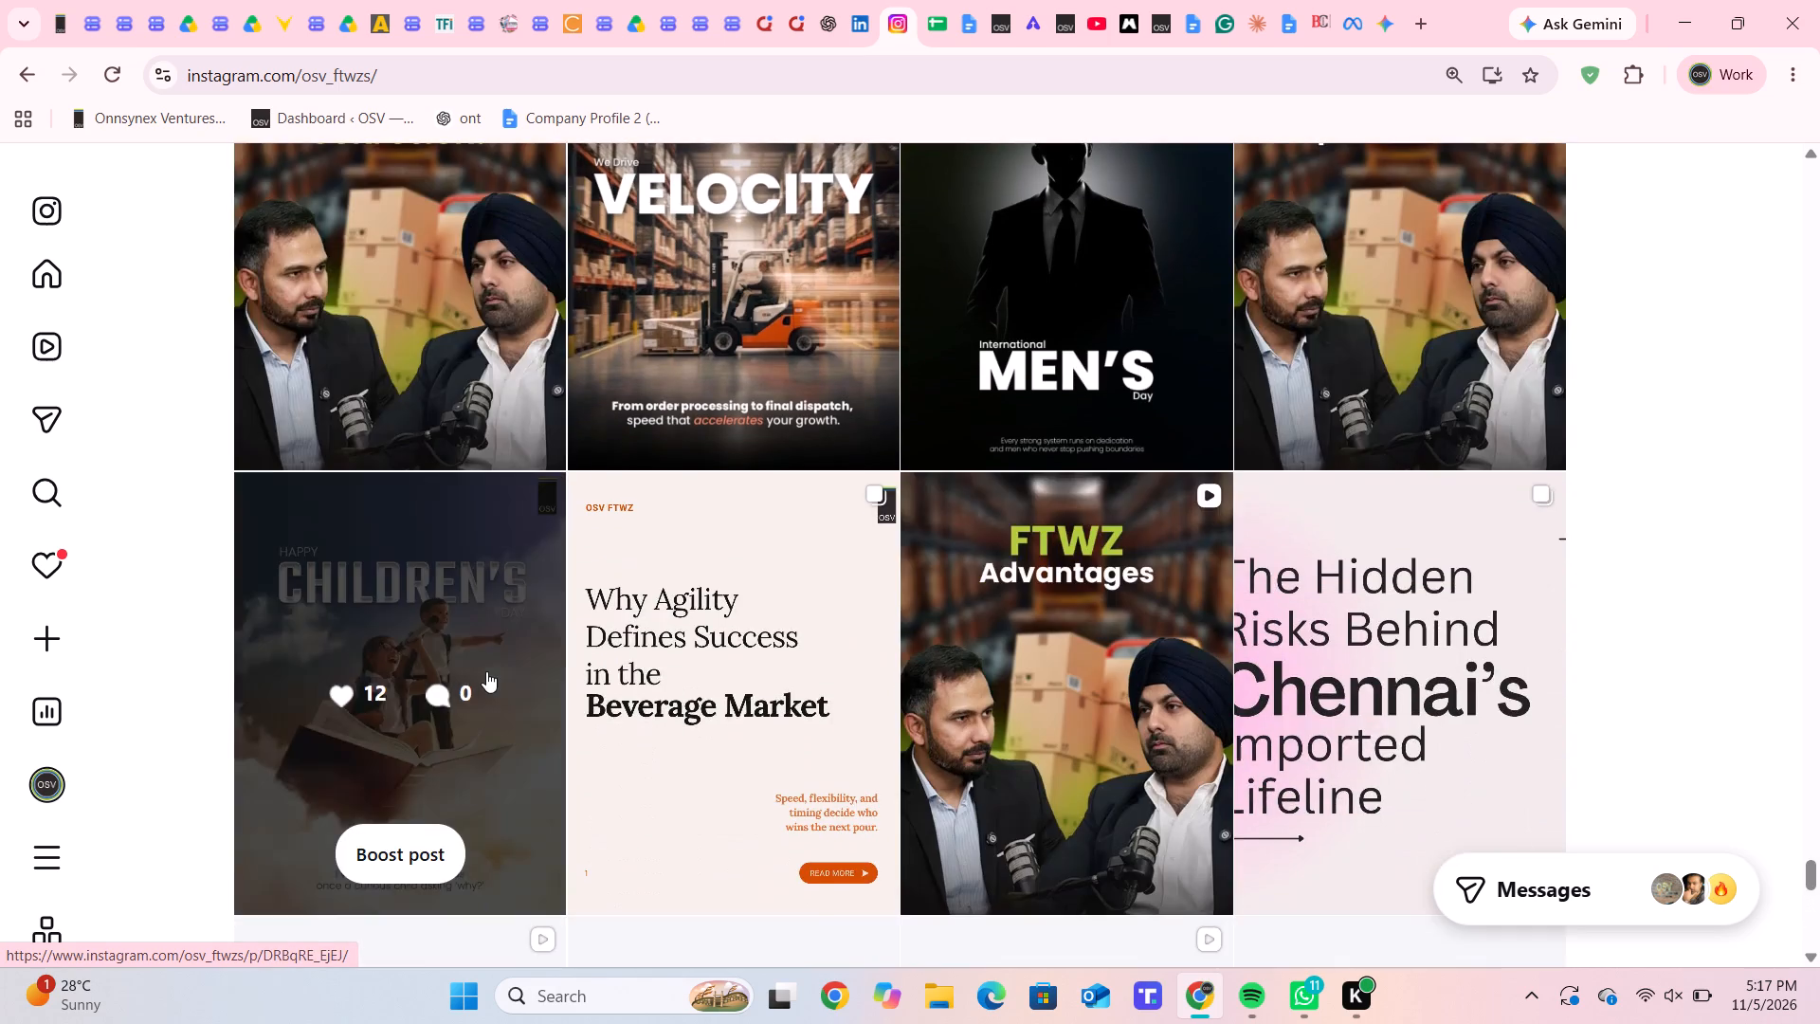
scroll(486, 671, "down", 7)
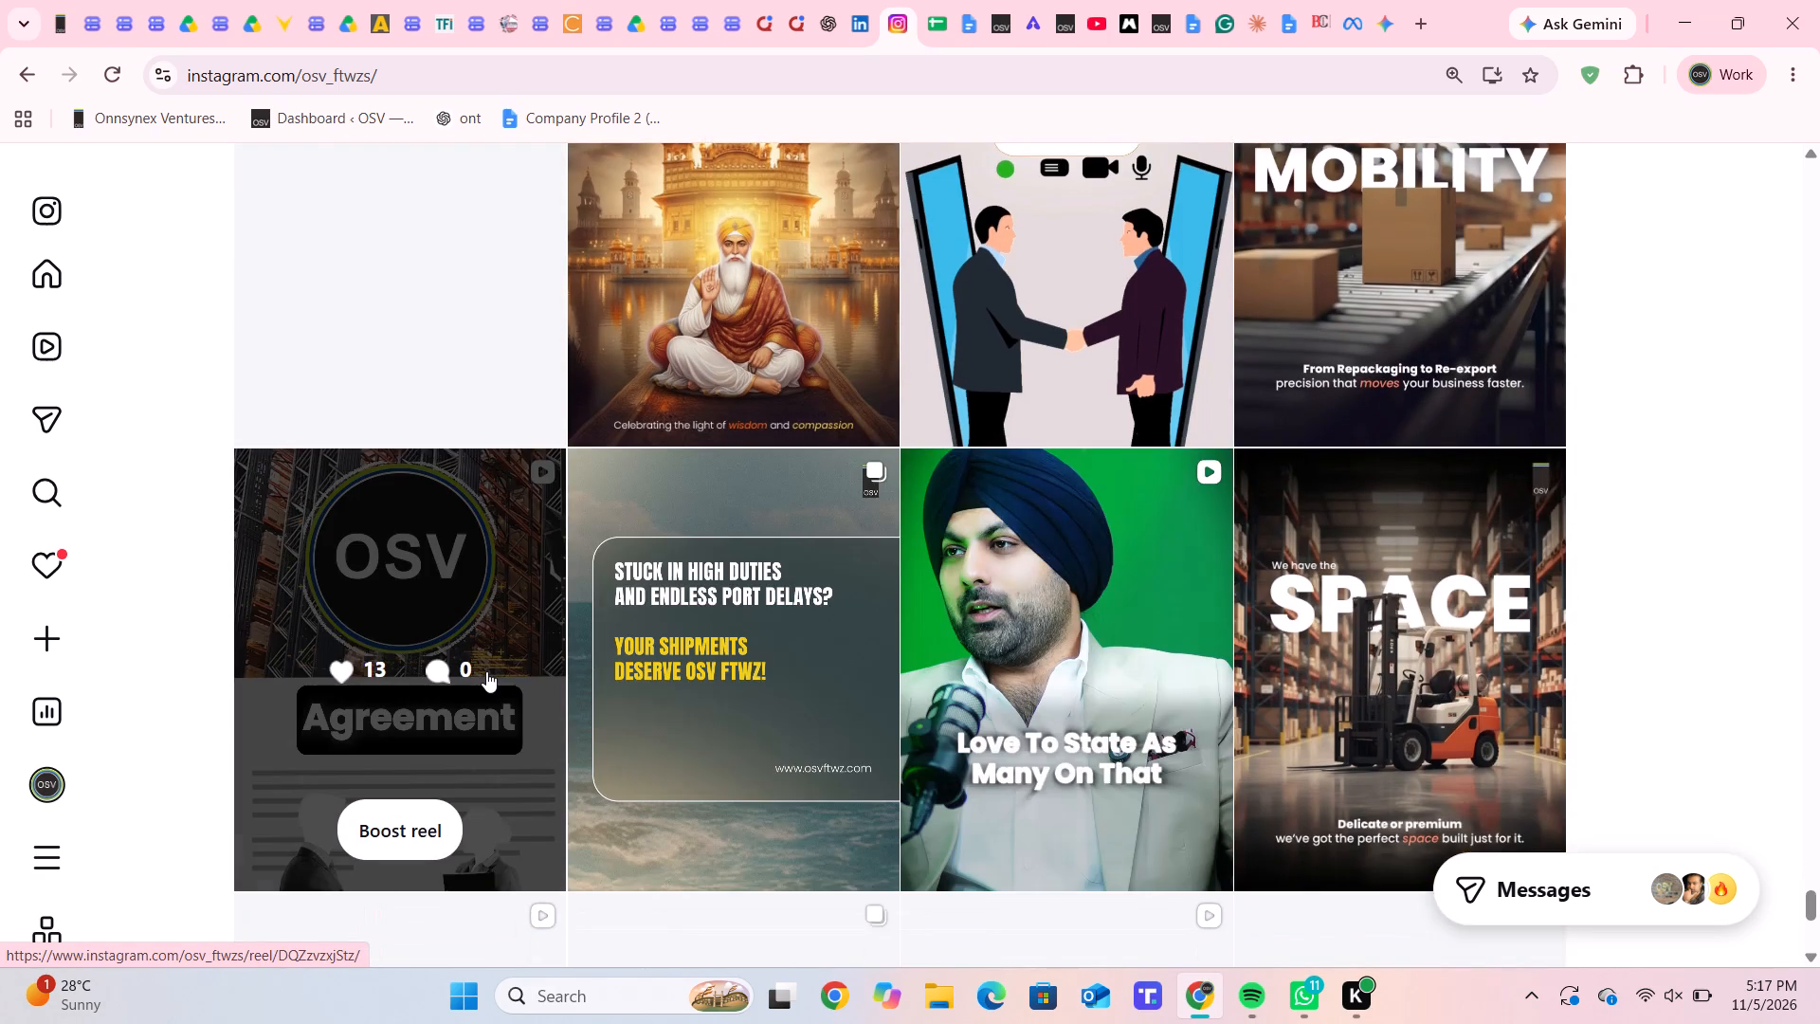
scroll(486, 671, "down", 3)
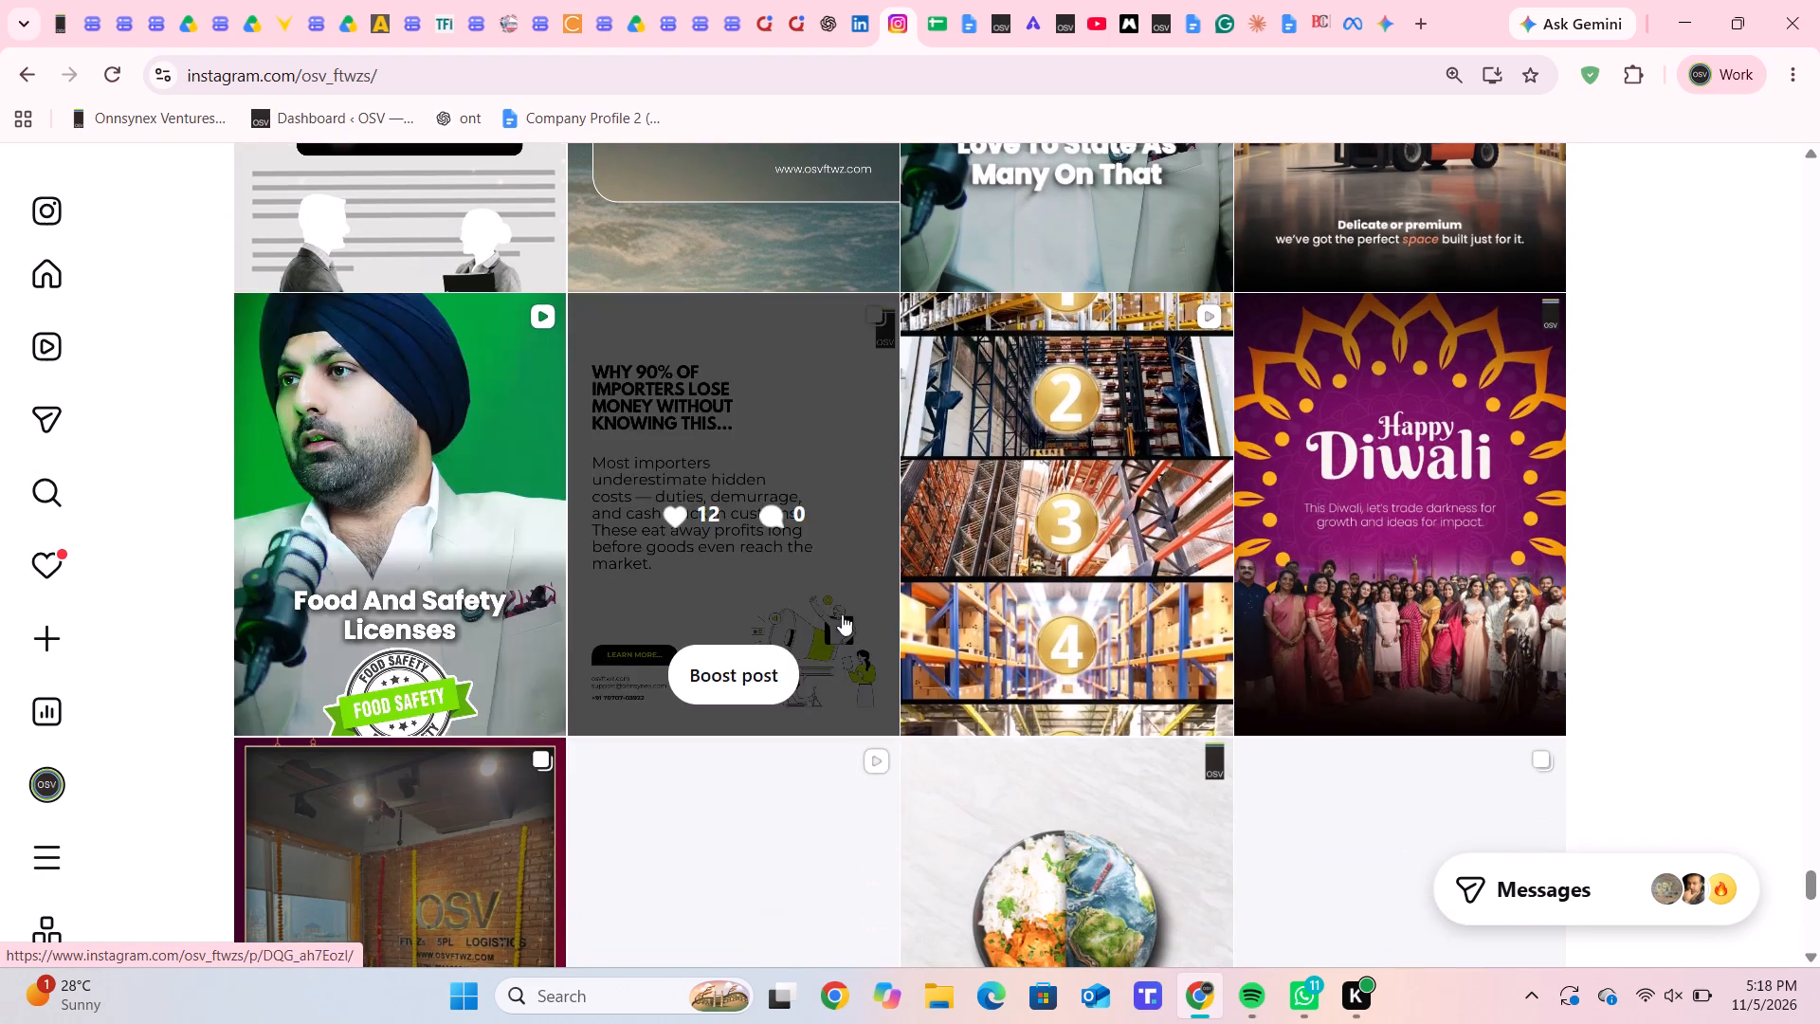
scroll(869, 605, "down", 3)
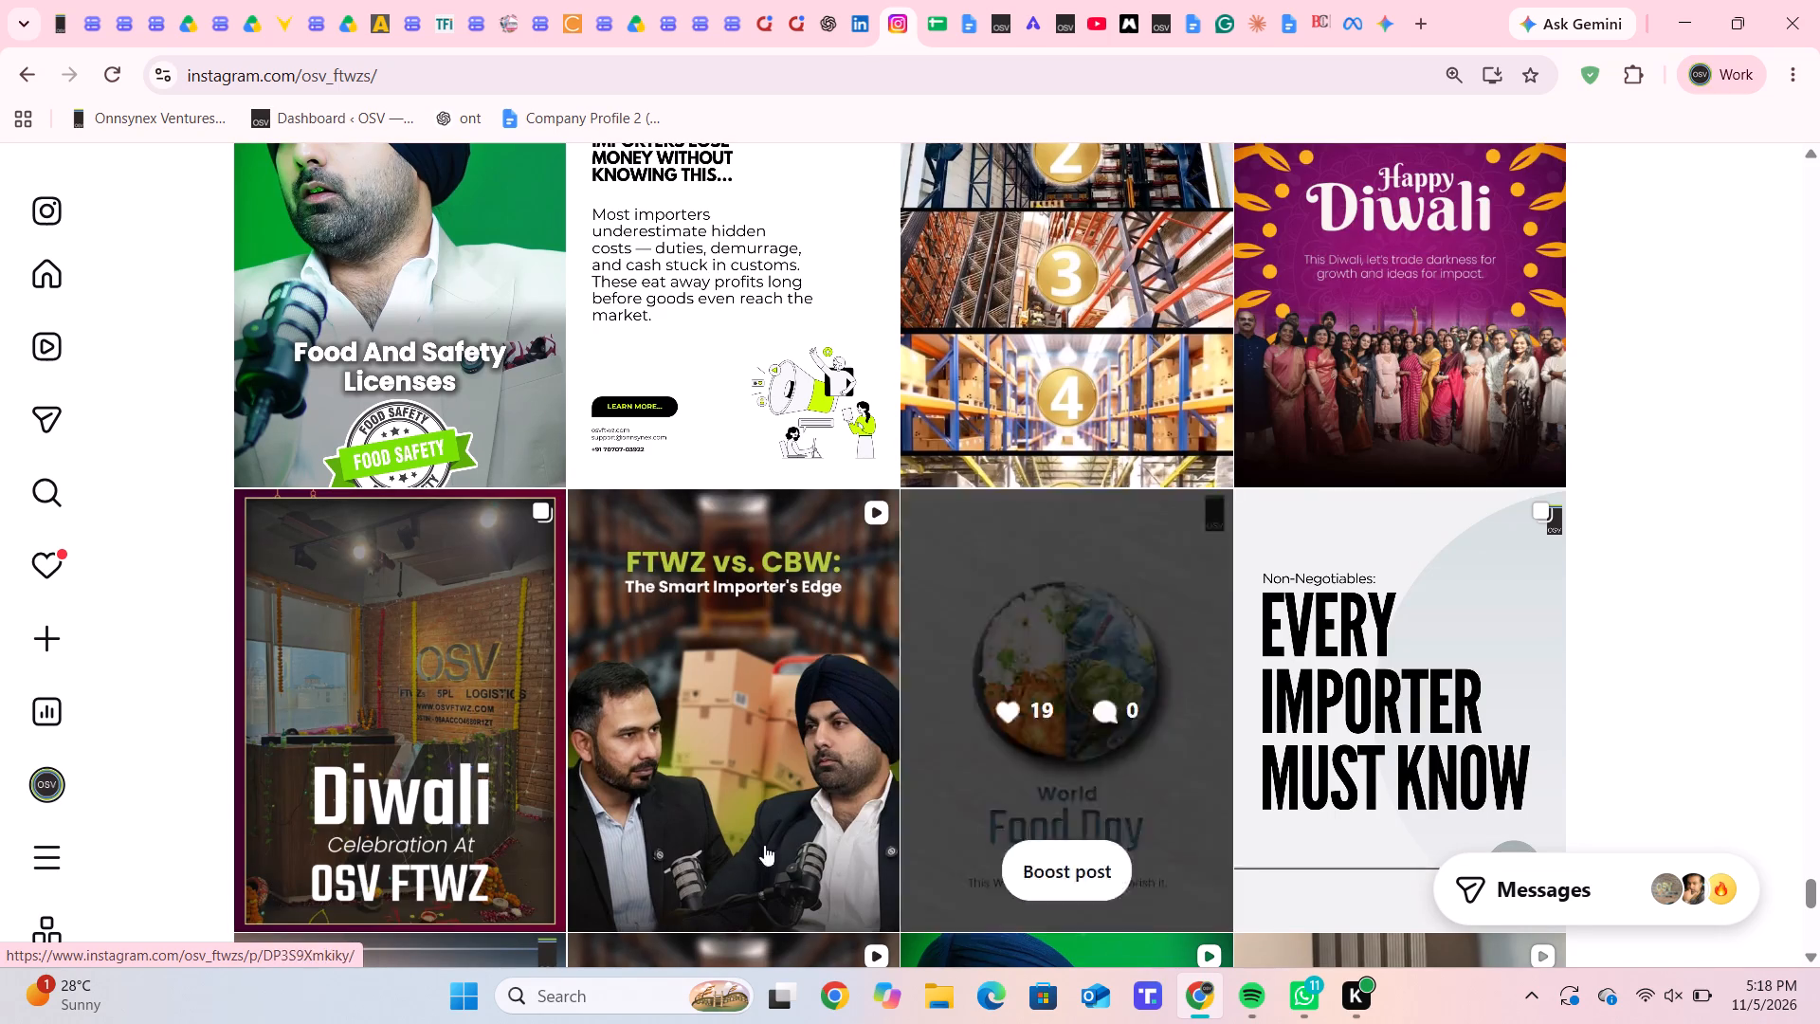
Open the "Diwali Celebration at OSV FTWZ" carousel post and look through its slides and caption.
left_click(493, 641)
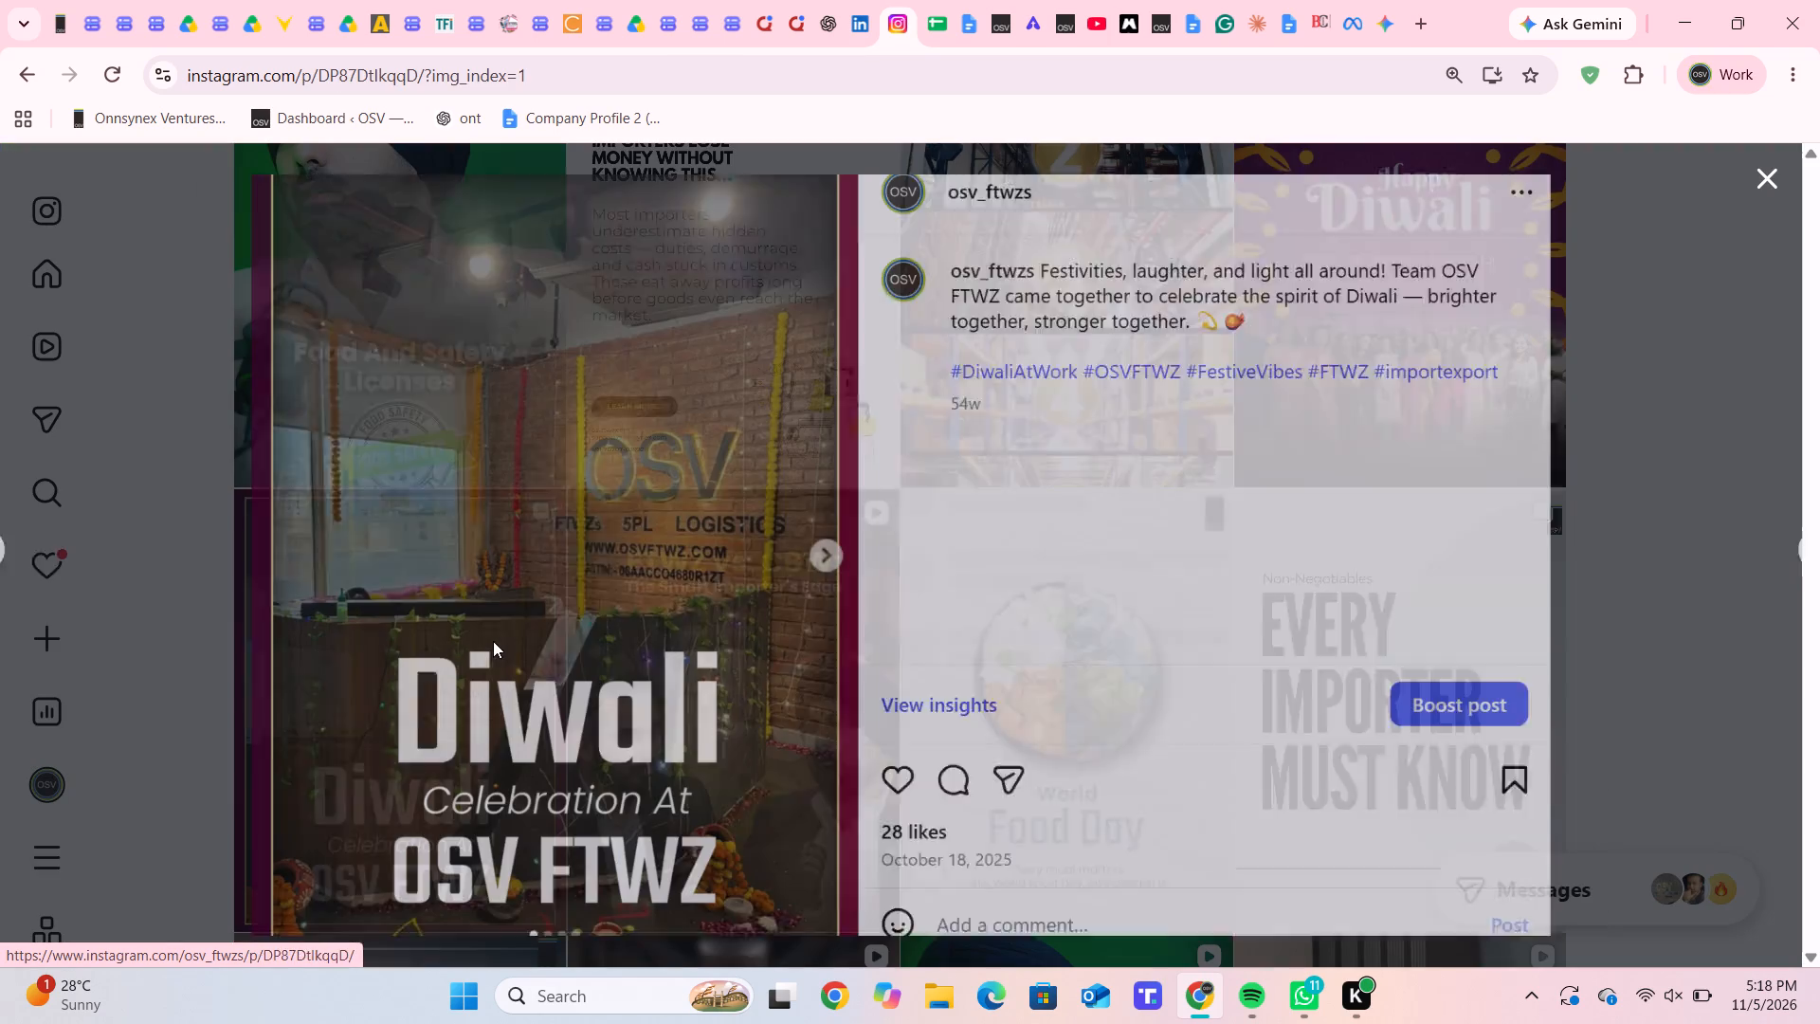
left_click(828, 563)
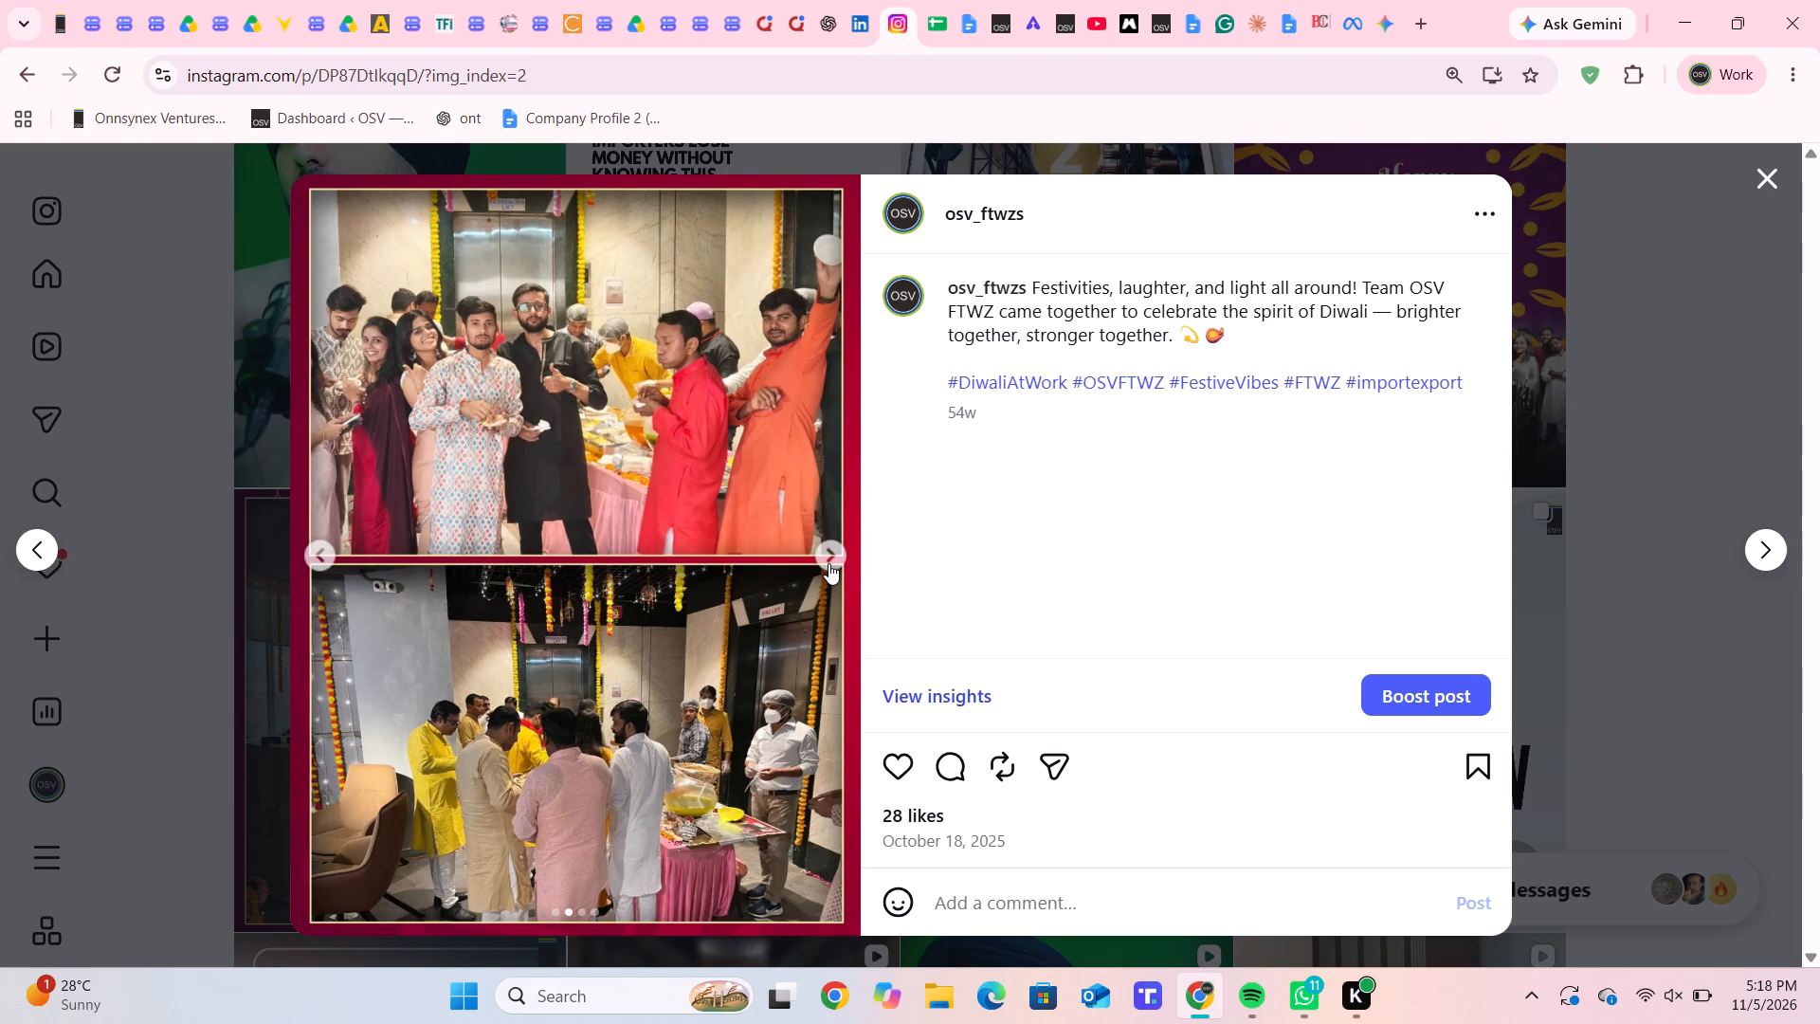
left_click(828, 563)
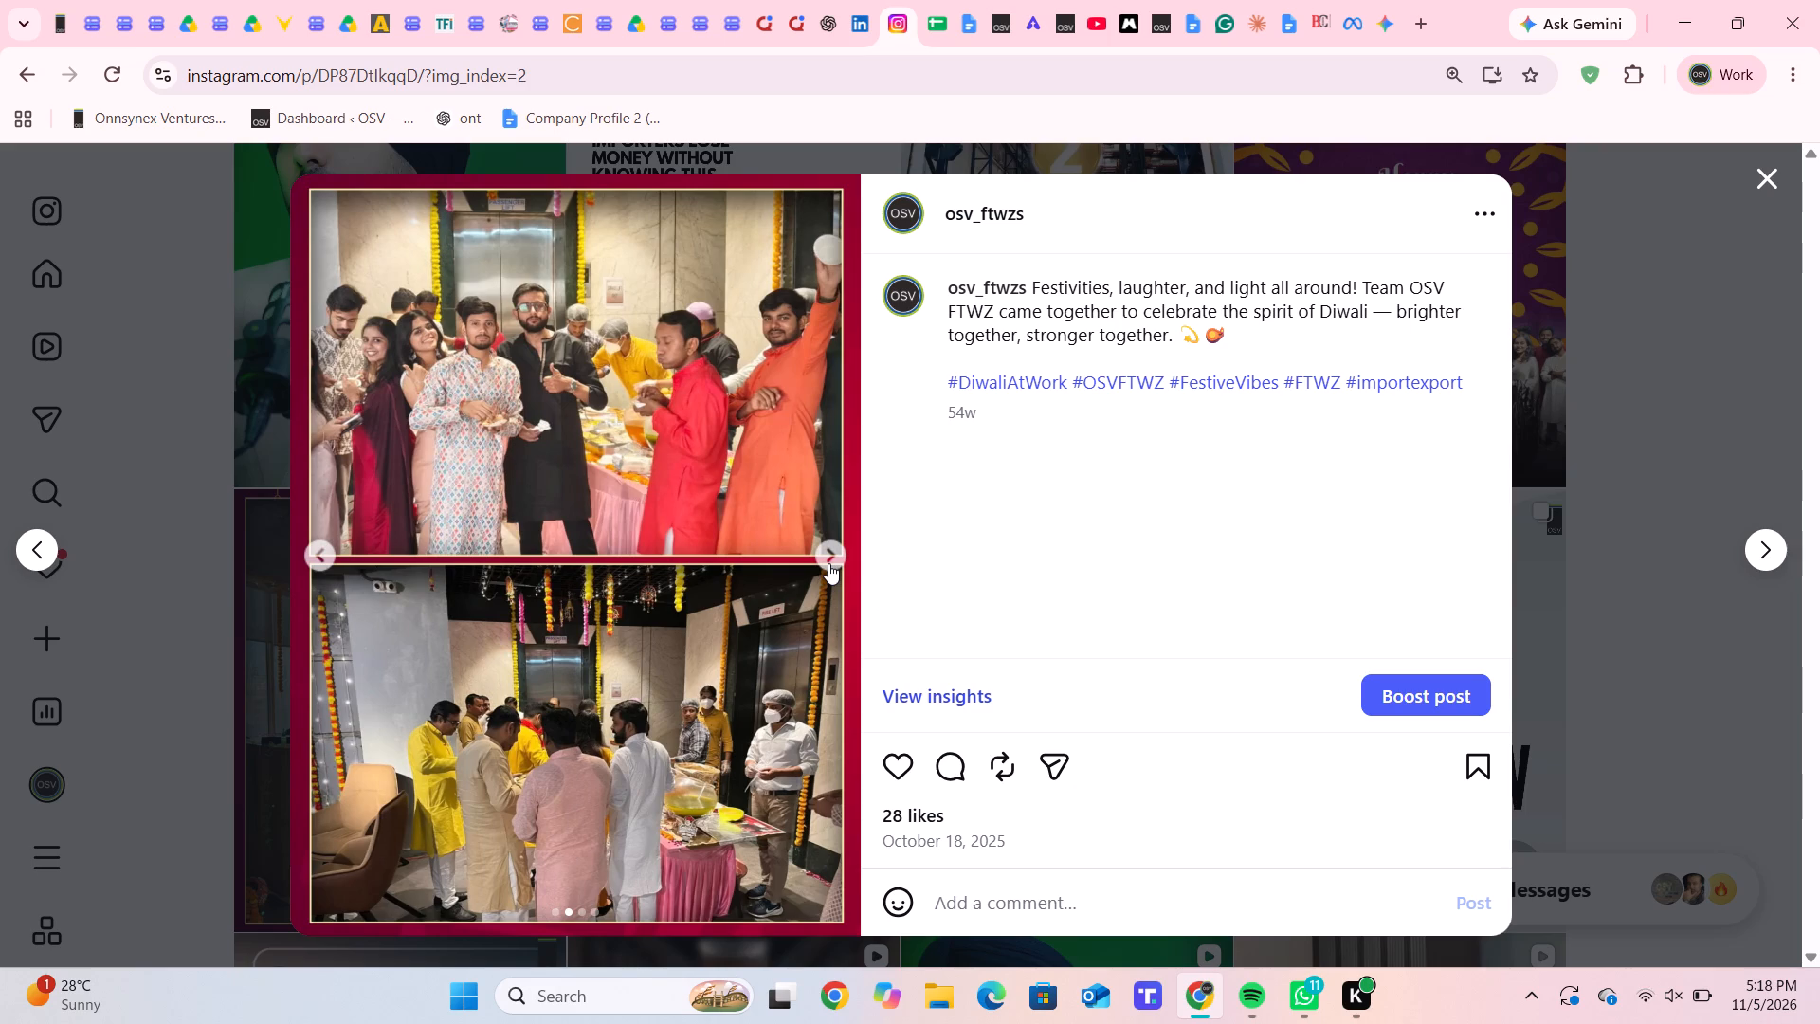
left_click(828, 563)
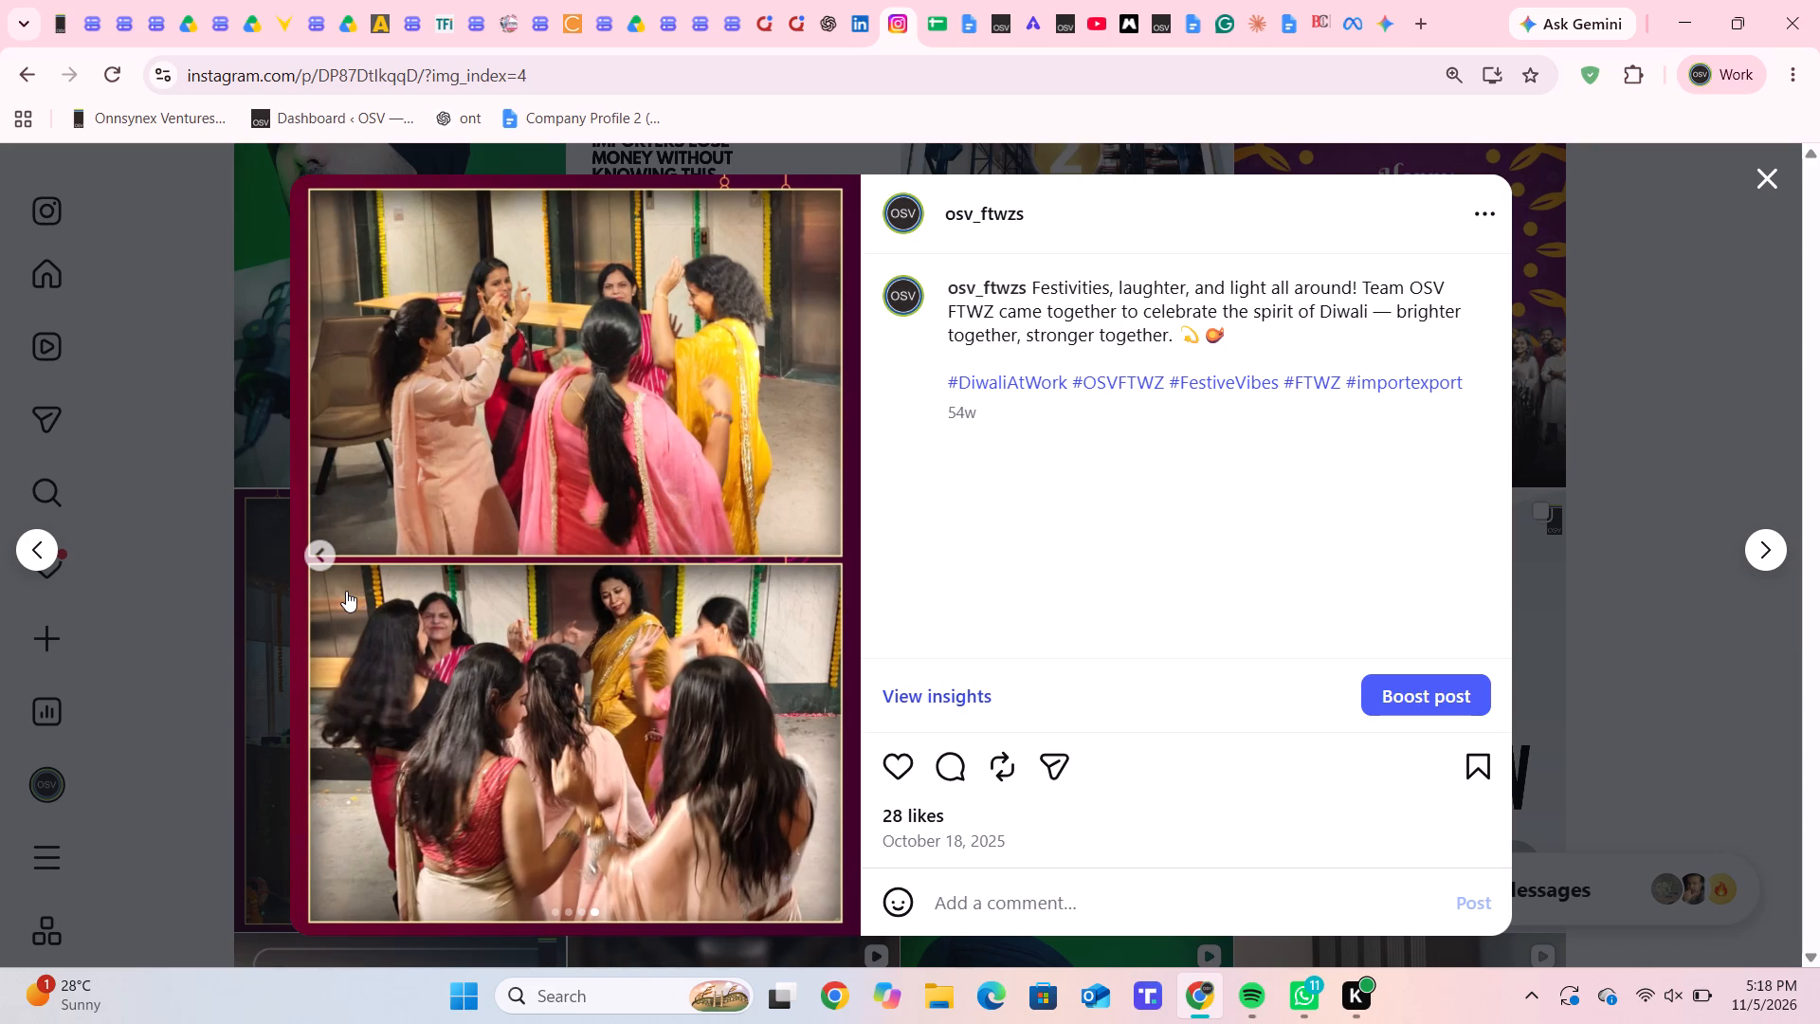
left_click(321, 561)
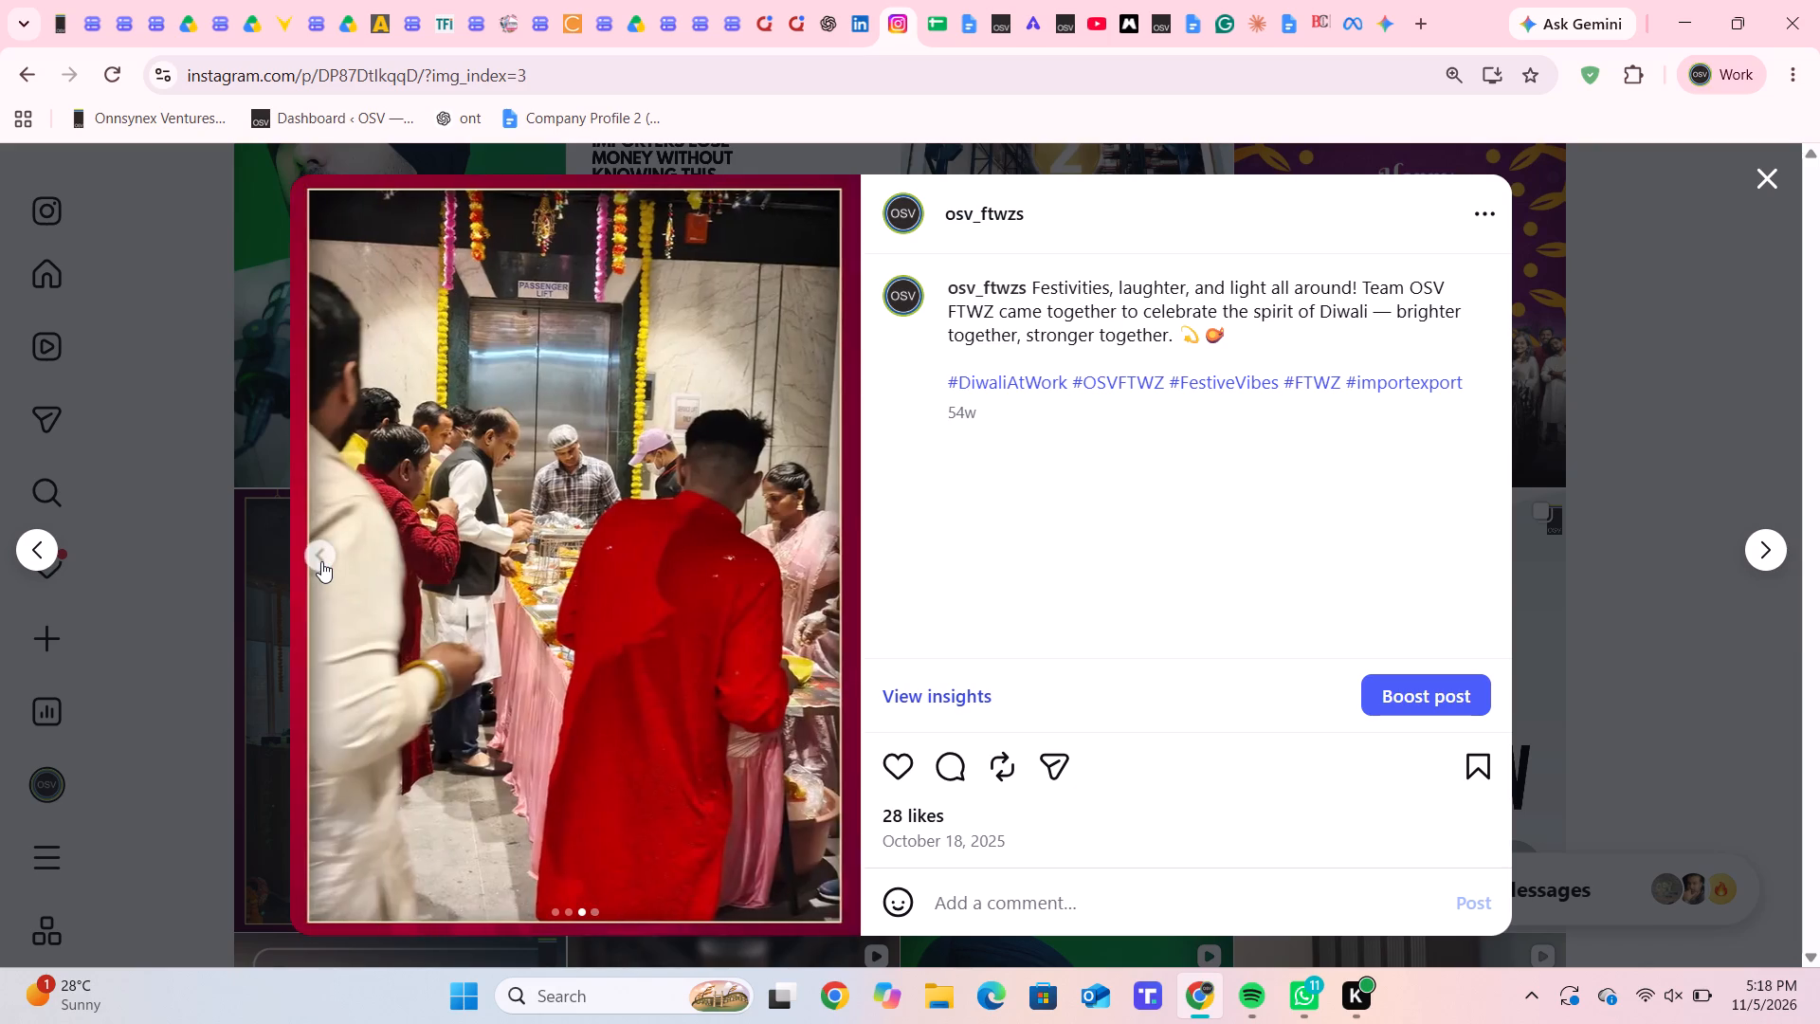
left_click(321, 561)
left_click(321, 561)
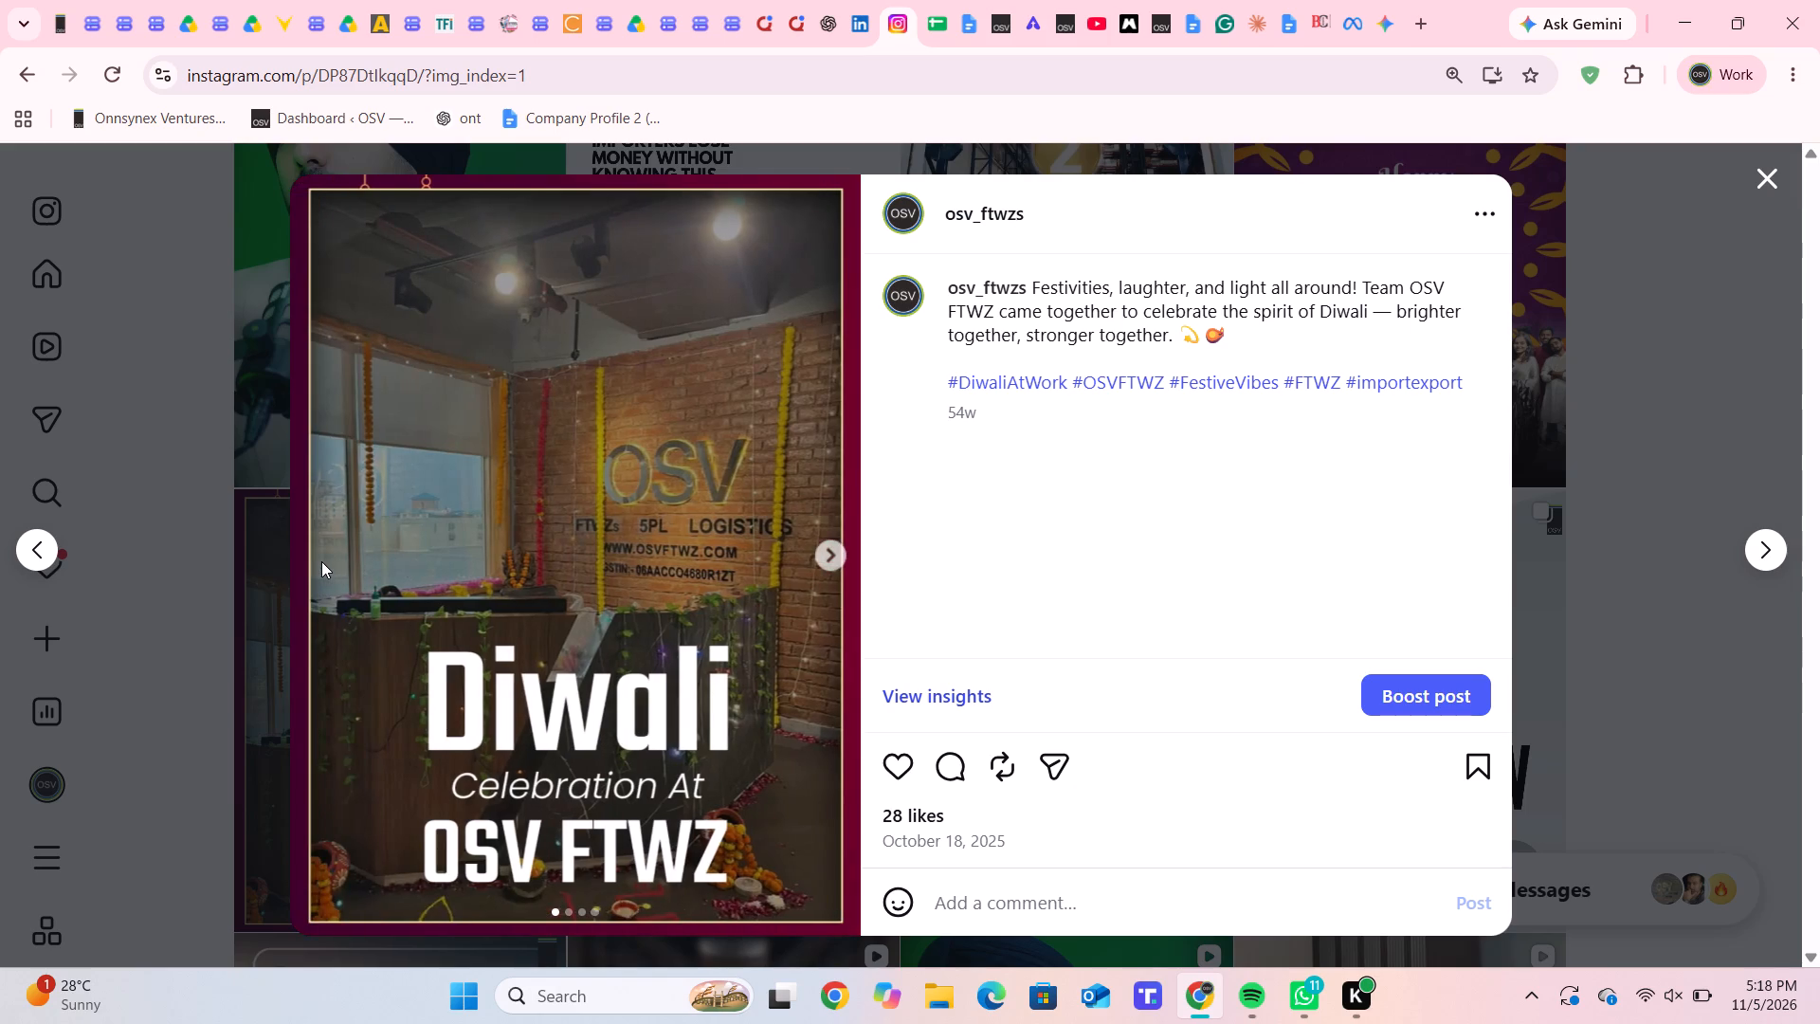
left_click(321, 561)
left_click(145, 507)
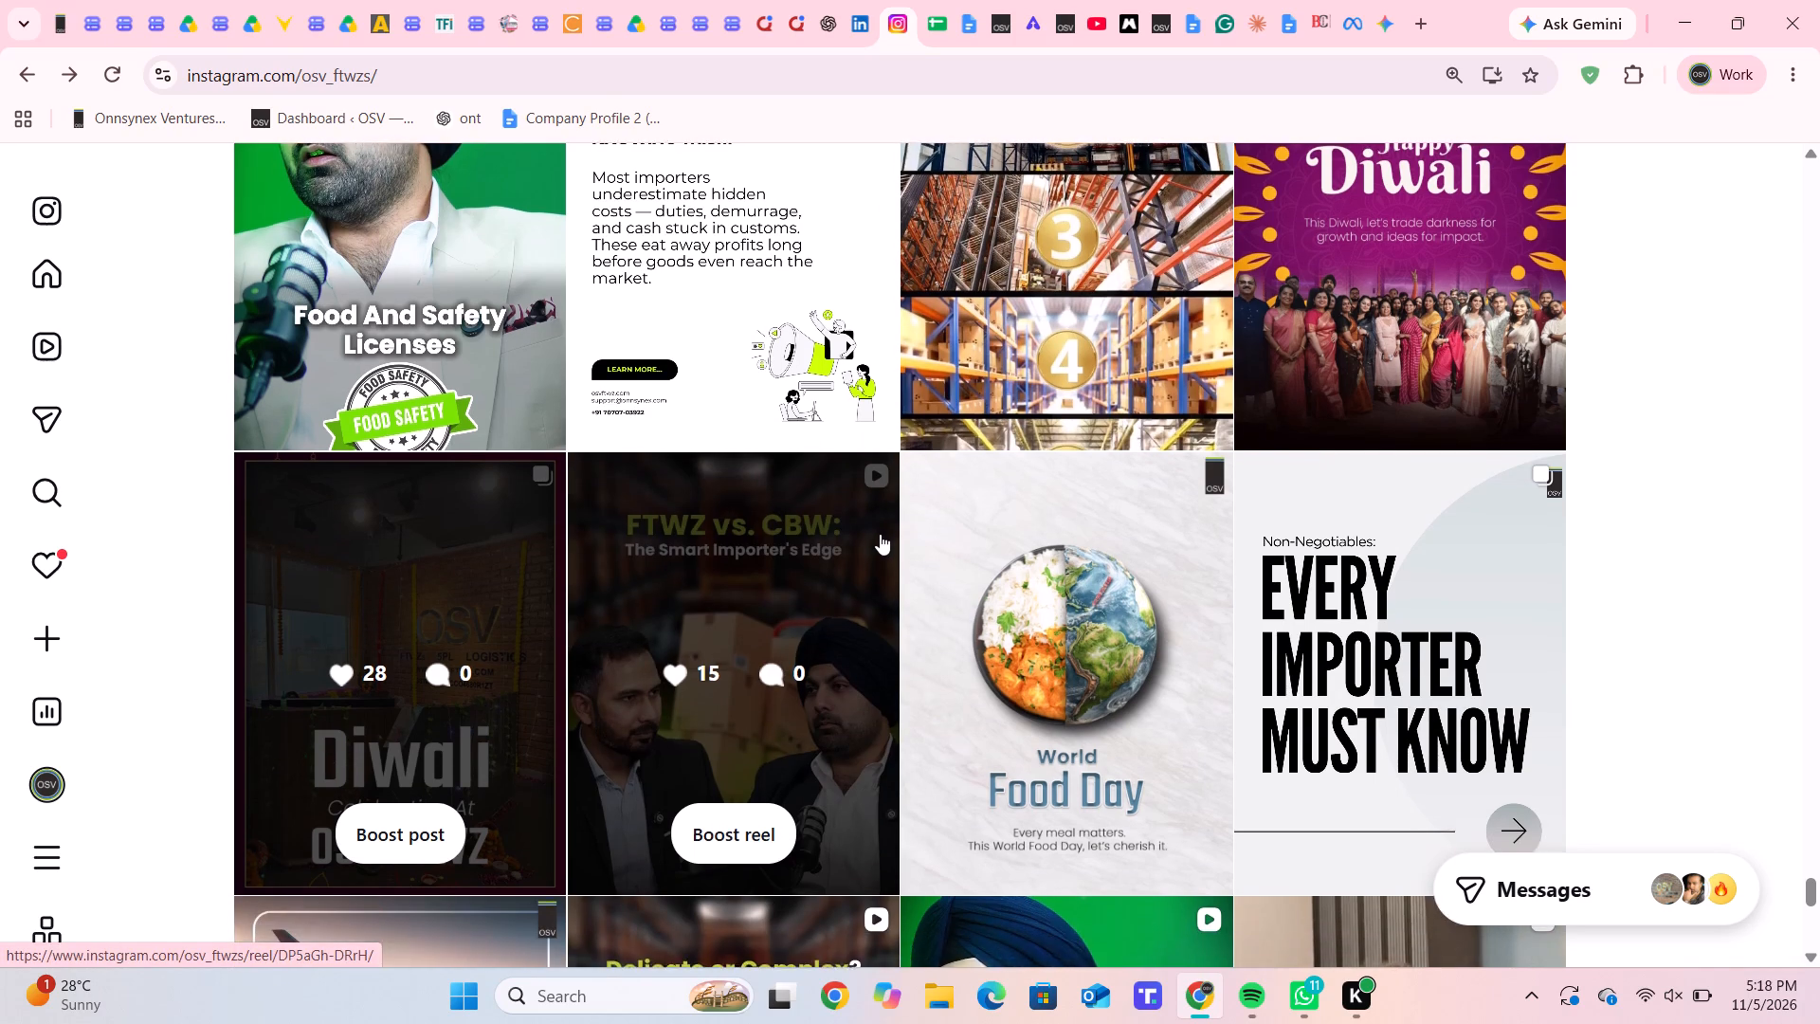
Open the purple "Happy Diwali" group-photo post and read its caption and hashtags.
scroll(880, 534, "up", 2)
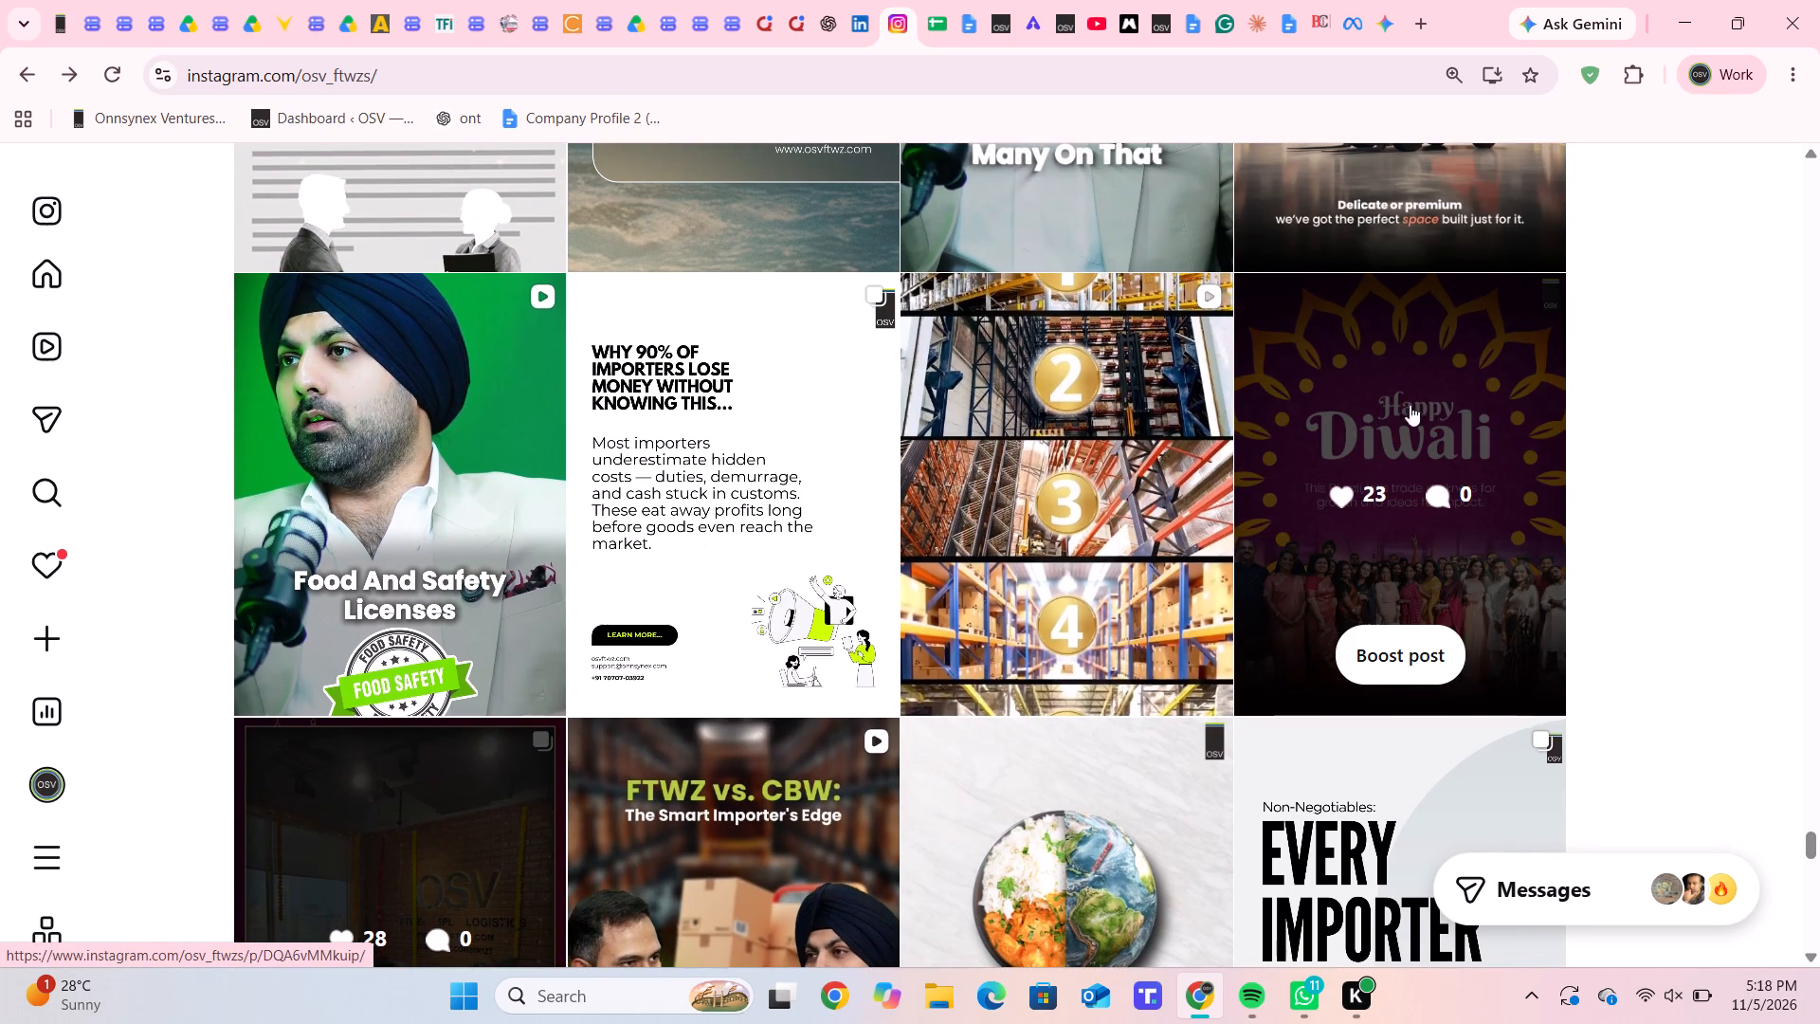
left_click(1427, 397)
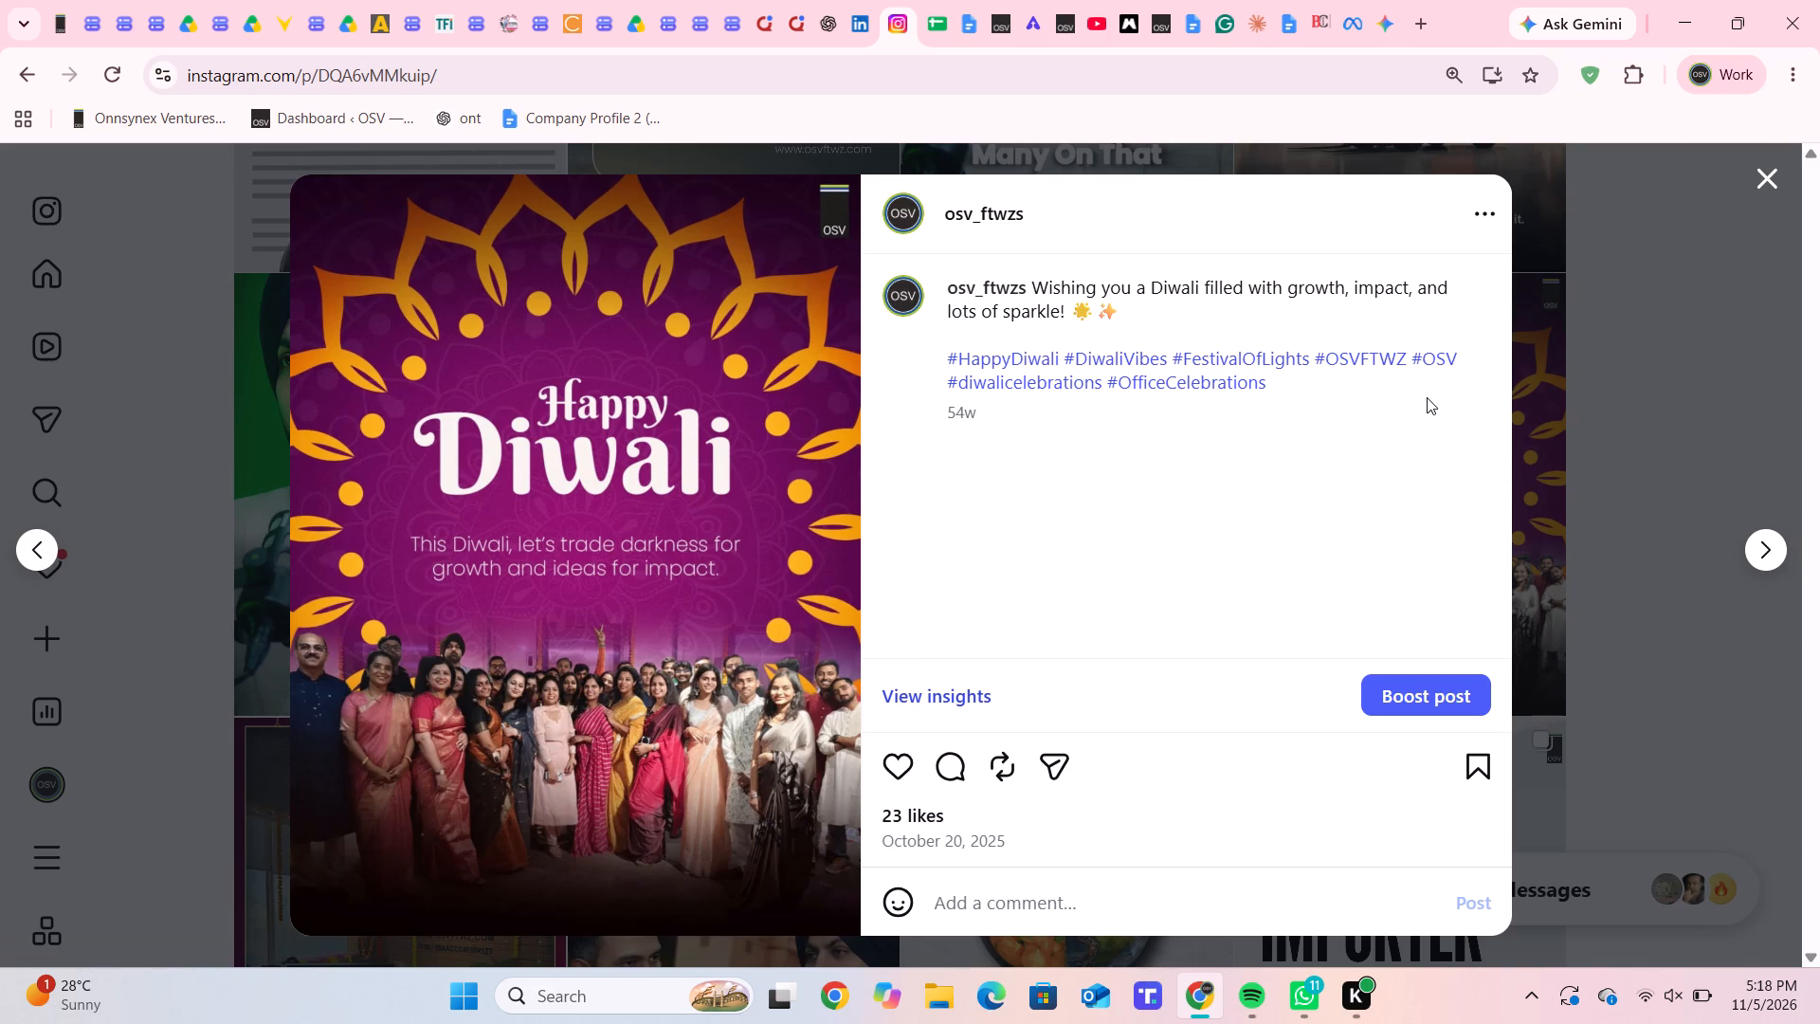
left_click(1702, 397)
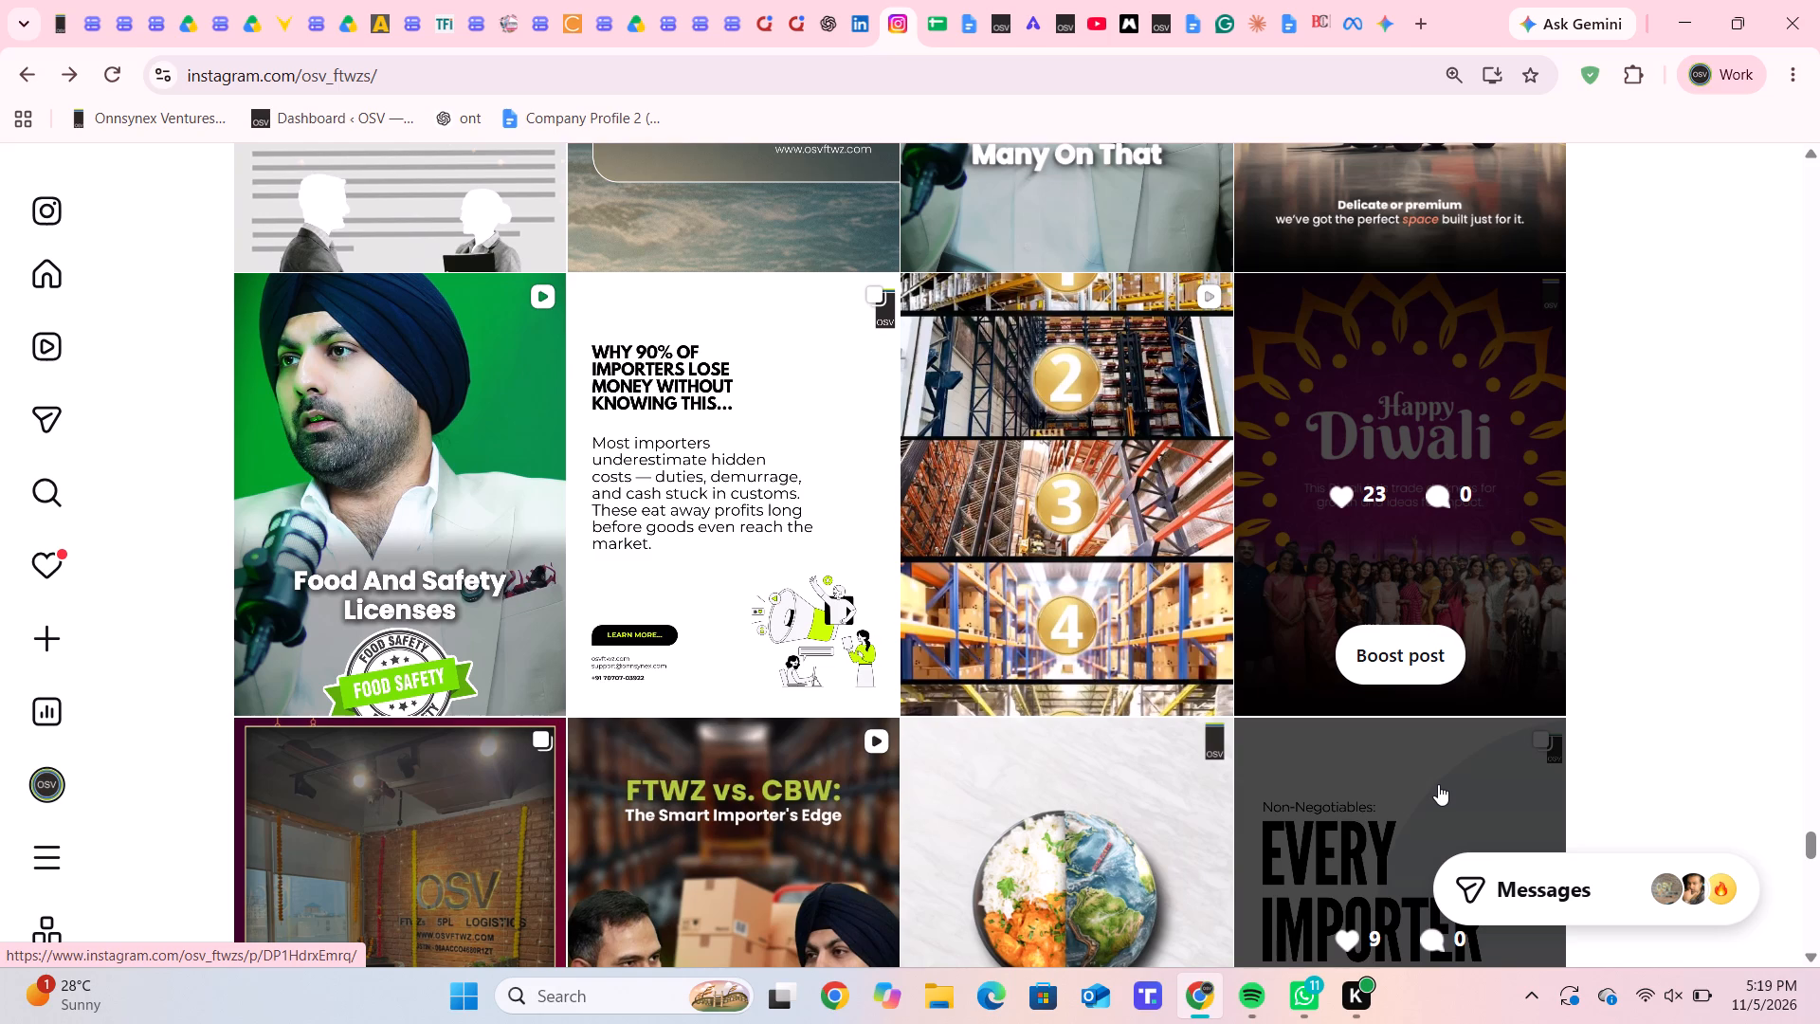
scroll(1438, 784, "down", 2)
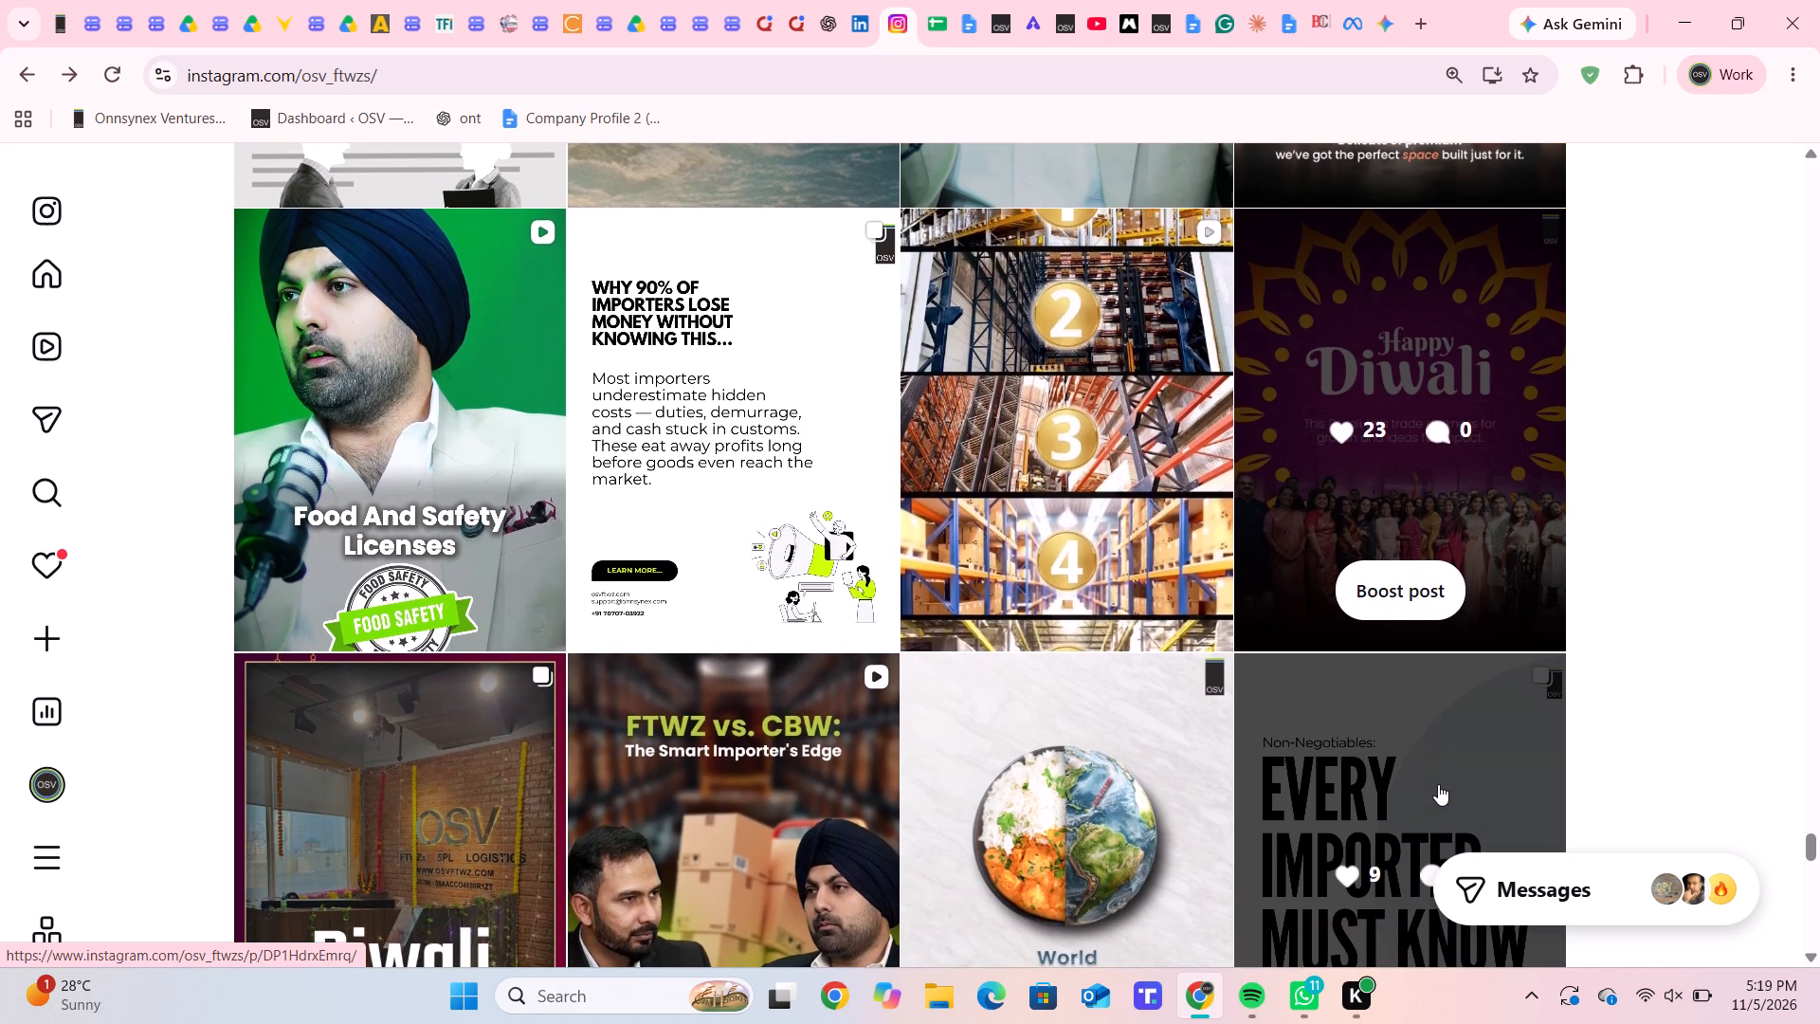
scroll(1438, 784, "down", 2)
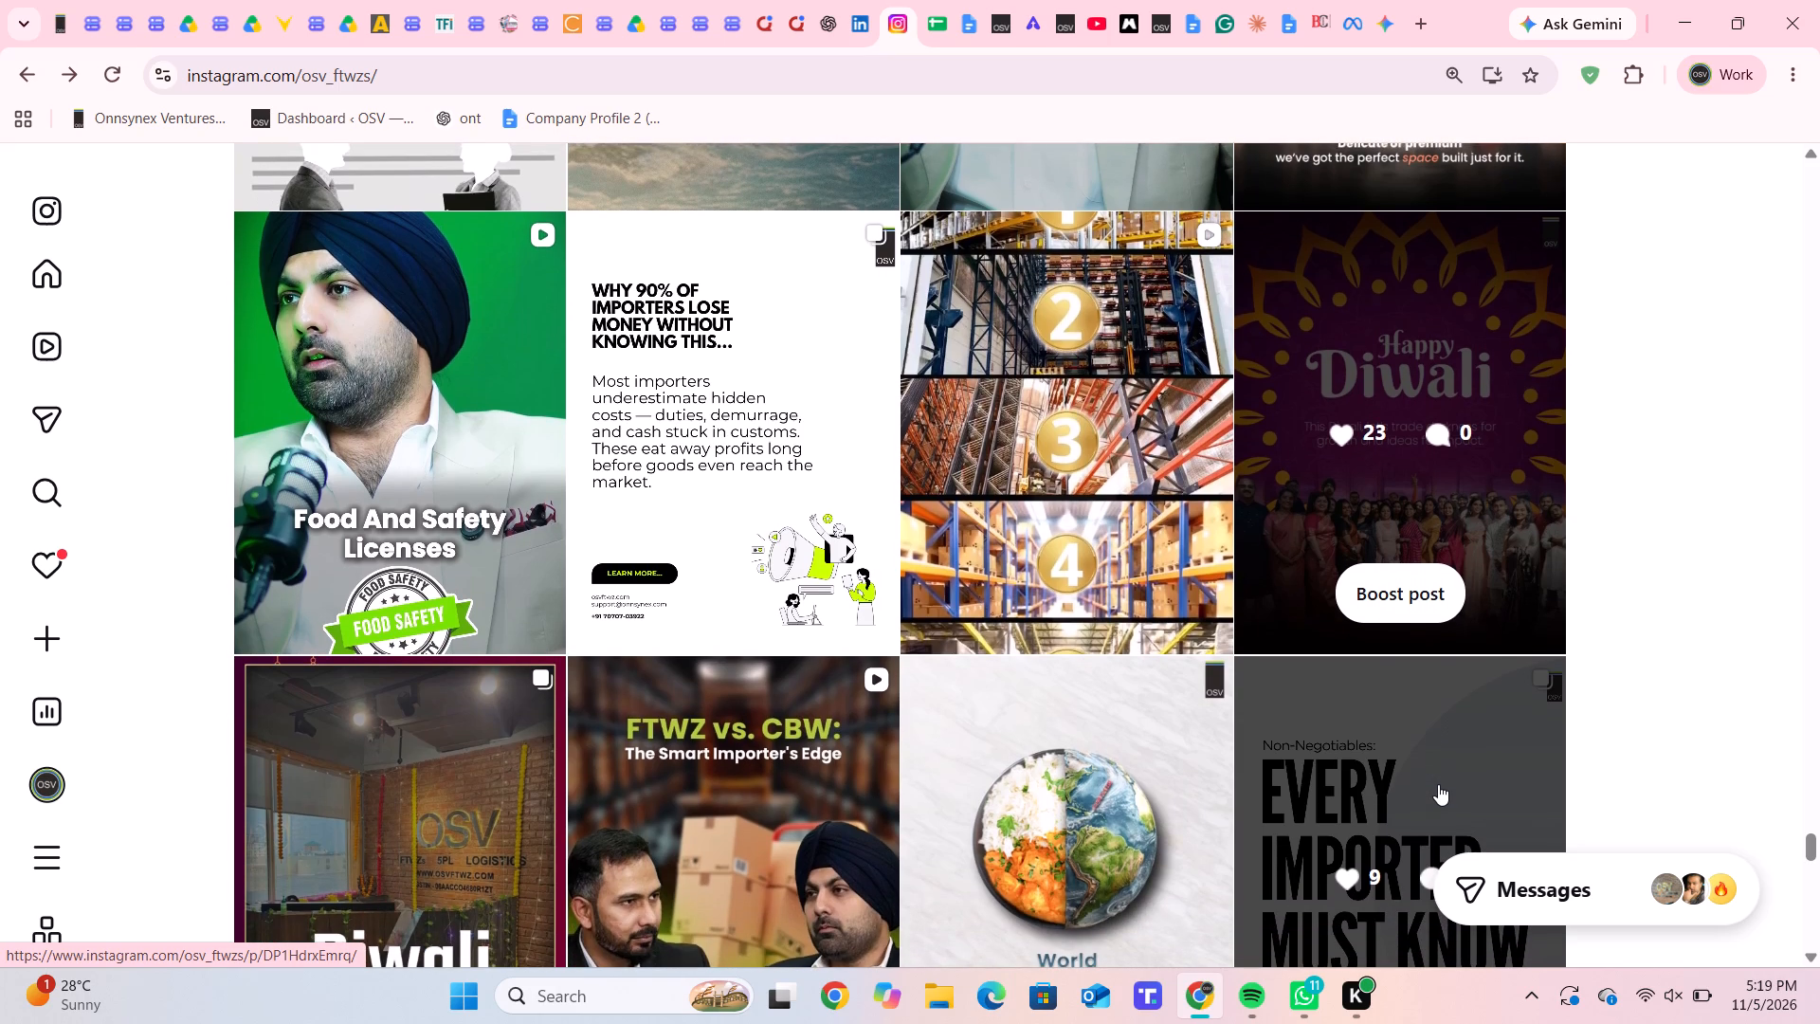
scroll(1438, 784, "down", 4)
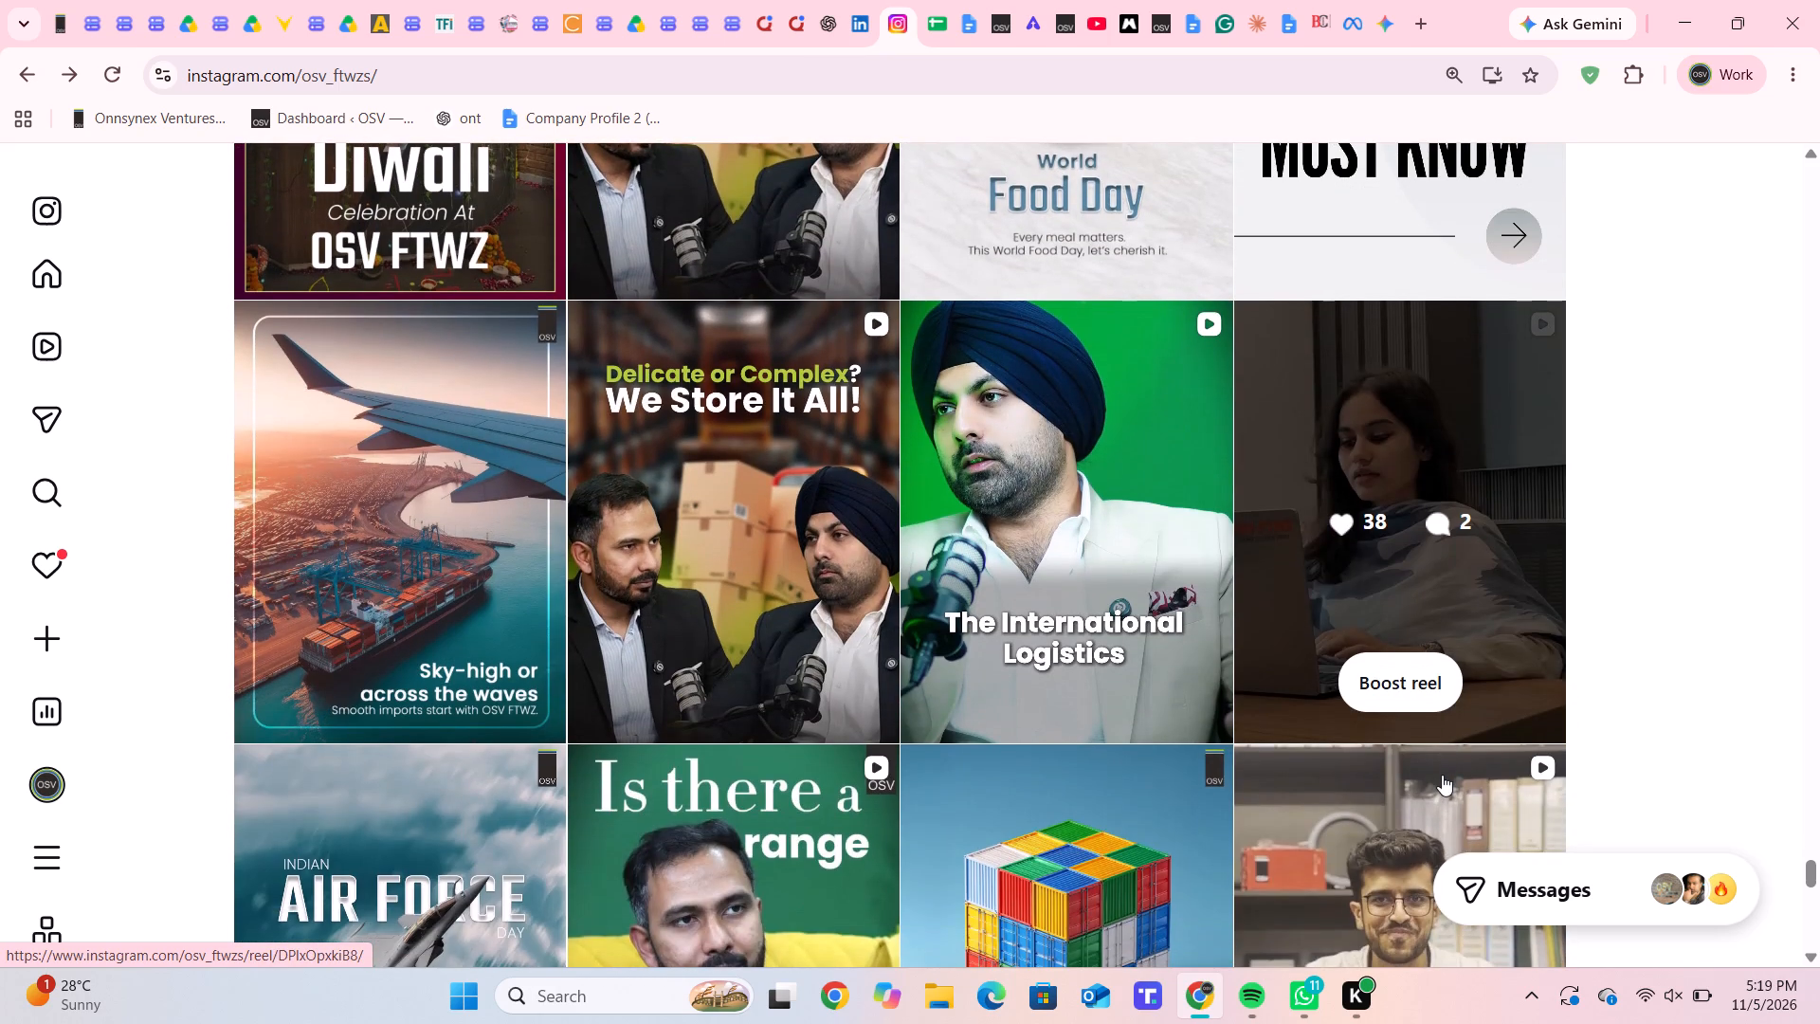
scroll(1442, 775, "down", 3)
scroll(1442, 775, "right", 1)
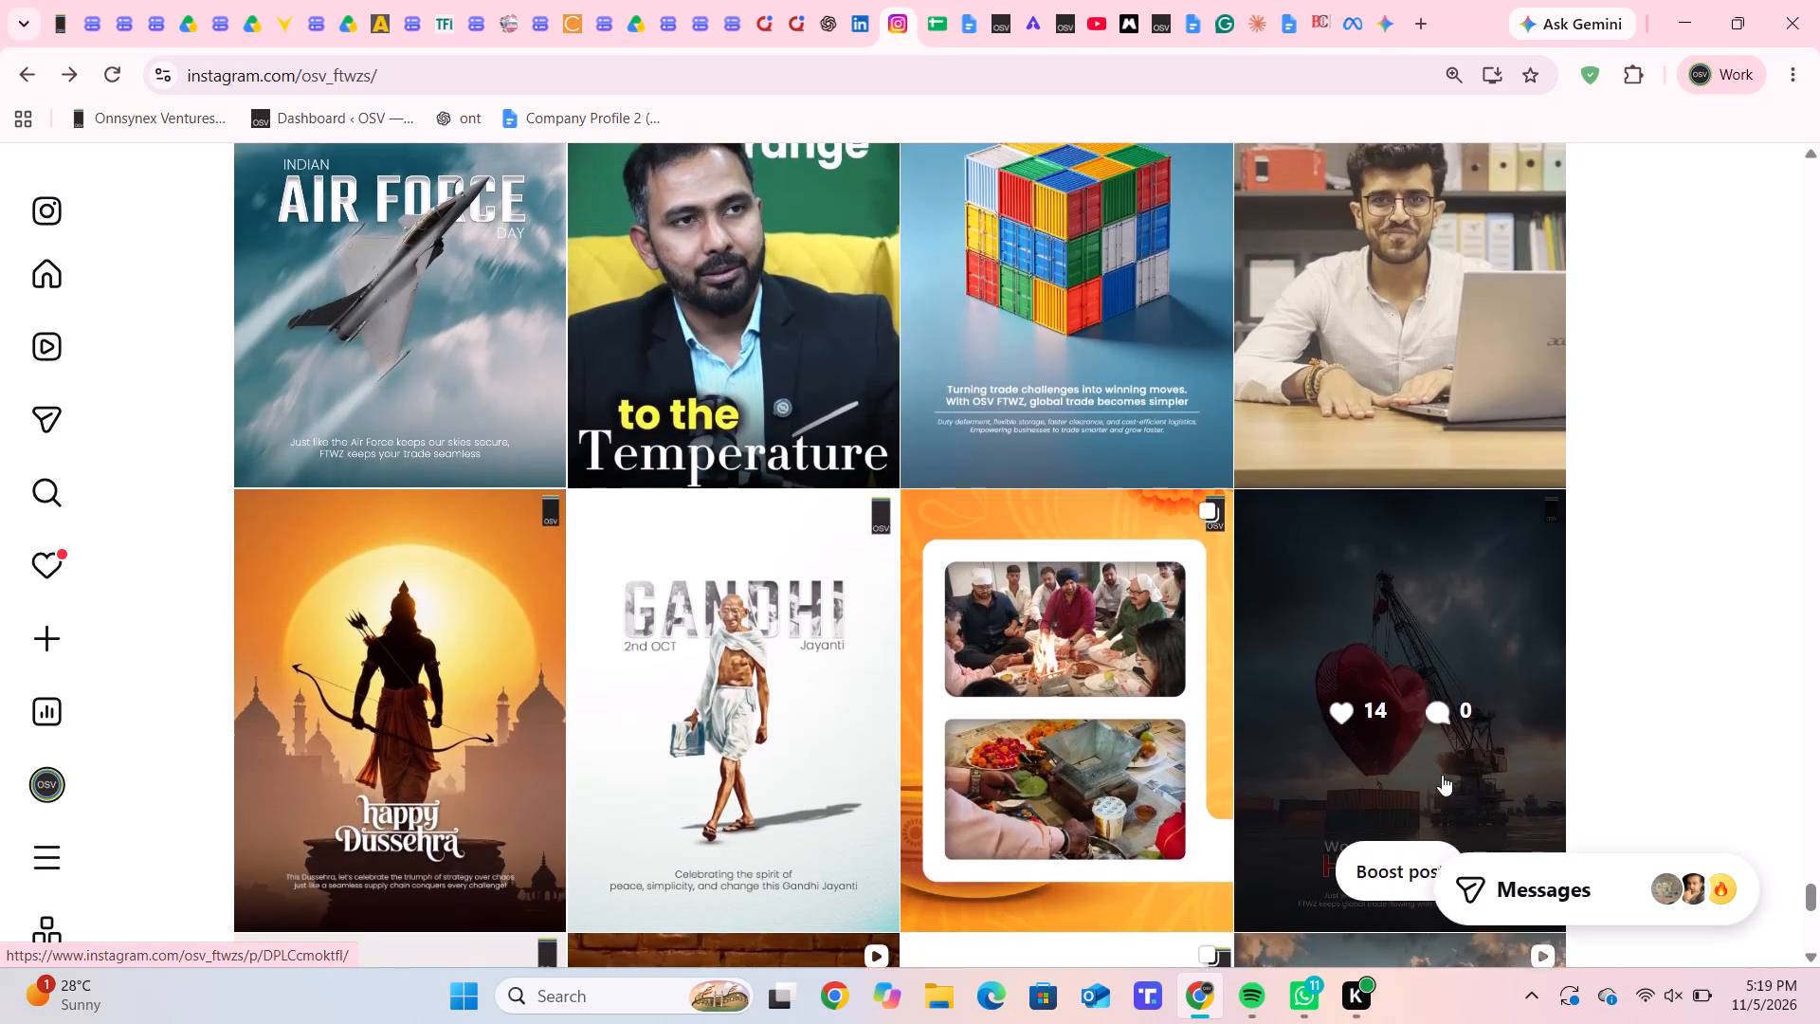
scroll(1442, 775, "right", 1)
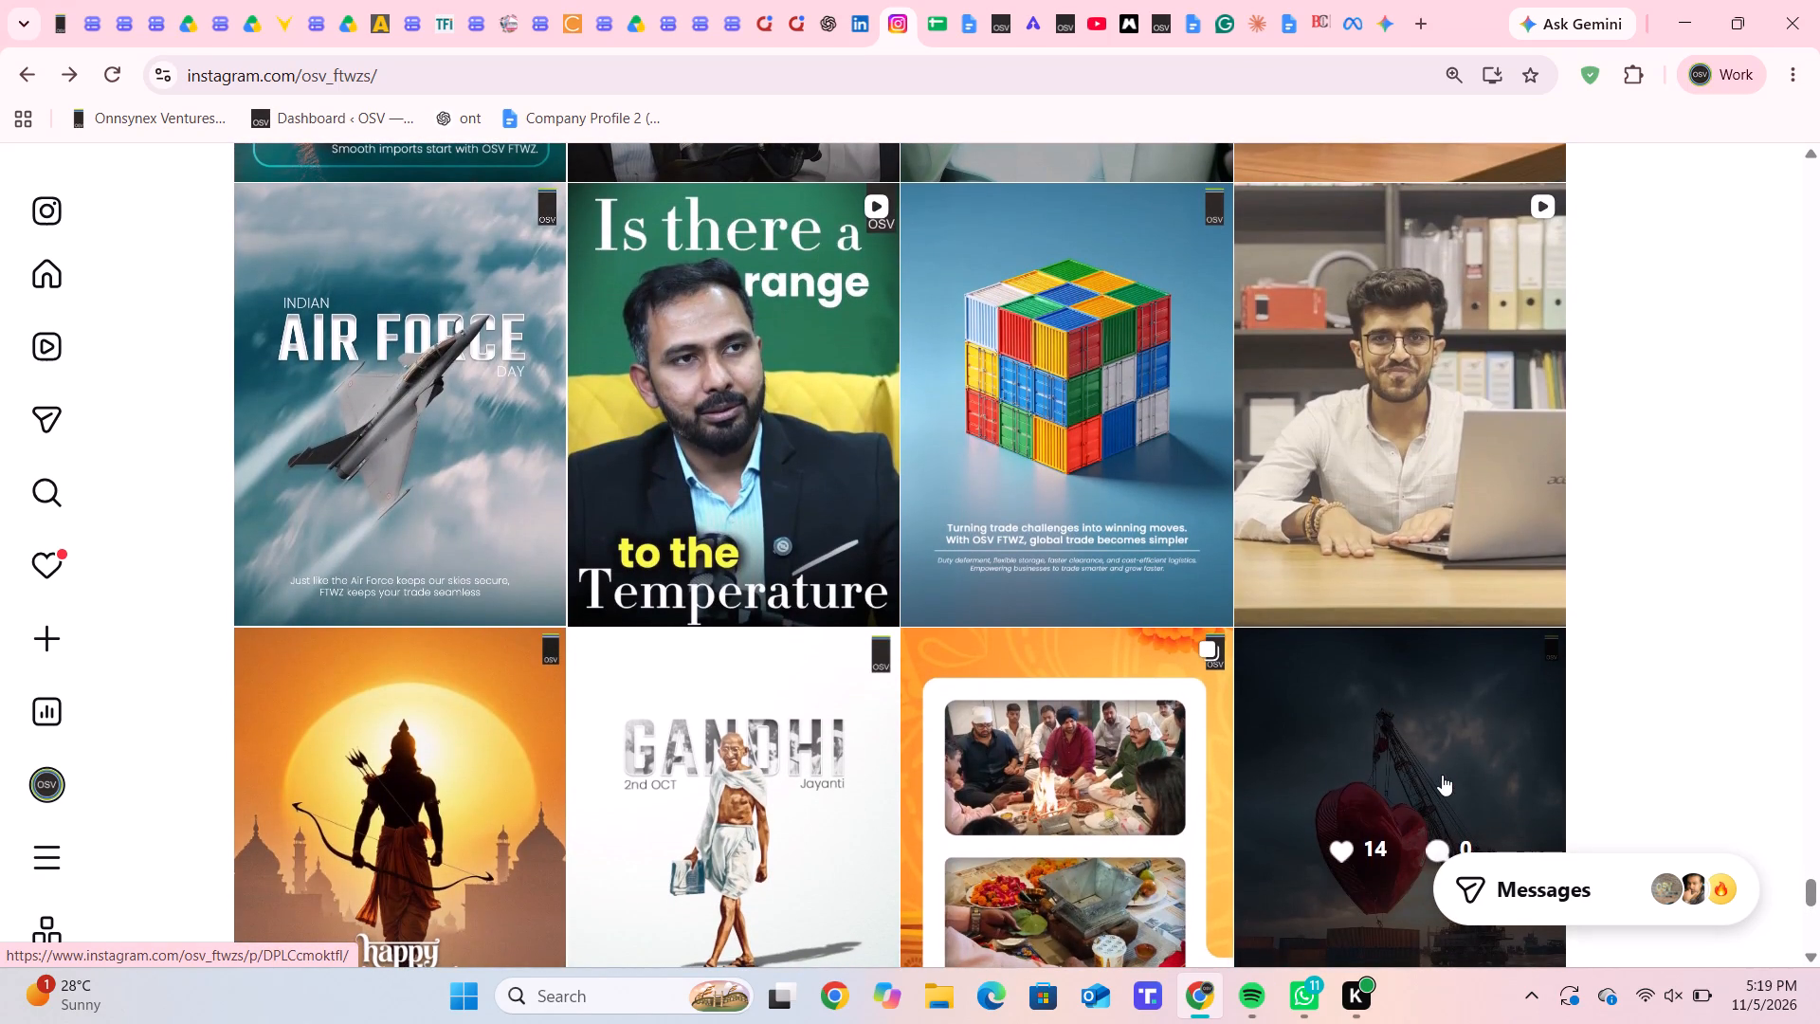
scroll(1442, 775, "right", 1)
scroll(1442, 775, "up", 7)
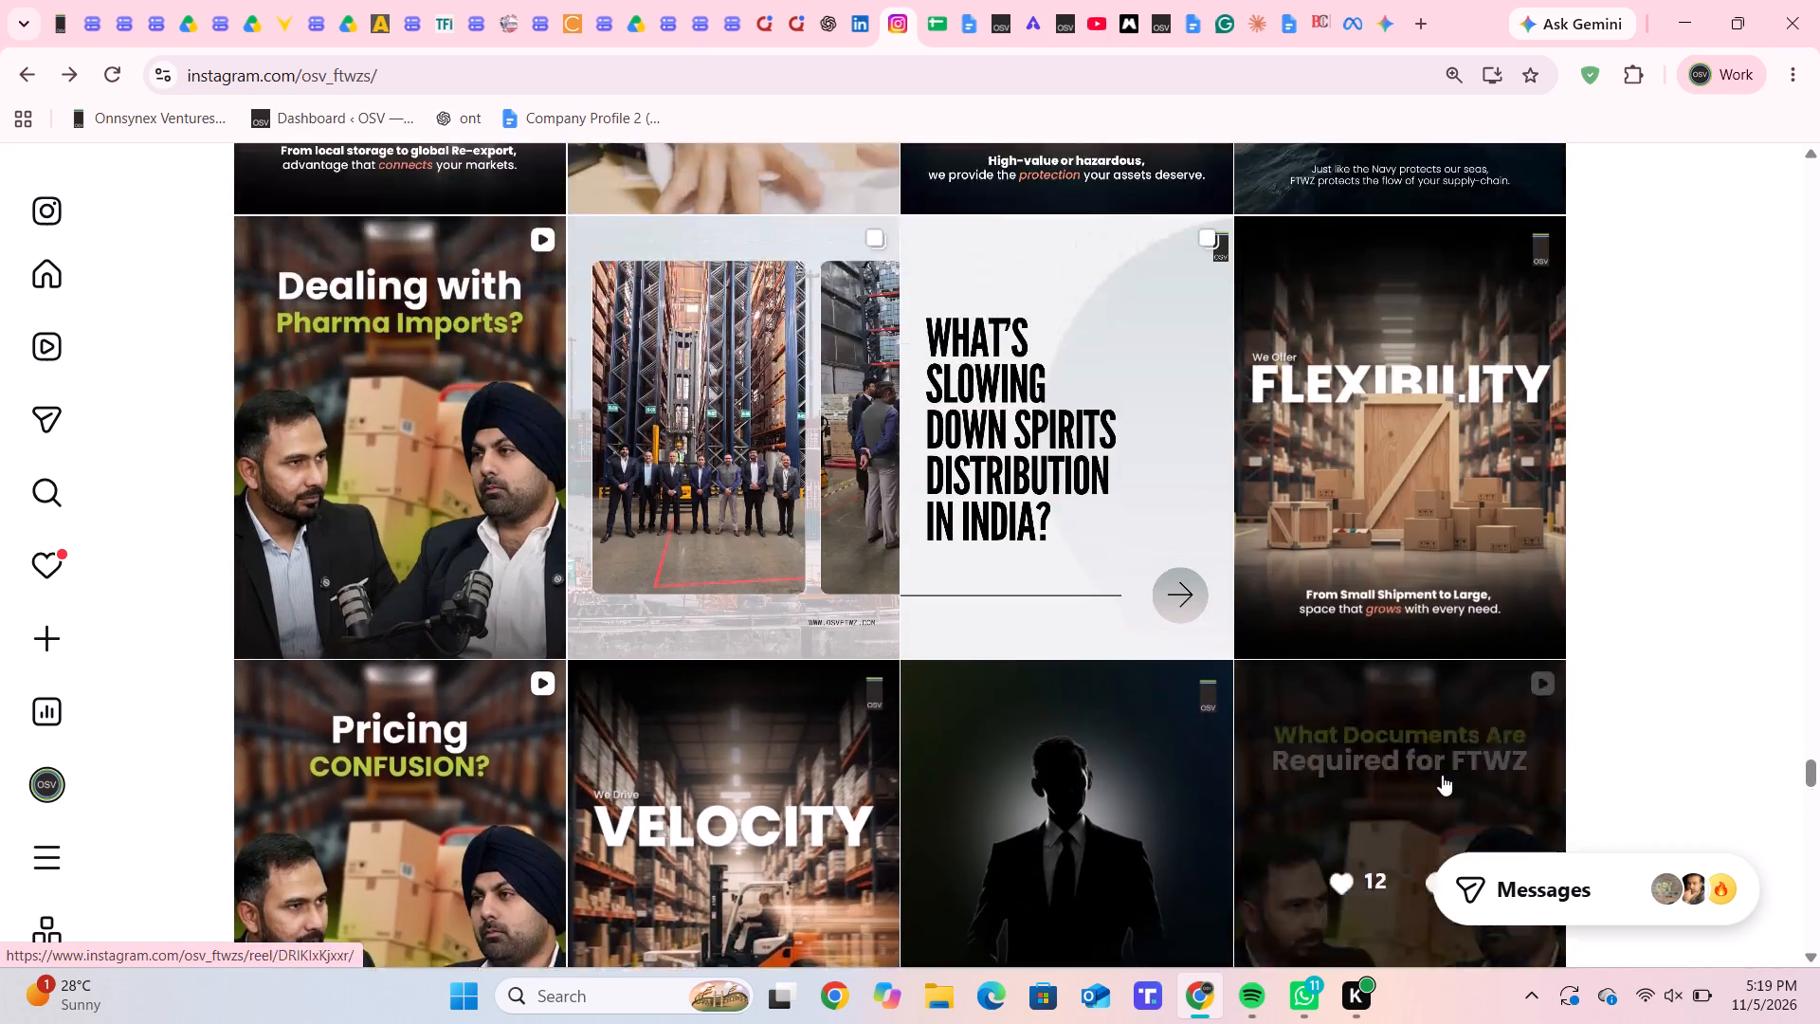
scroll(1442, 775, "up", 6)
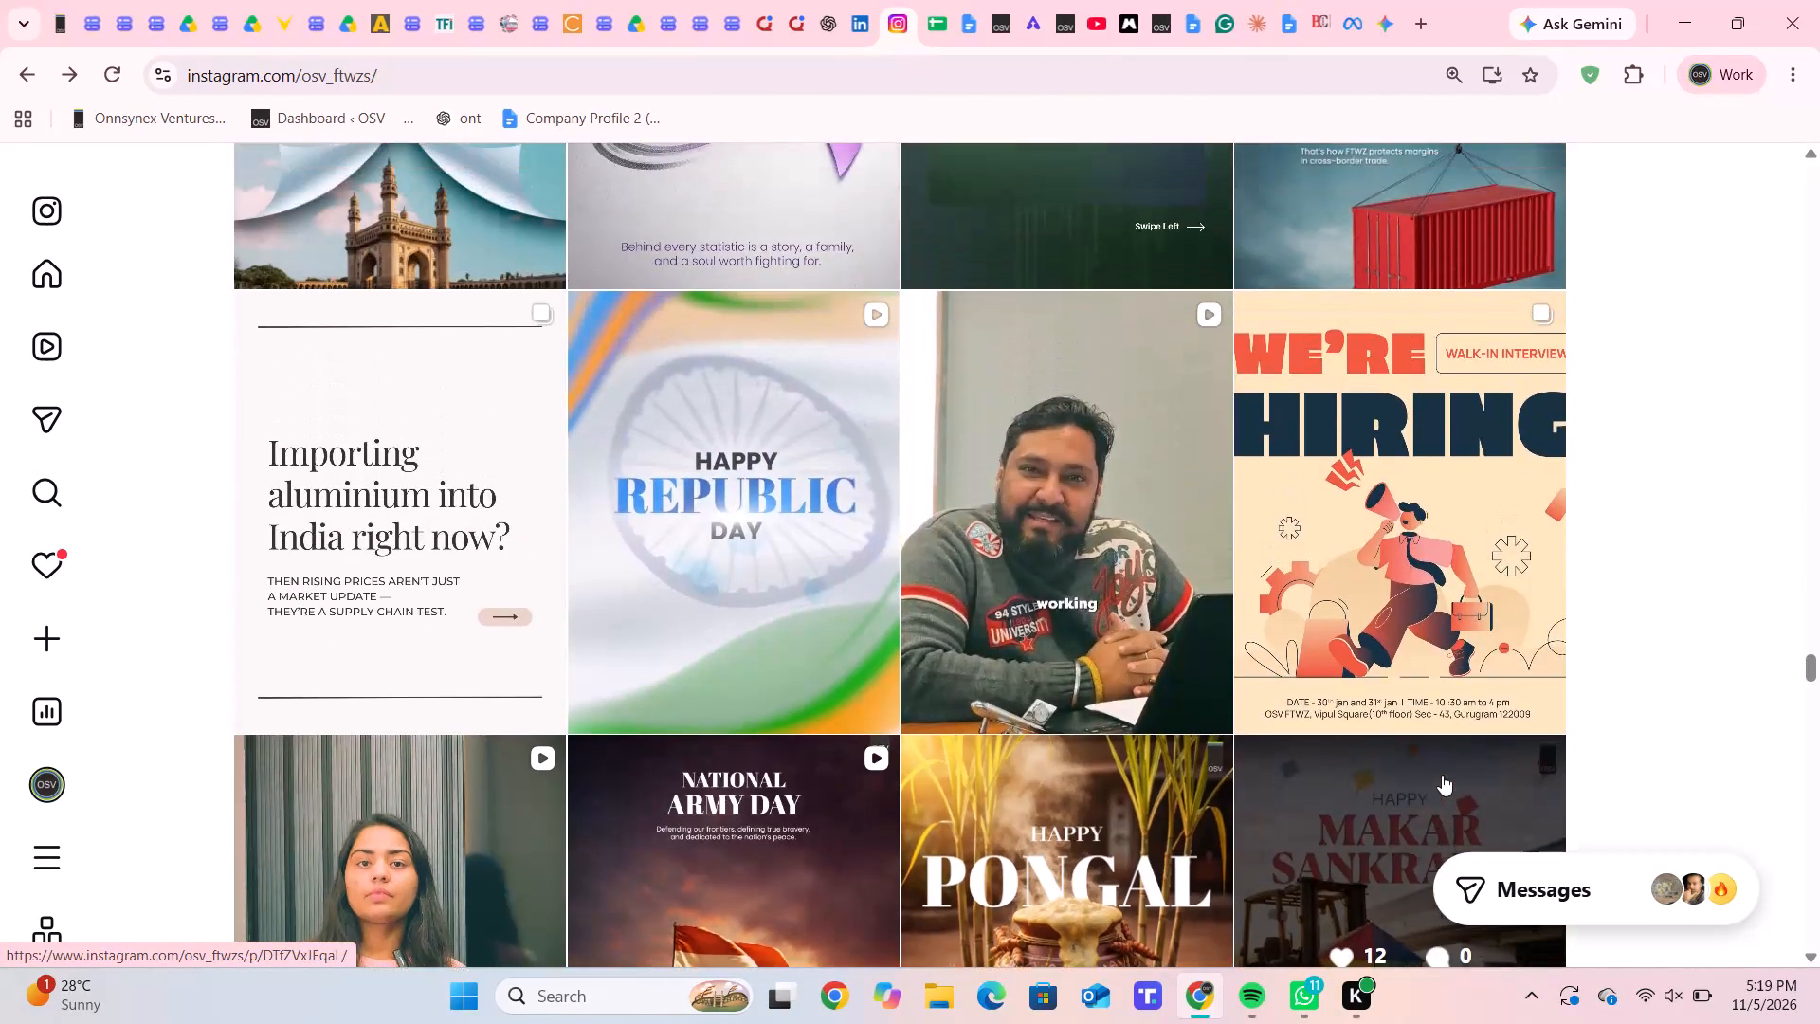
scroll(1442, 775, "up", 16)
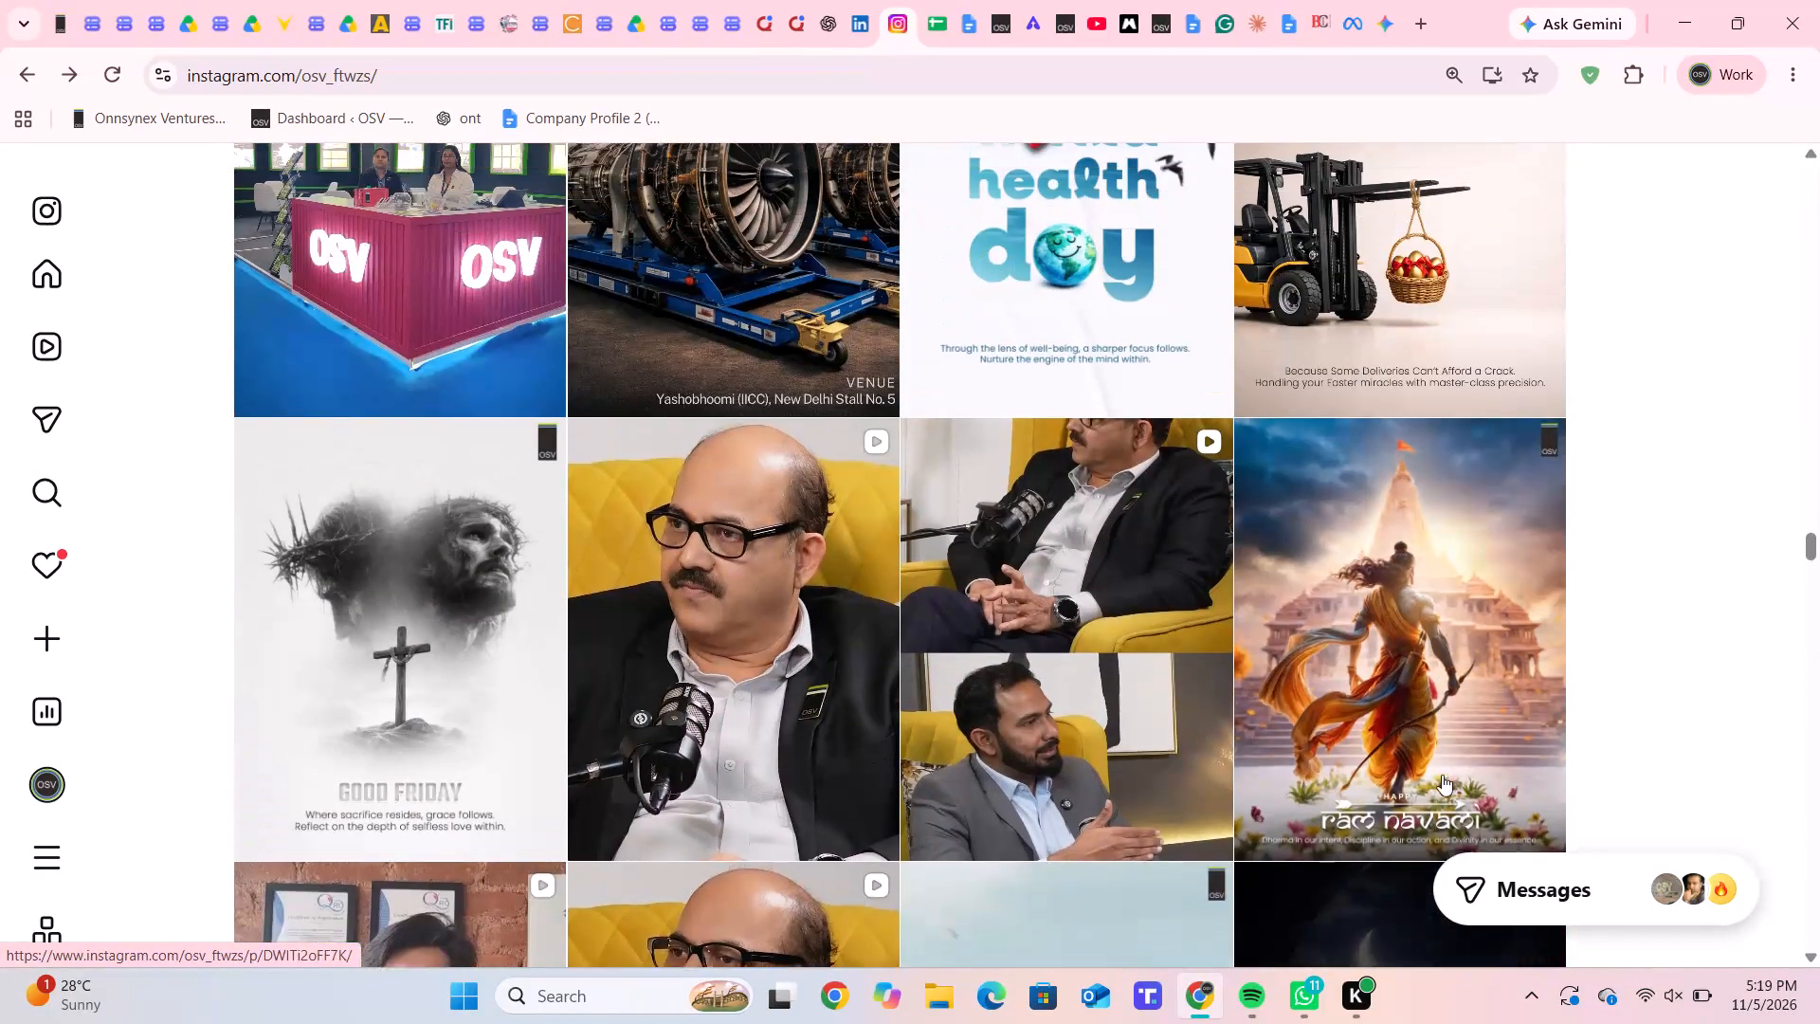
Switch to the Meta Business planner and close the overview of the birthday story scheduled for 6 November 2026.
left_click(1344, 18)
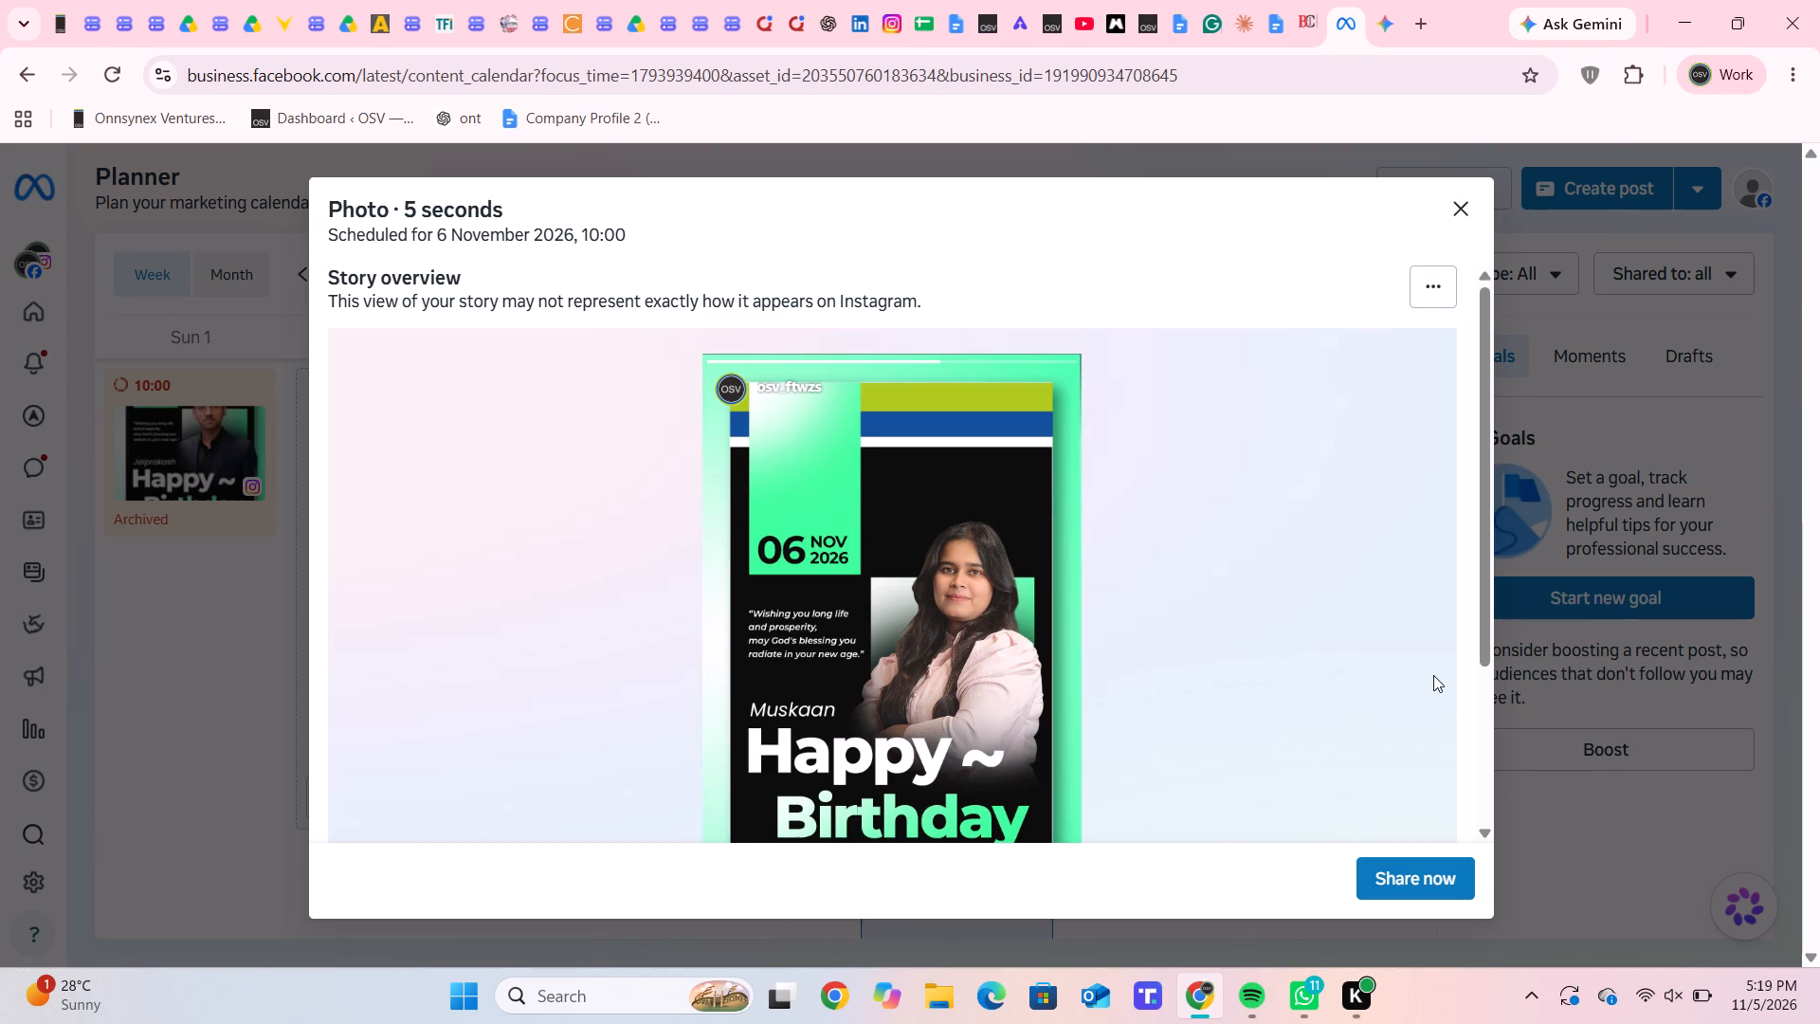
left_click(1472, 213)
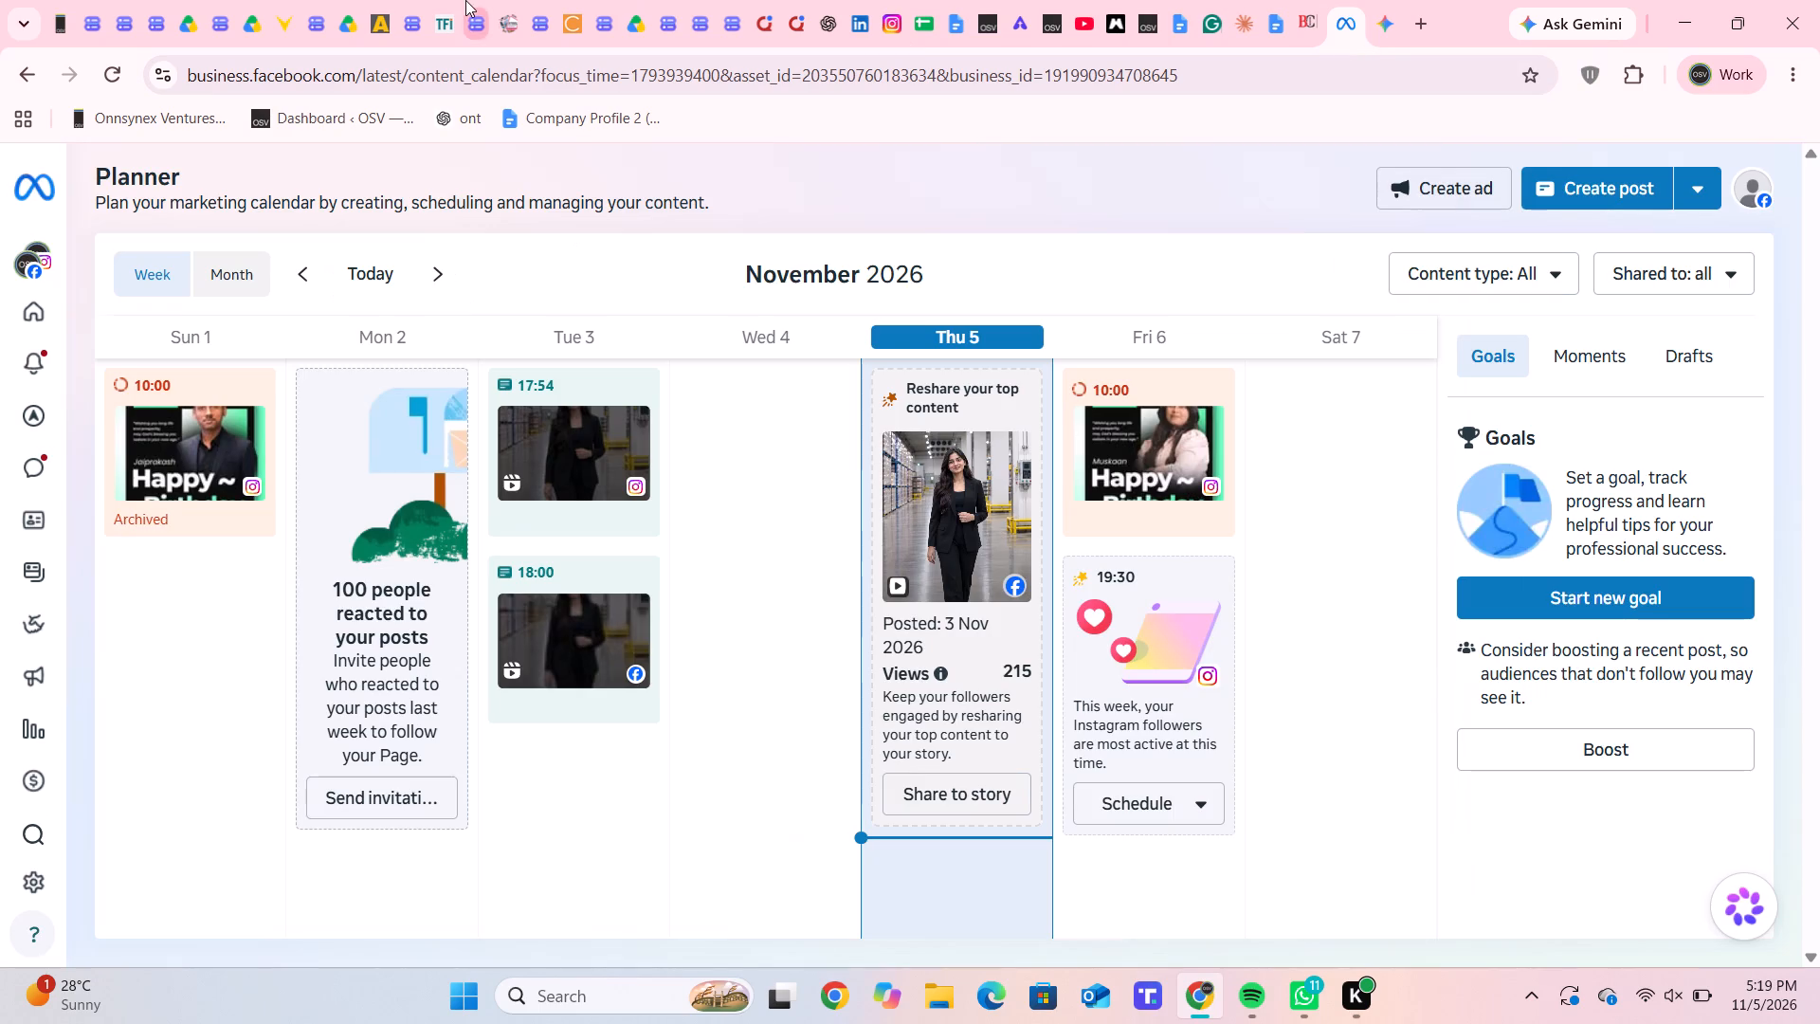
Return to the doer dashboard and highlight the checklist entry "Short video Posting on YouTube (Thu)".
left_click(88, 0)
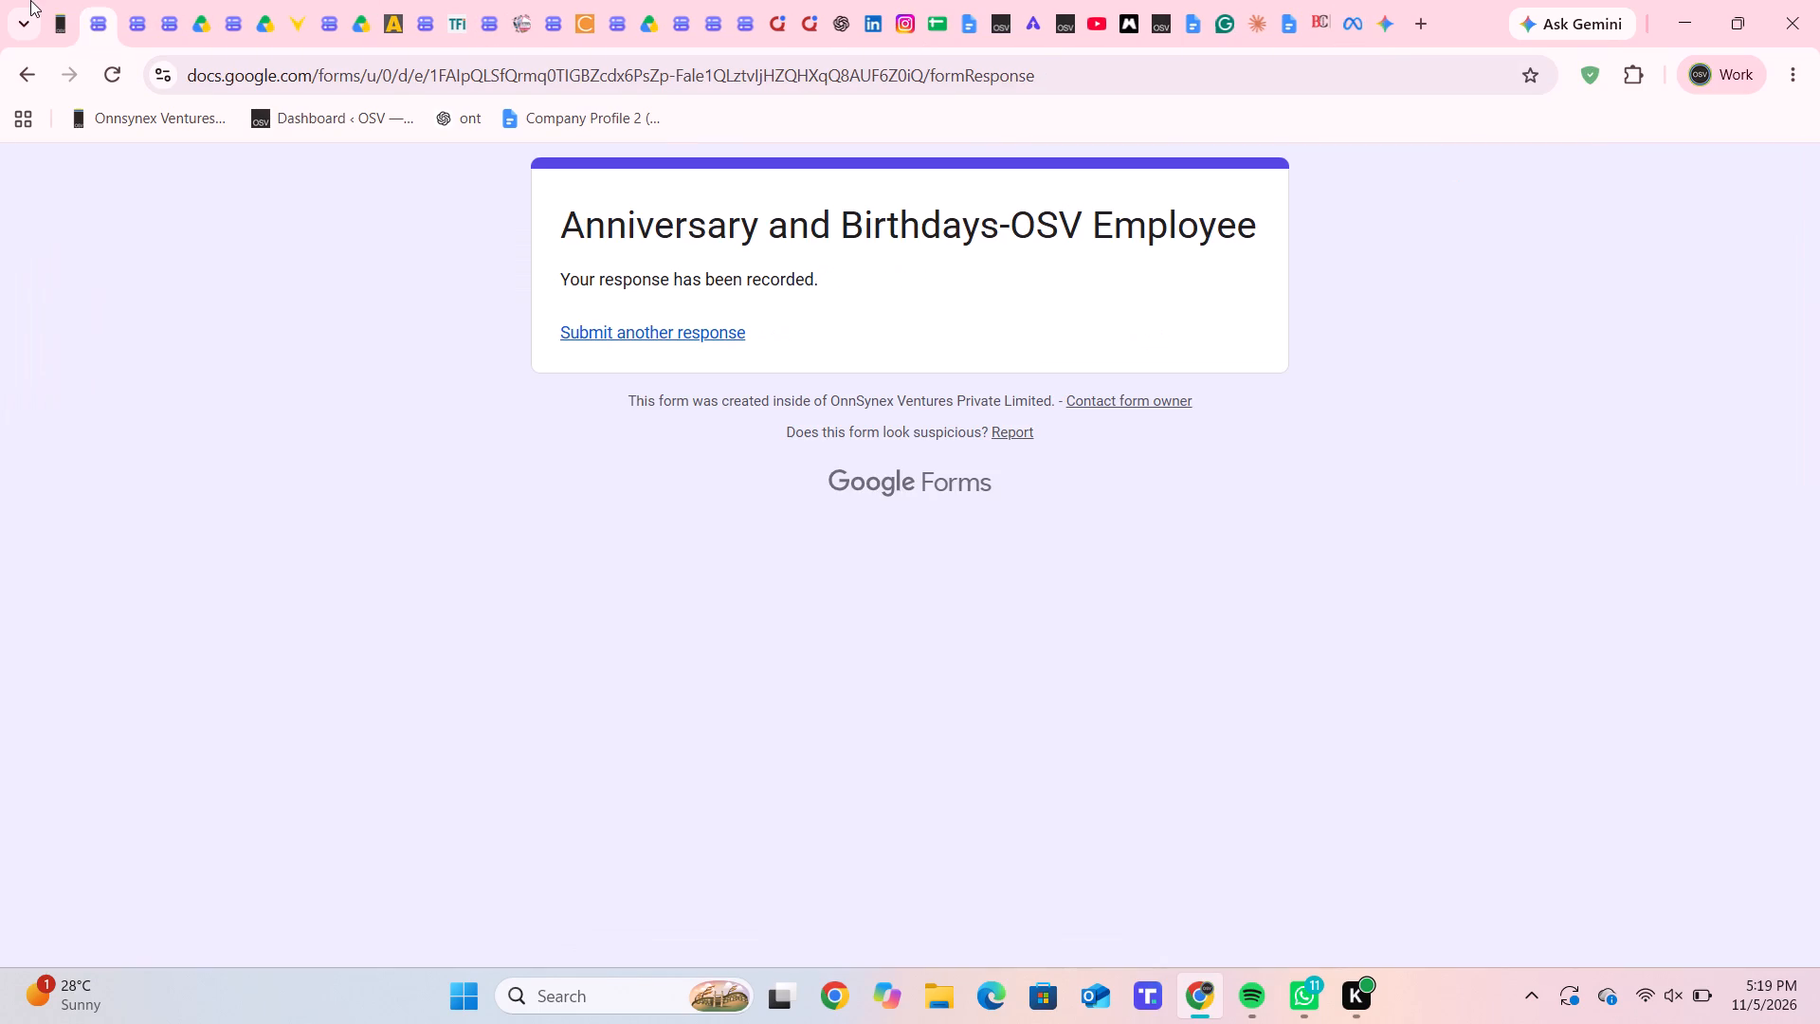
left_click(41, 0)
left_click(68, 0)
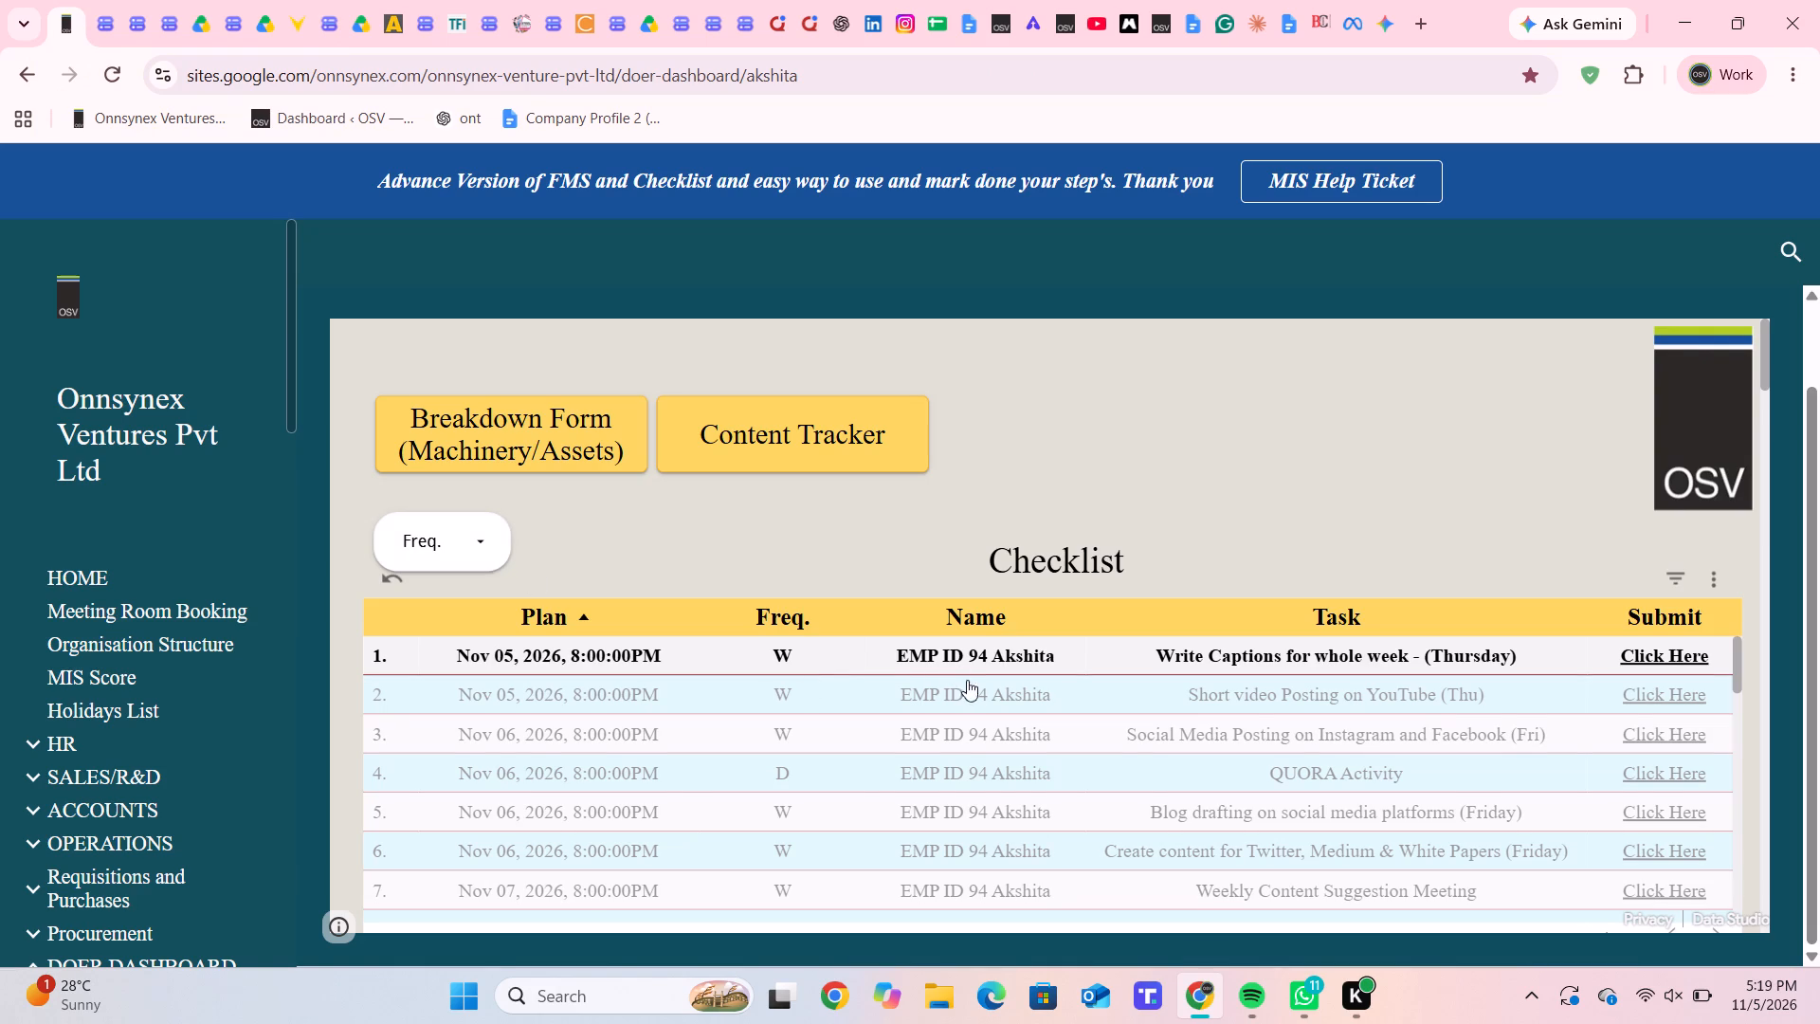
left_click(974, 690)
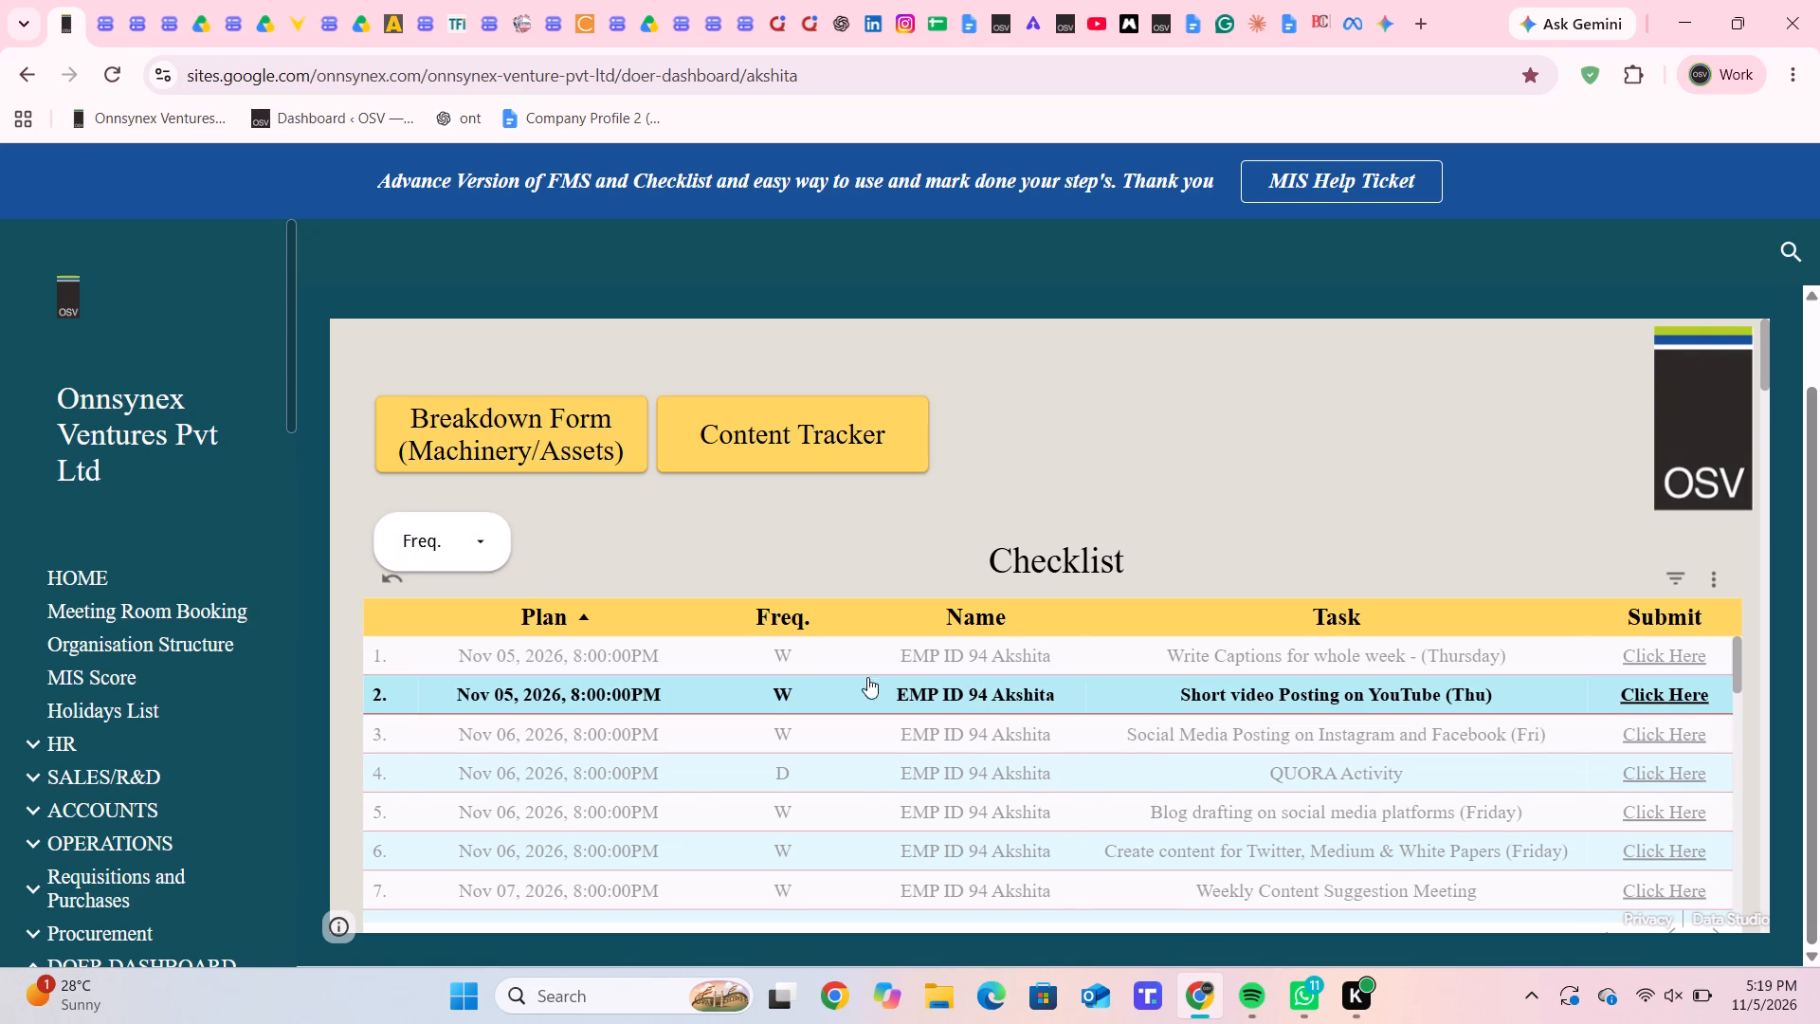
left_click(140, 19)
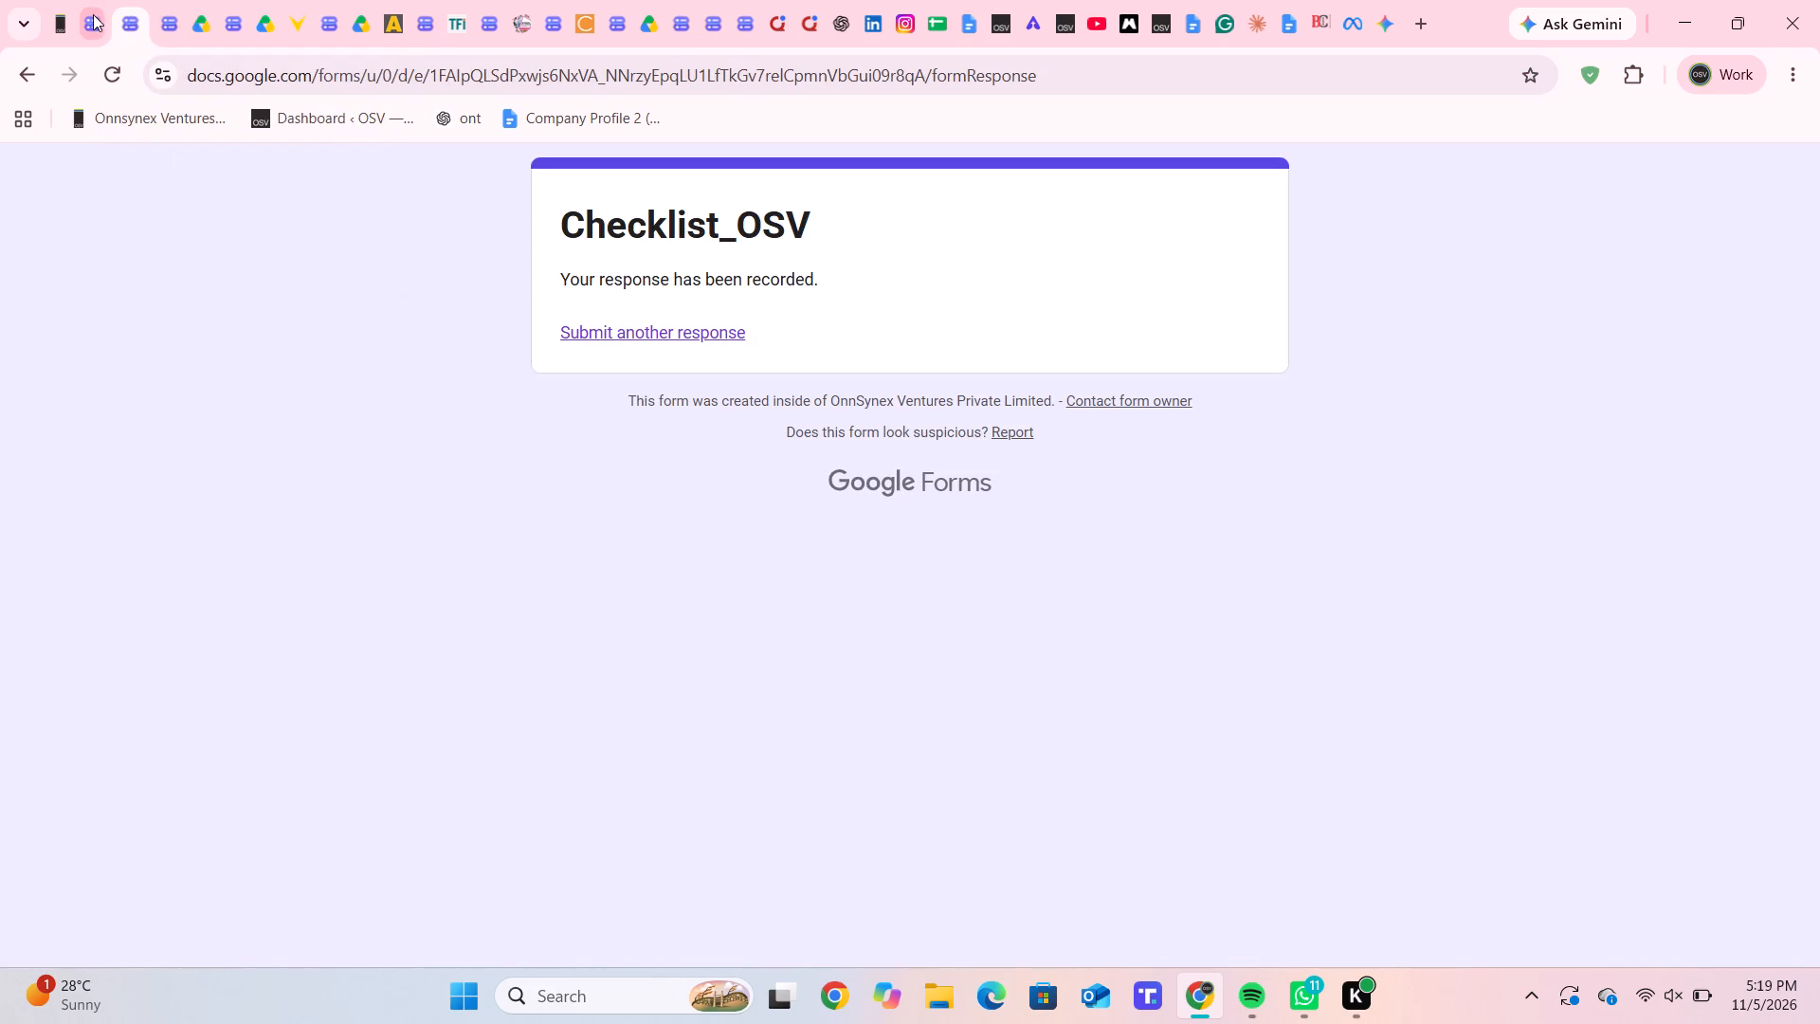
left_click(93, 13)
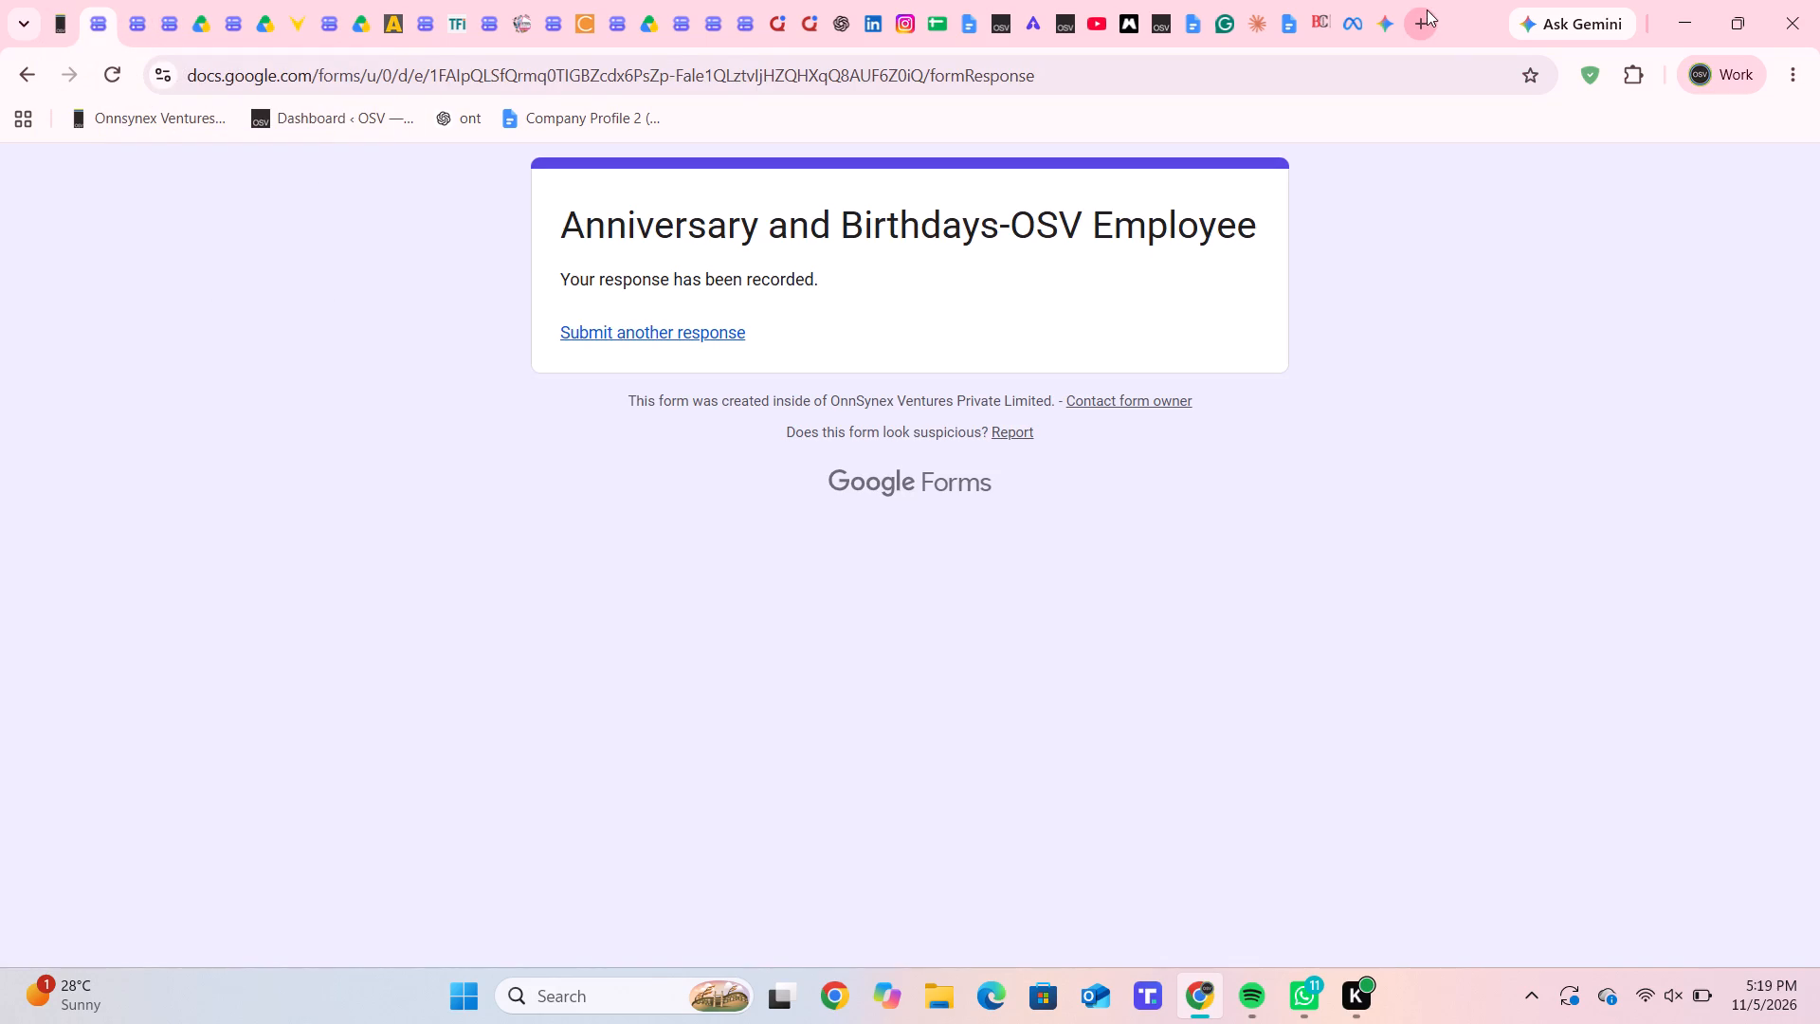
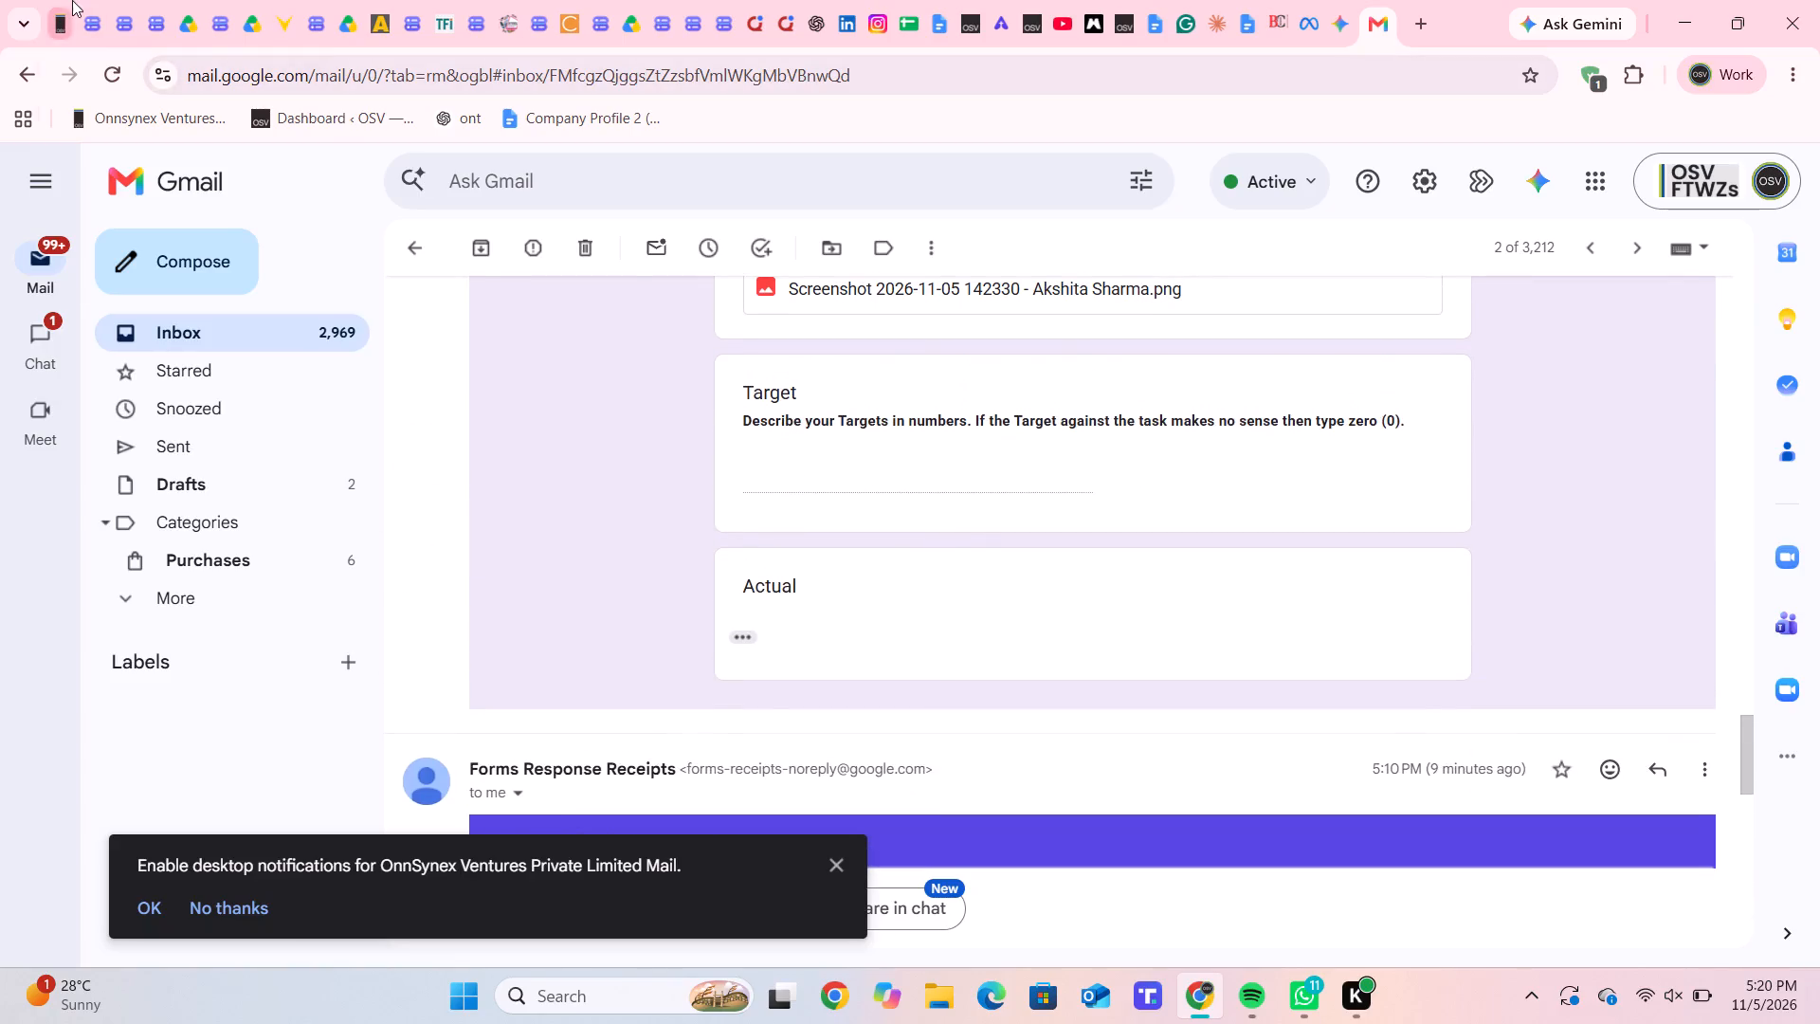
Return to the doer dashboard and check the pending checklist tasks.
left_click(61, 0)
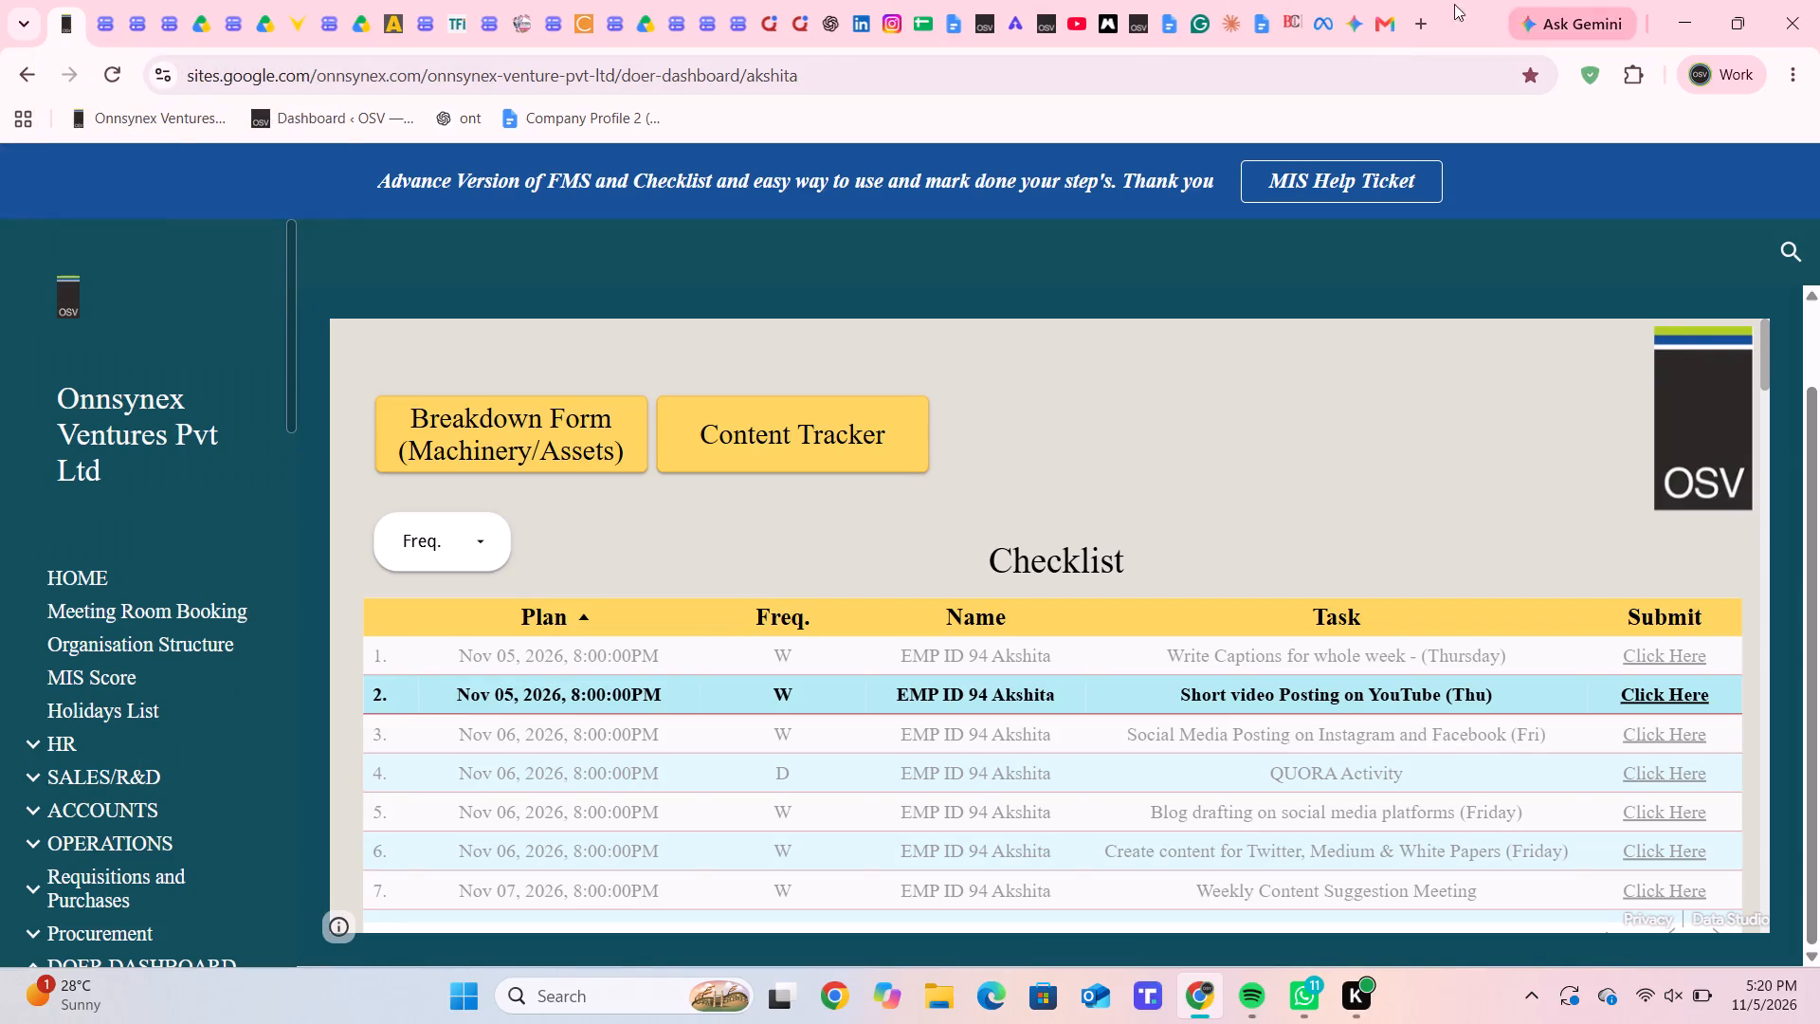
Open the SM Content Nov25 document from the recent Google Docs files in a new browser tab.
left_click(1424, 7)
left_click(1712, 190)
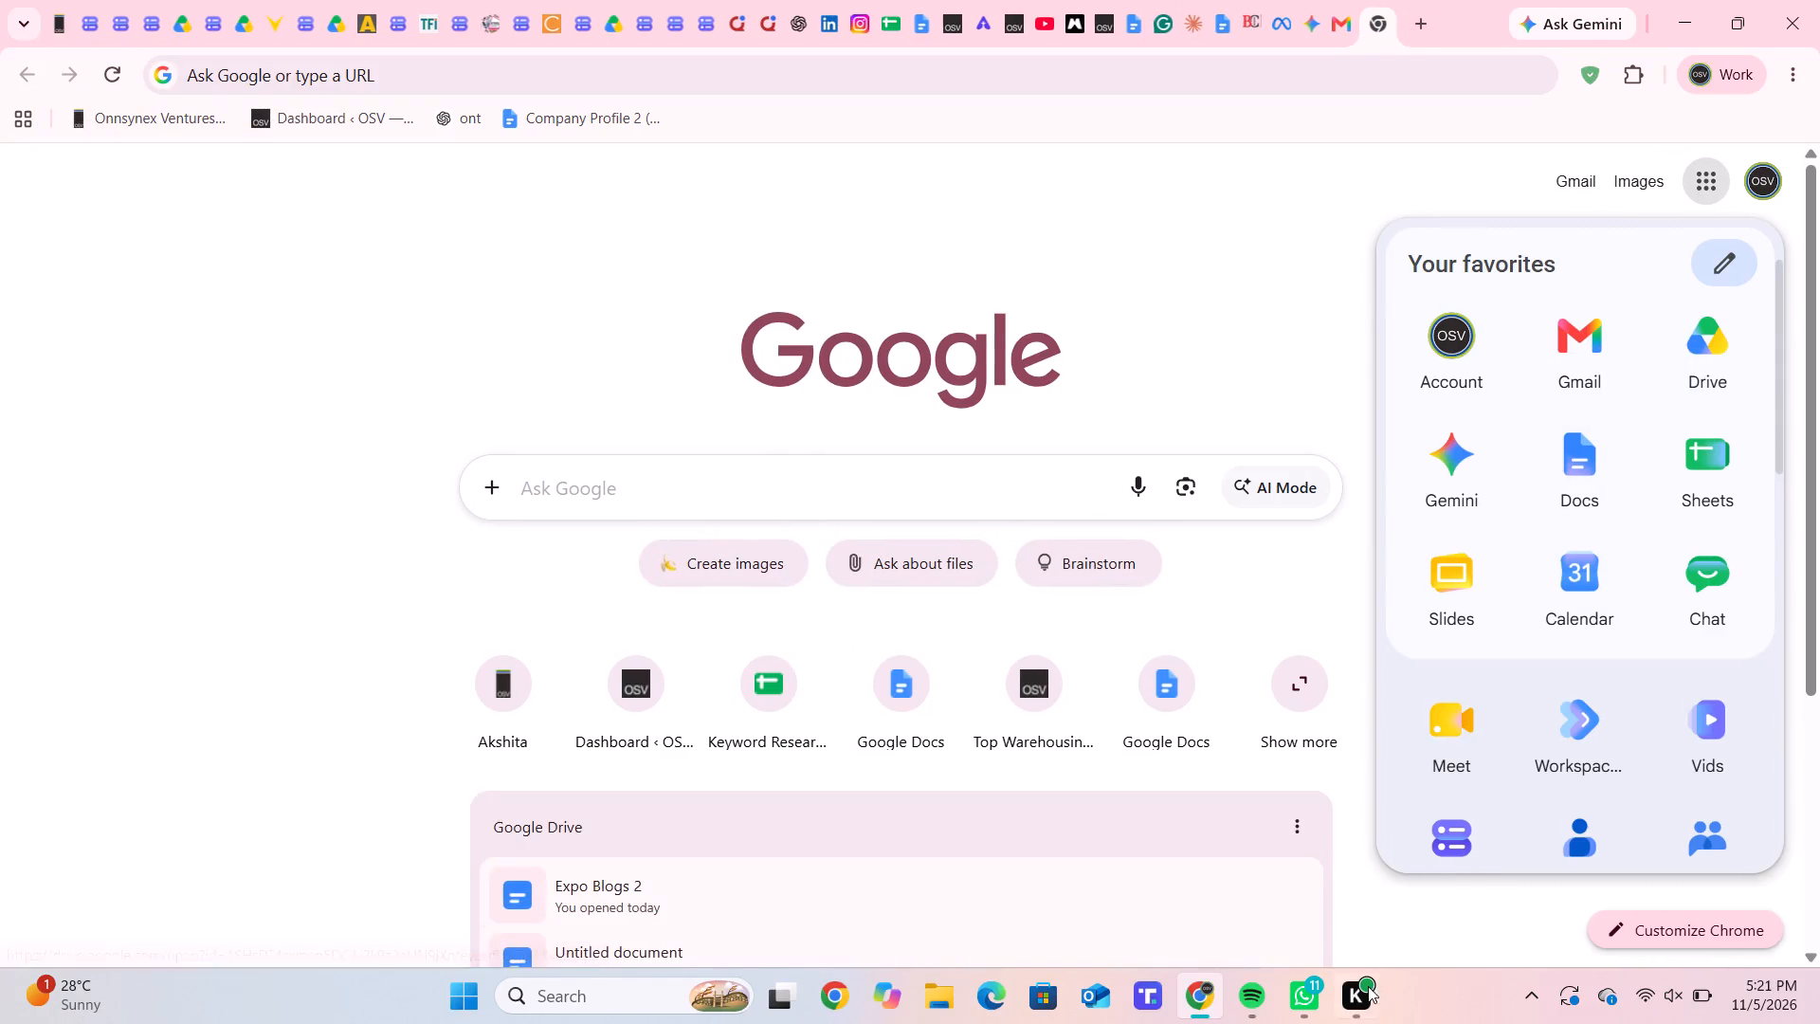
left_click(1577, 486)
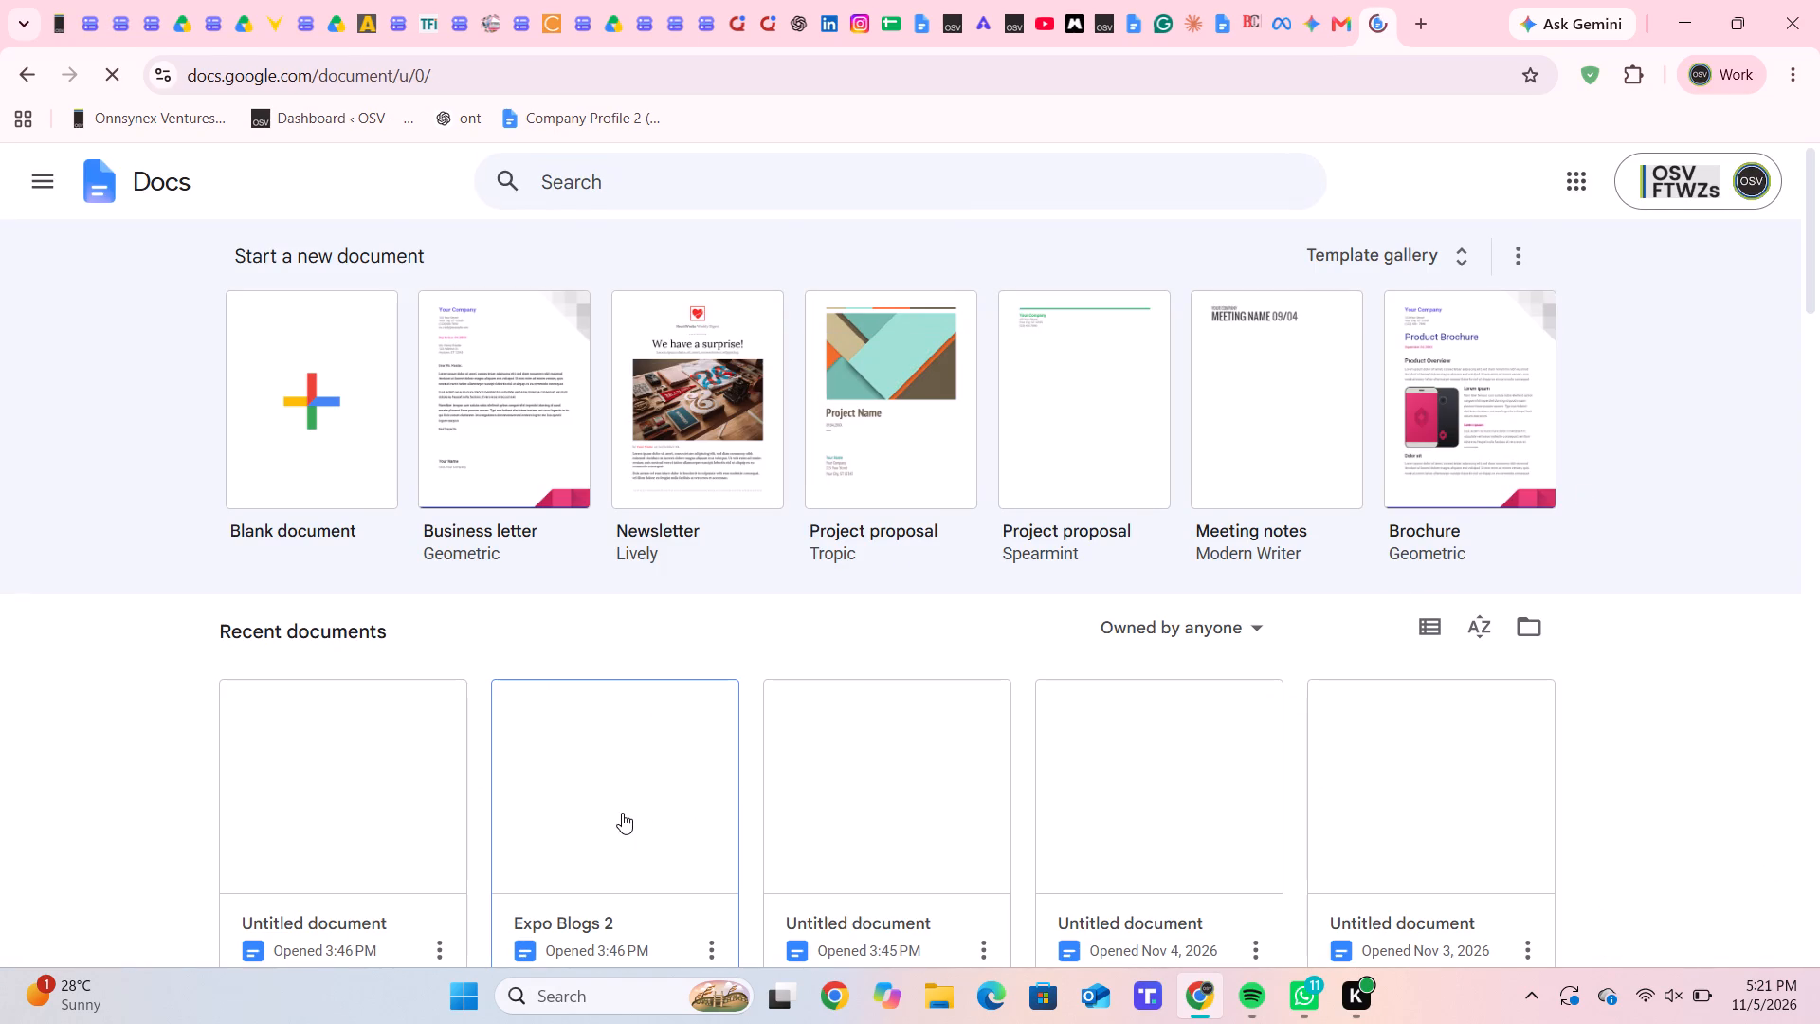
scroll(622, 813, "down", 3)
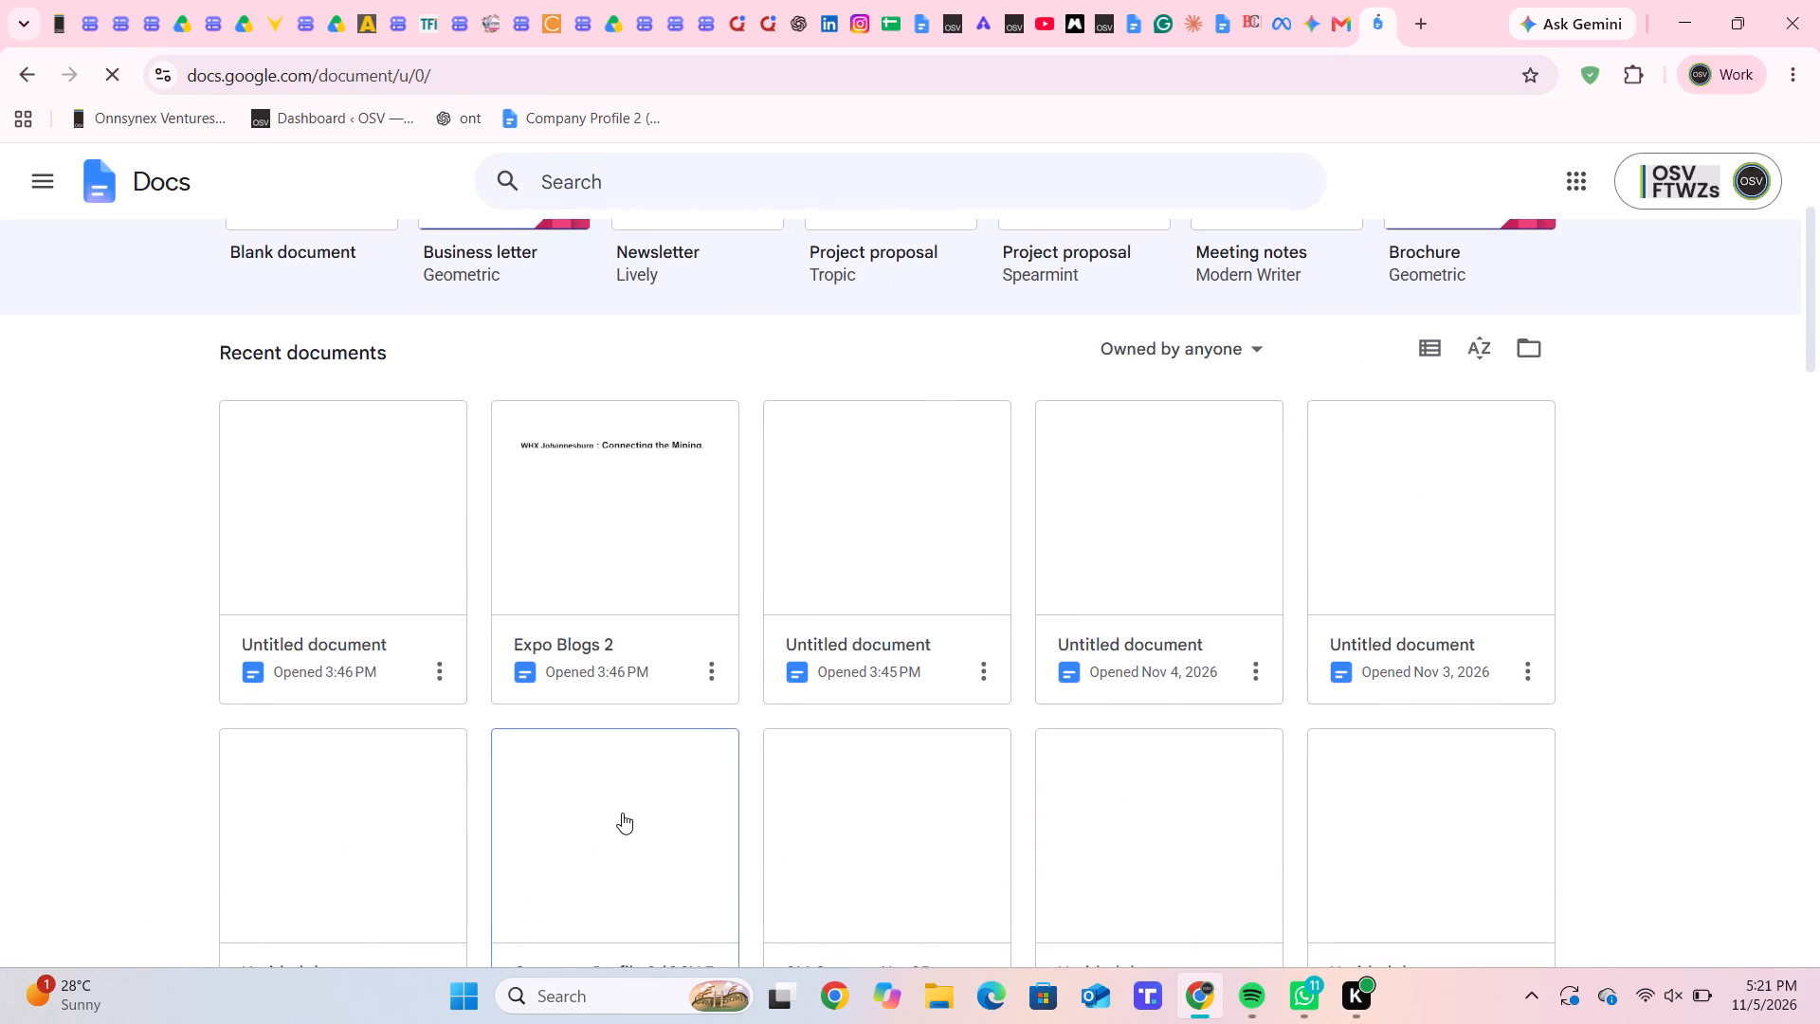
scroll(622, 813, "down", 2)
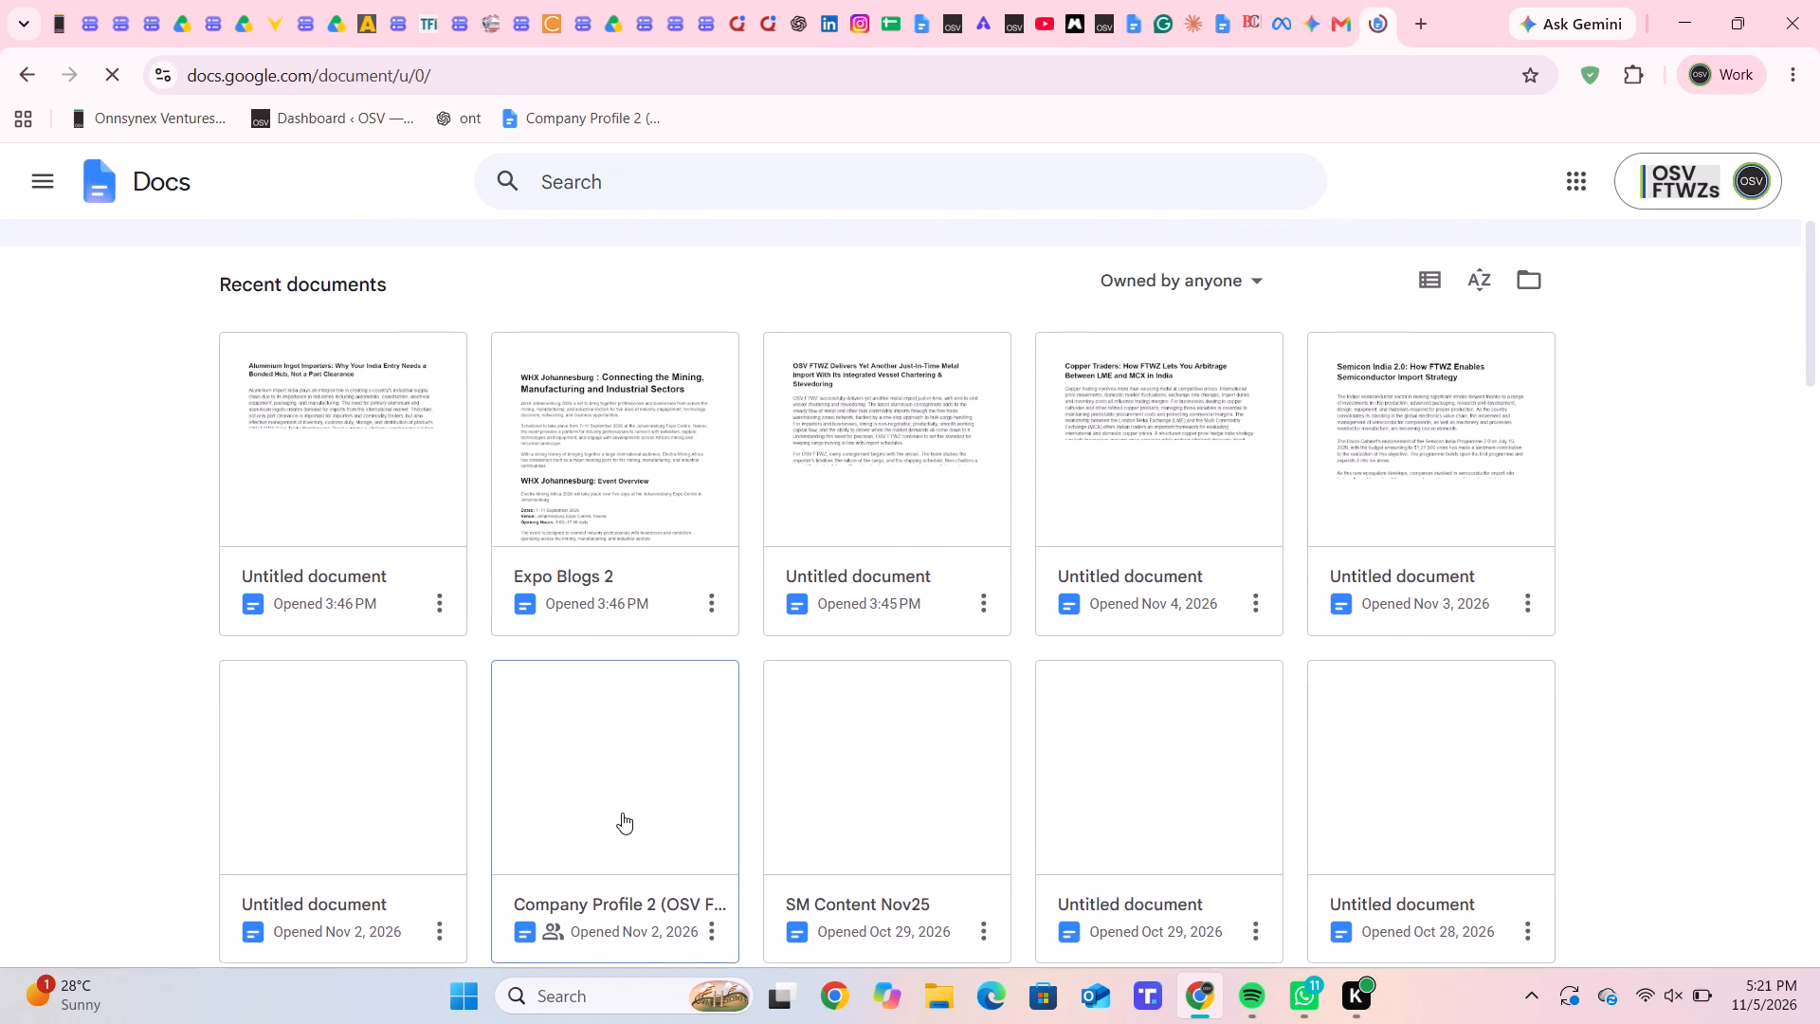
scroll(622, 813, "down", 1)
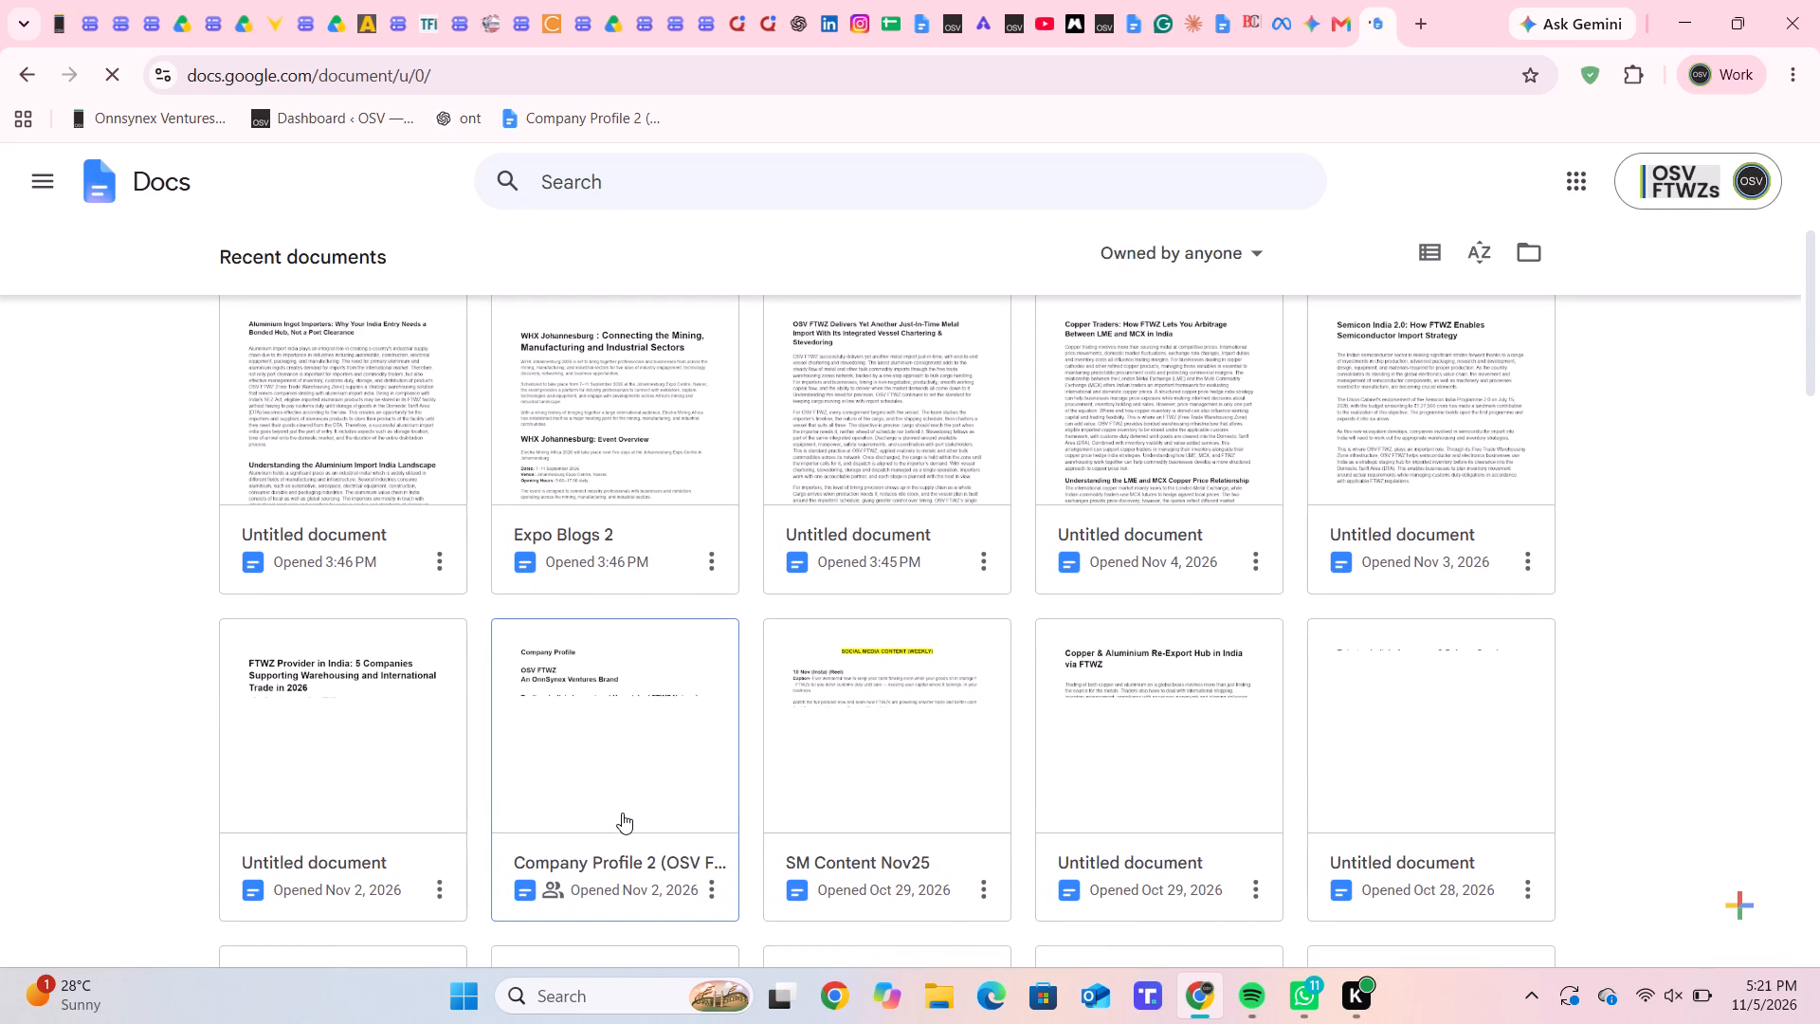
left_click(846, 715)
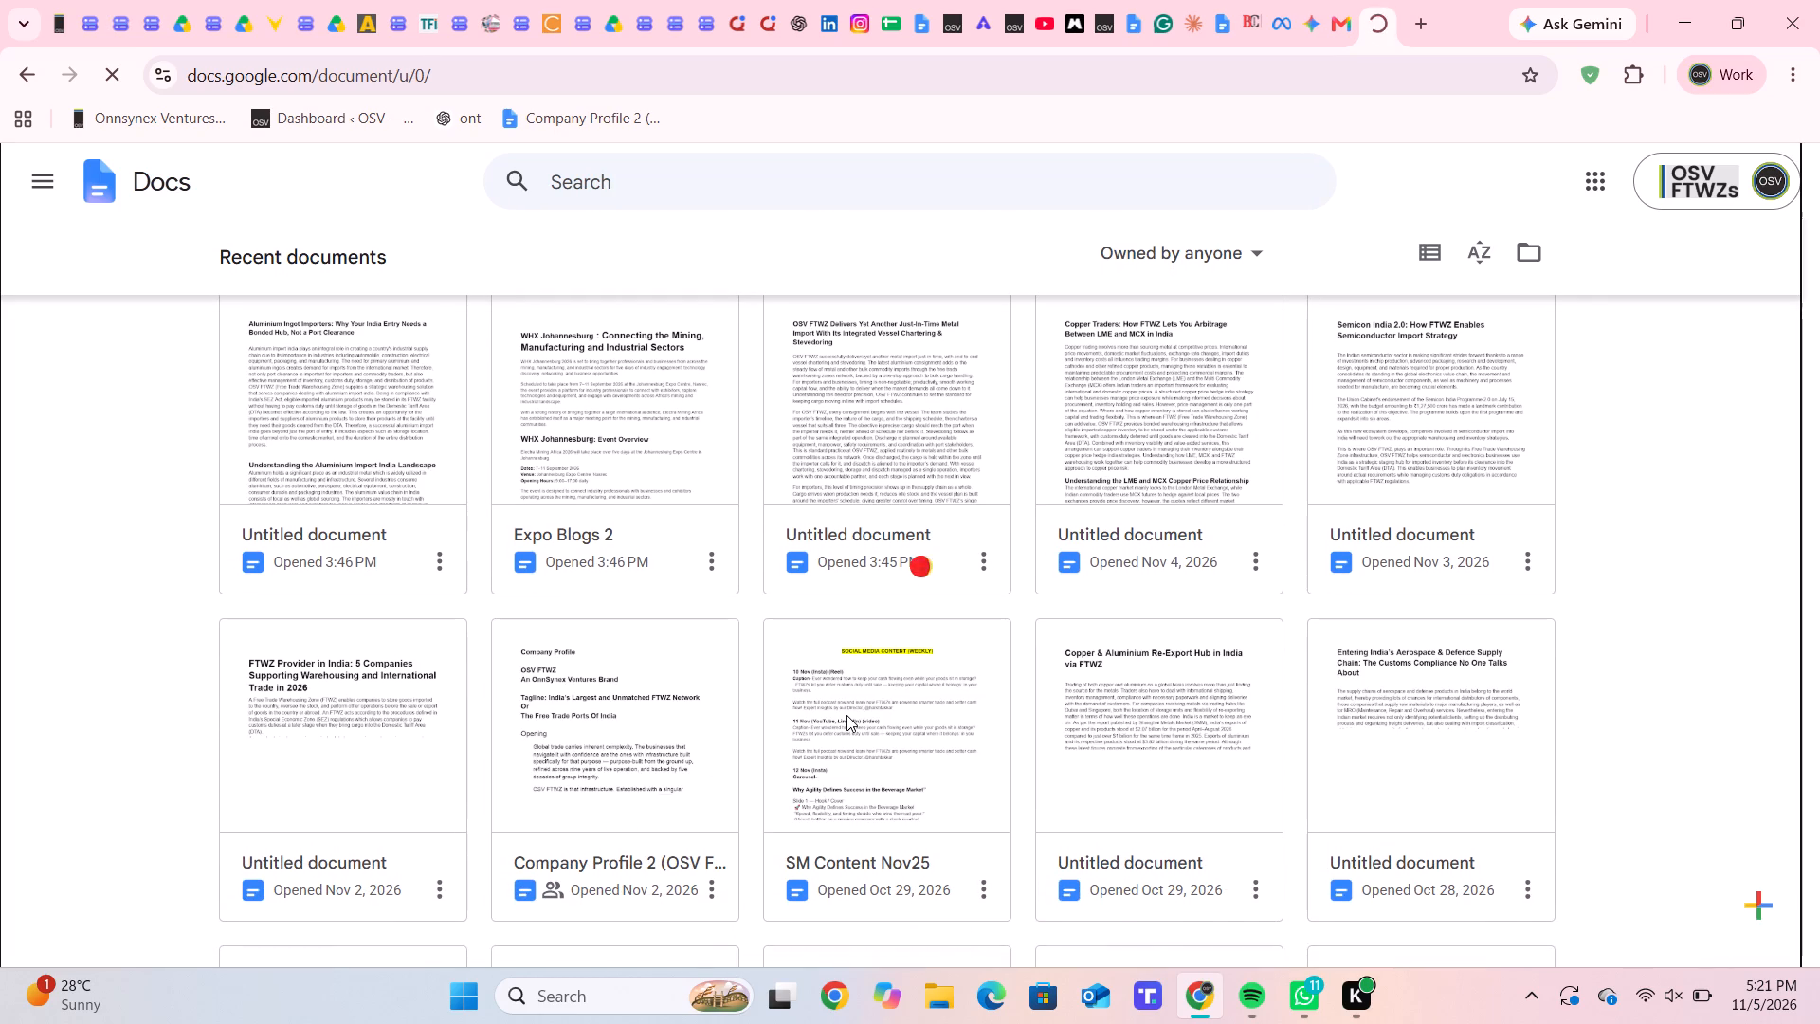
Skim the dated social media posts in Tab 1 of the SM Content Nov25 document.
scroll(846, 715, "down", 4)
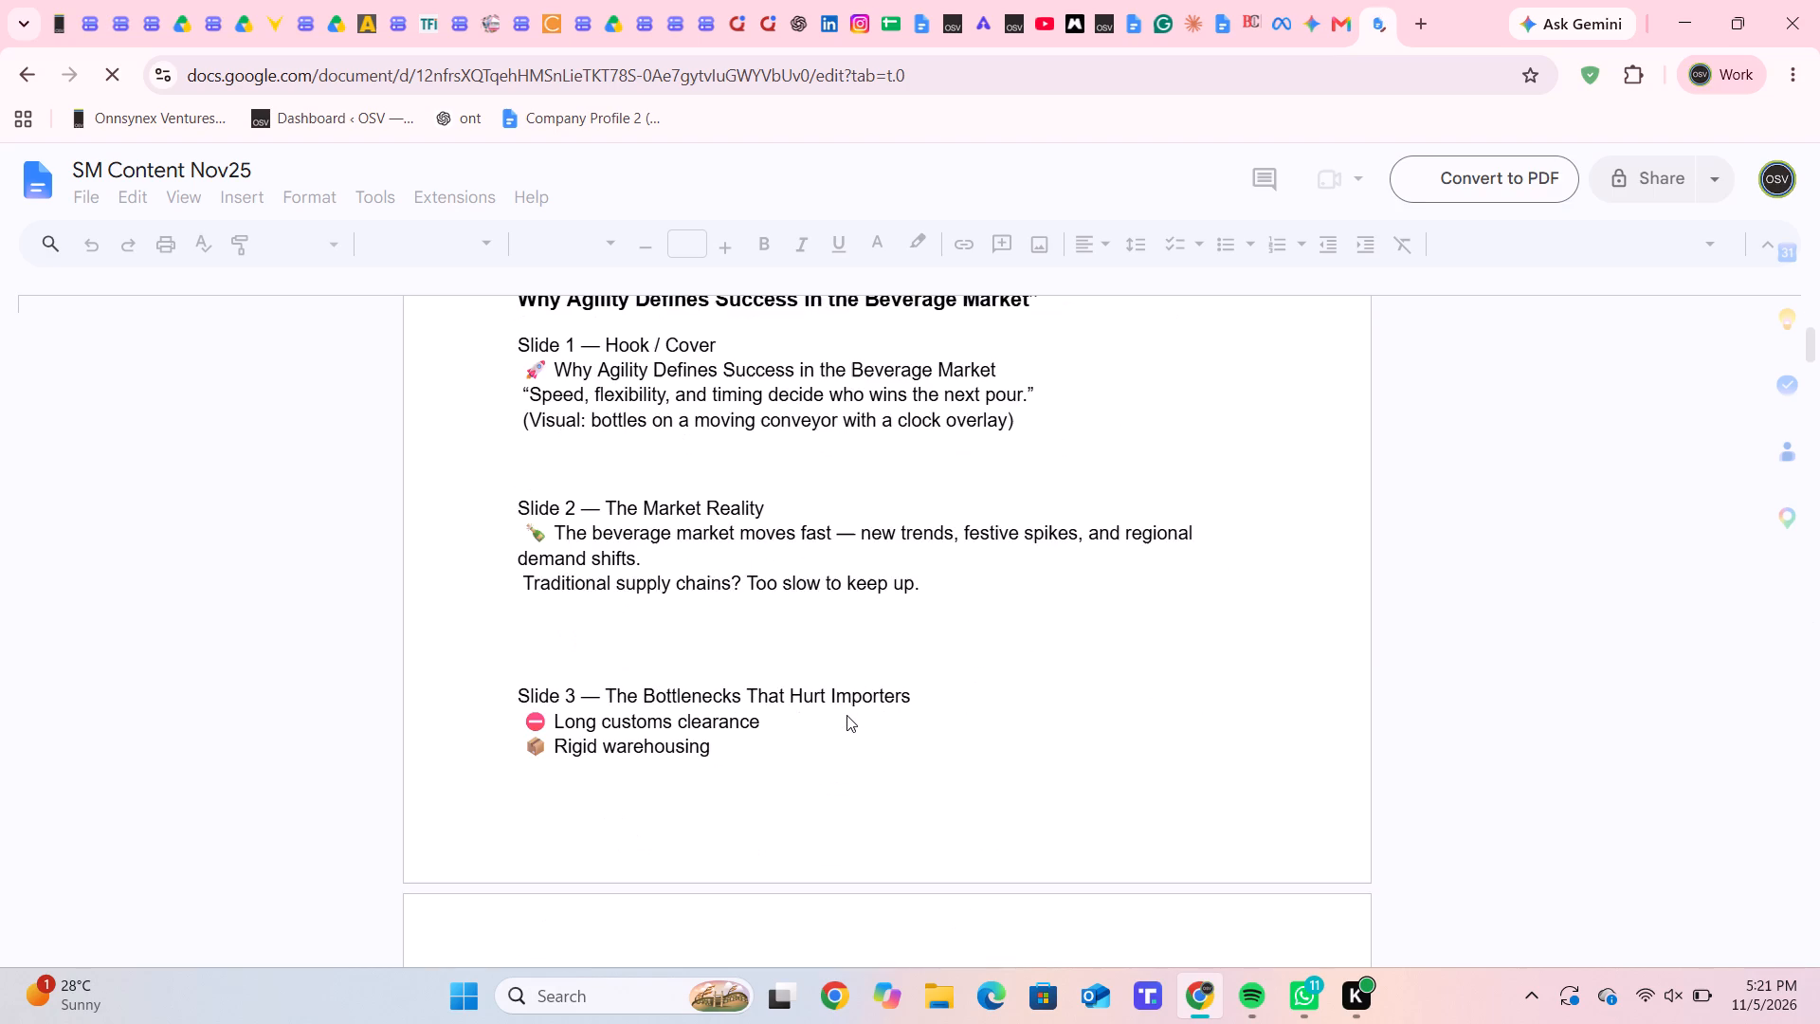
scroll(846, 715, "down", 15)
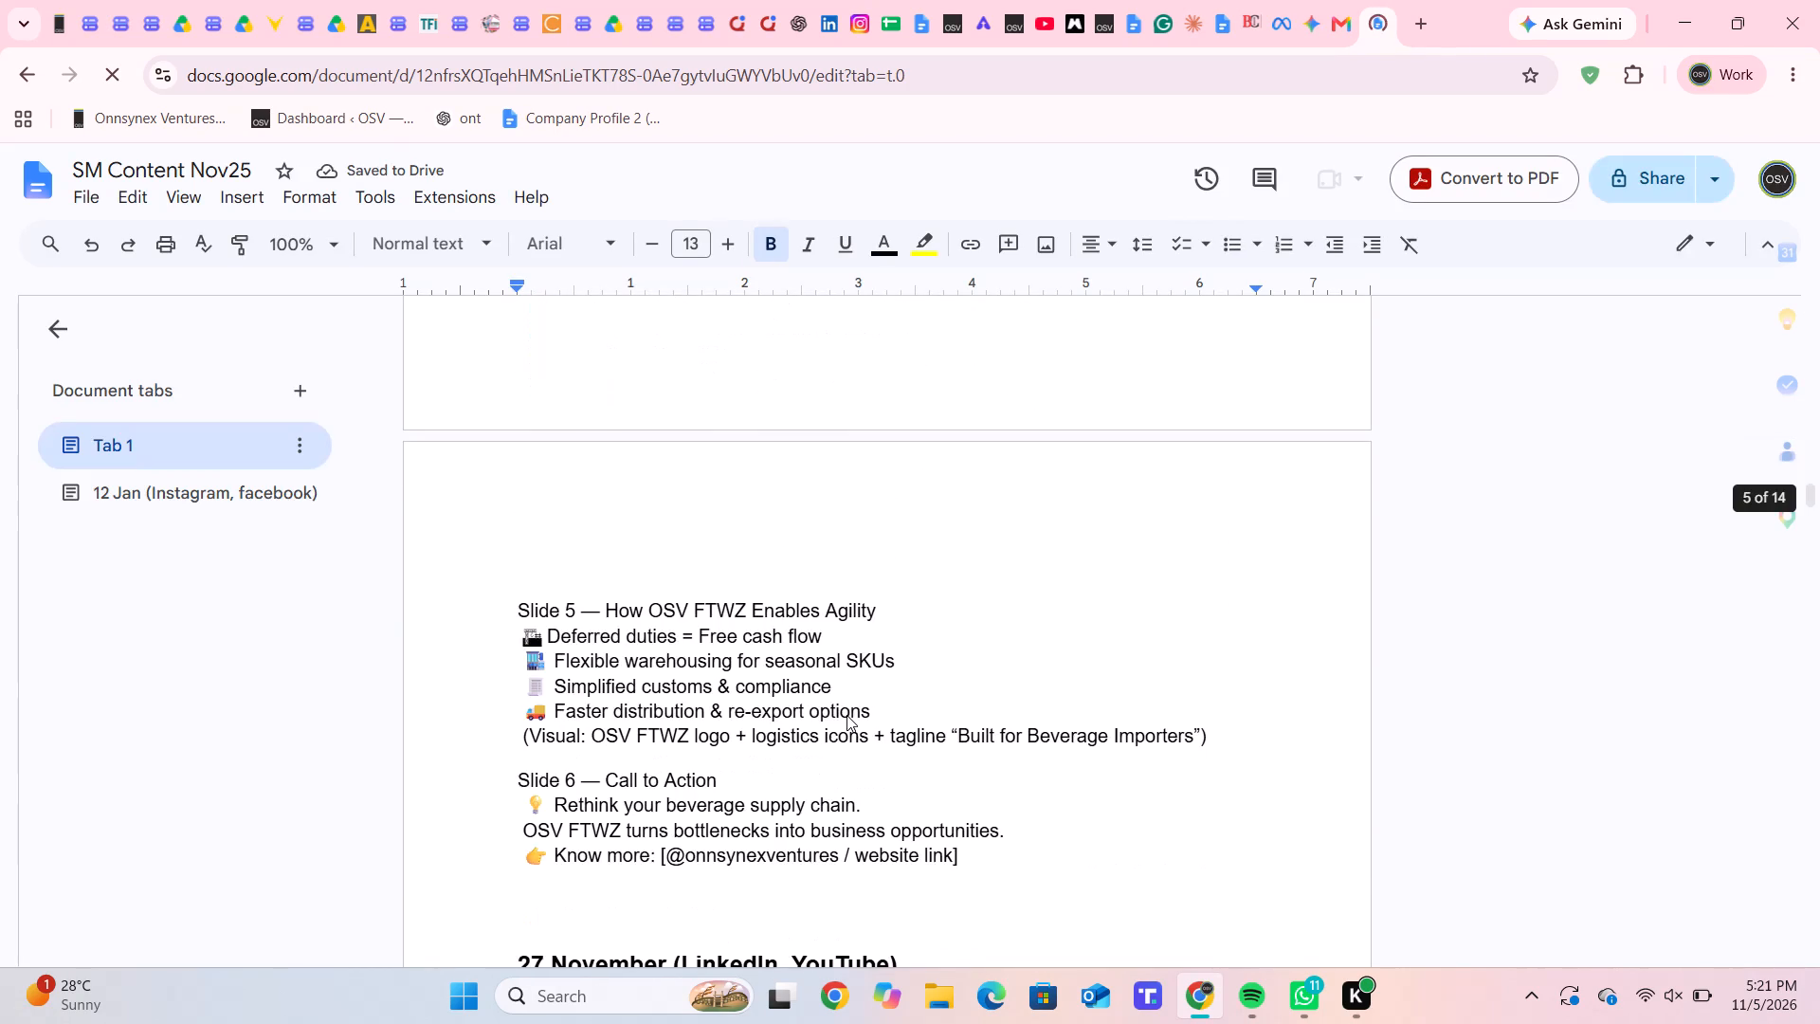
scroll(846, 715, "down", 5)
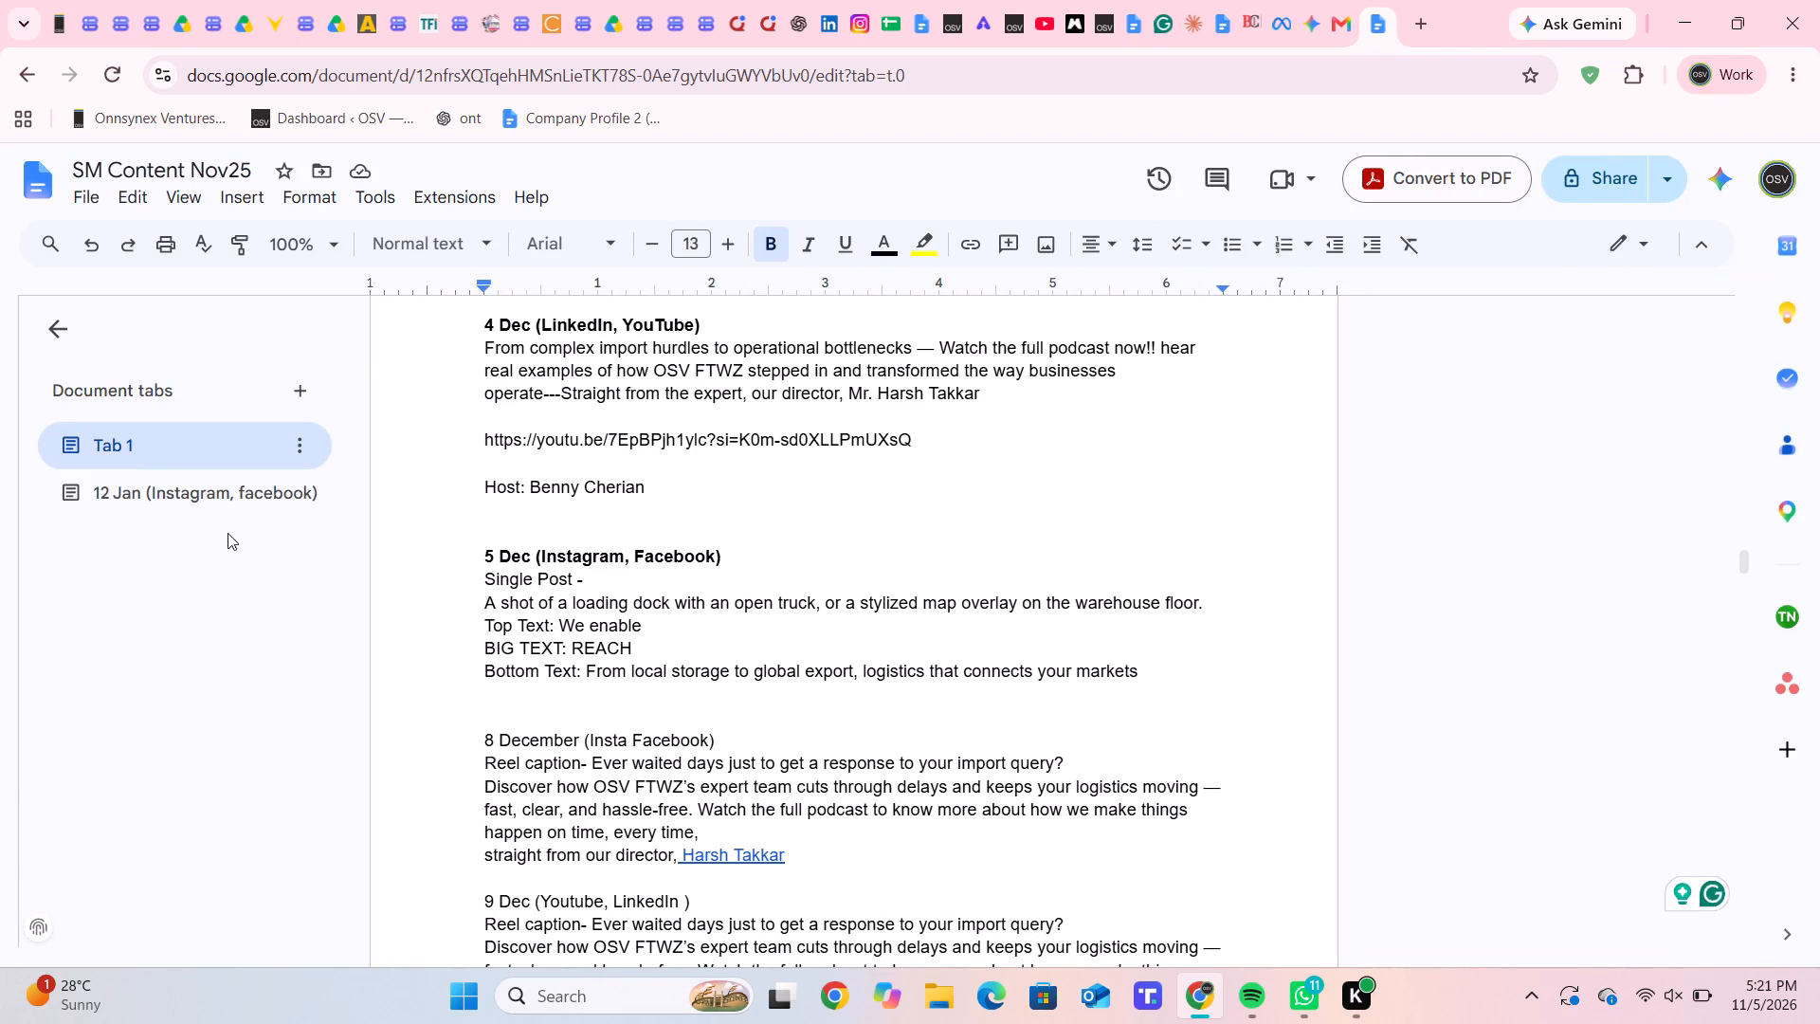
Open the document tab "12 Jan (Instagram, facebook)" and look through its dated captions toward the most recent entries.
left_click(218, 504)
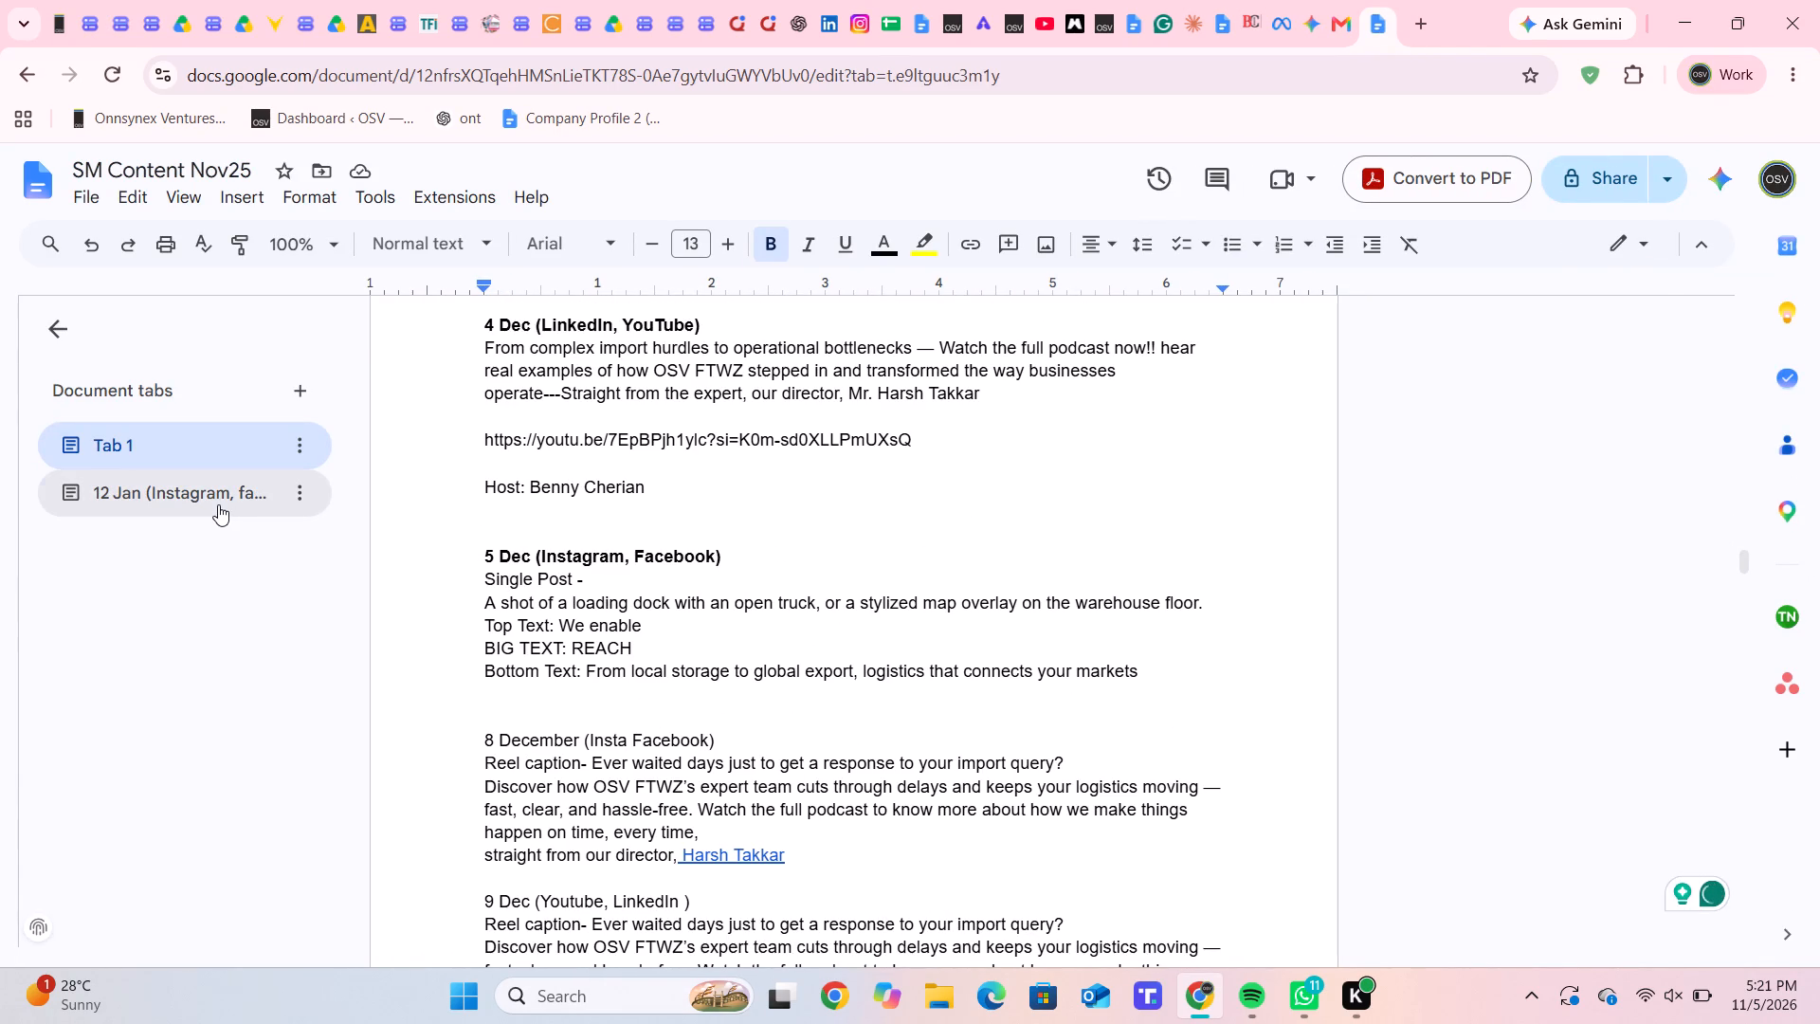
scroll(669, 581, "down", 20)
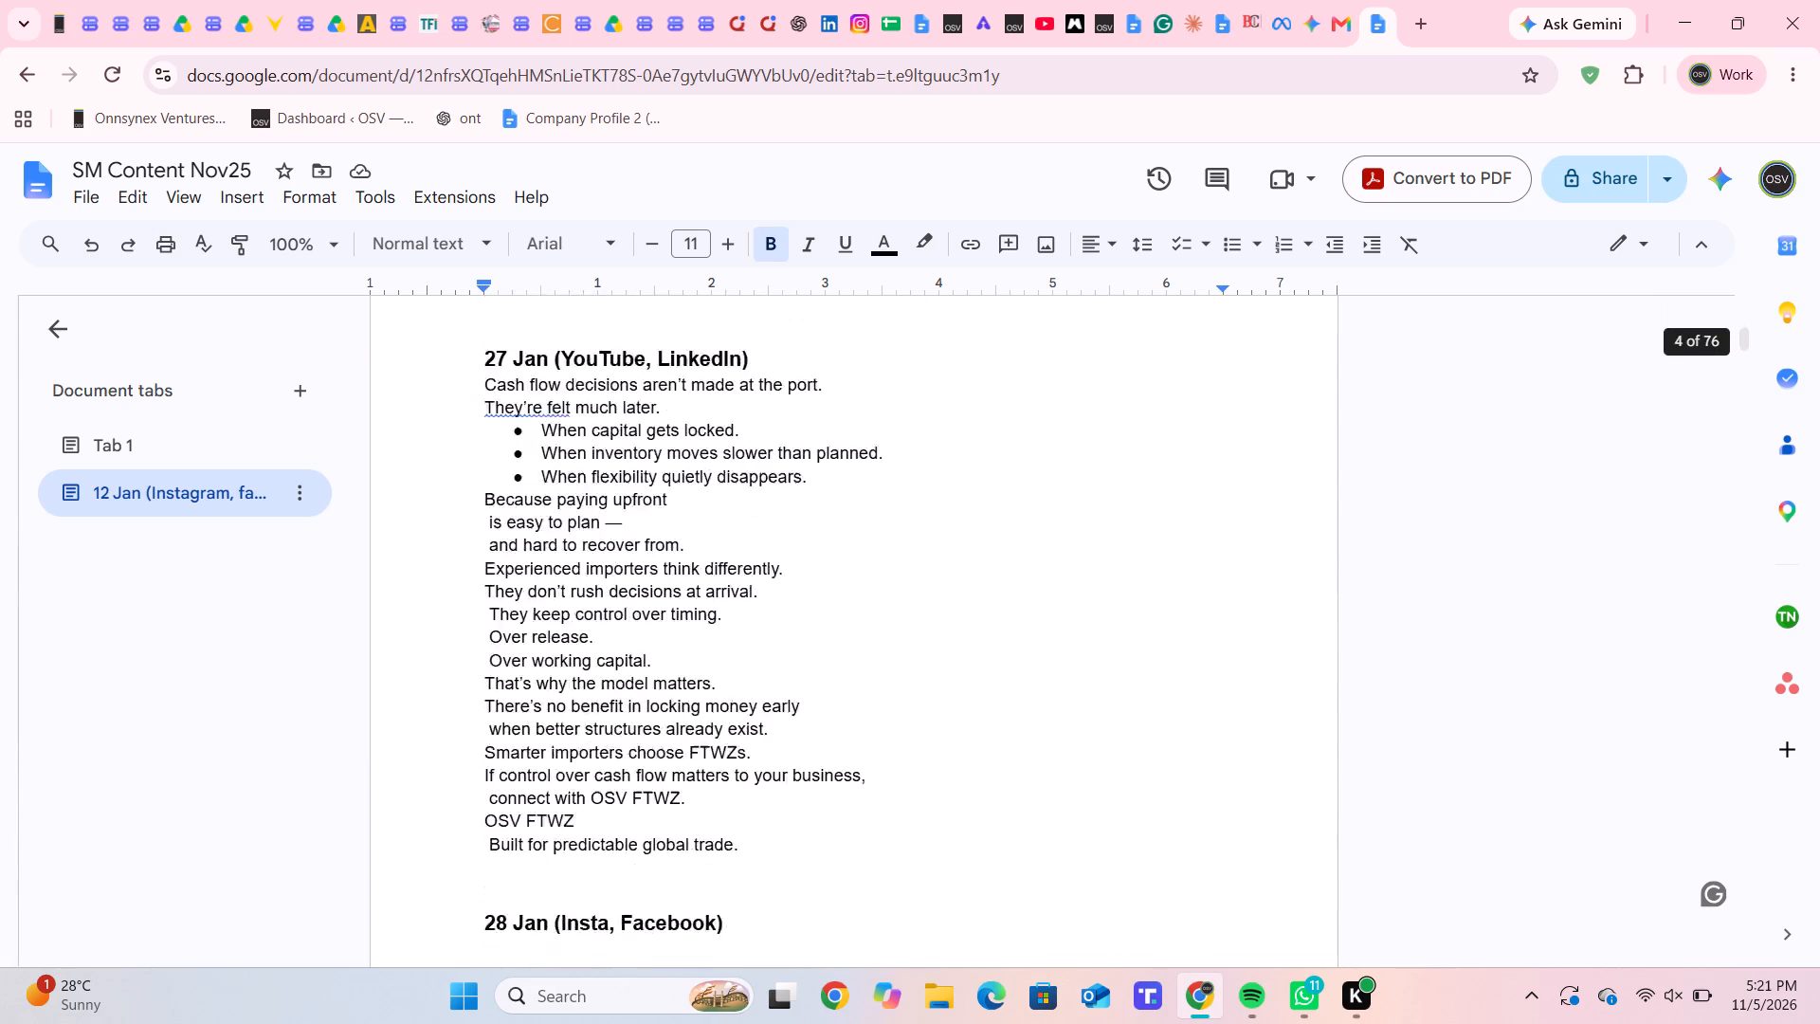
scroll(669, 581, "down", 11)
scroll(669, 581, "down", 12)
scroll(708, 512, "down", 7)
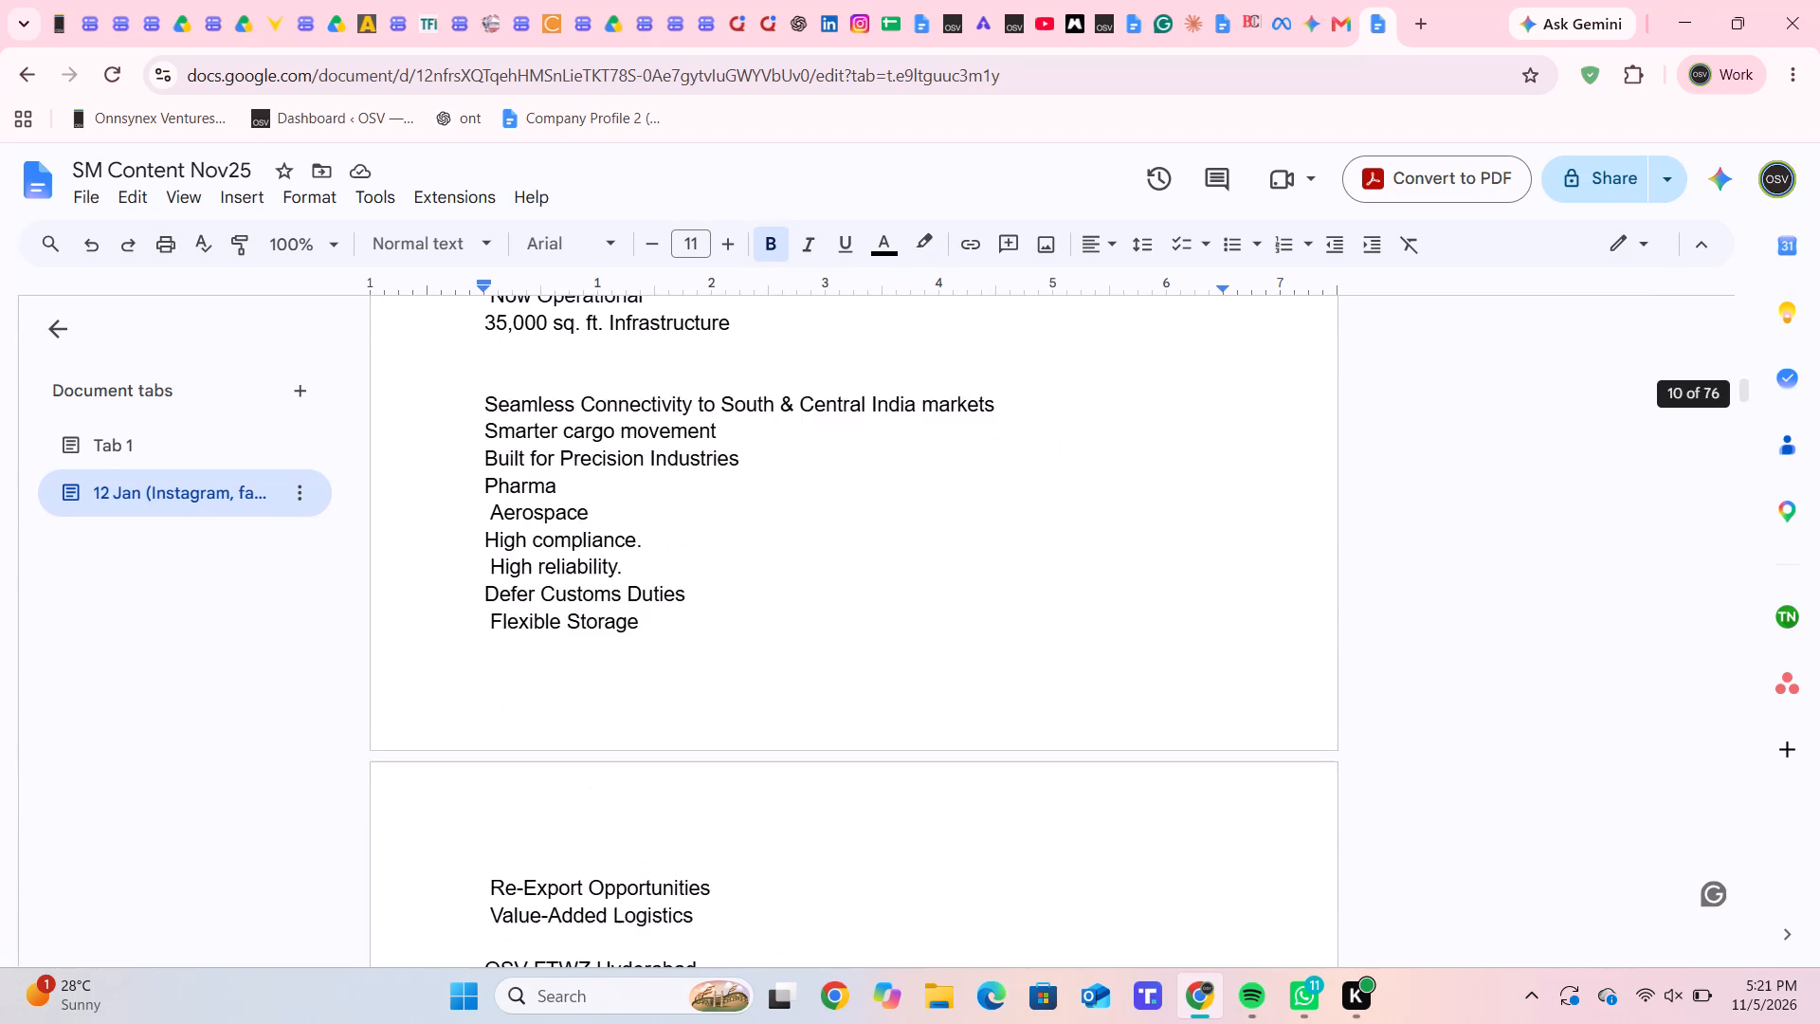
scroll(708, 512, "down", 20)
scroll(708, 512, "right", 10)
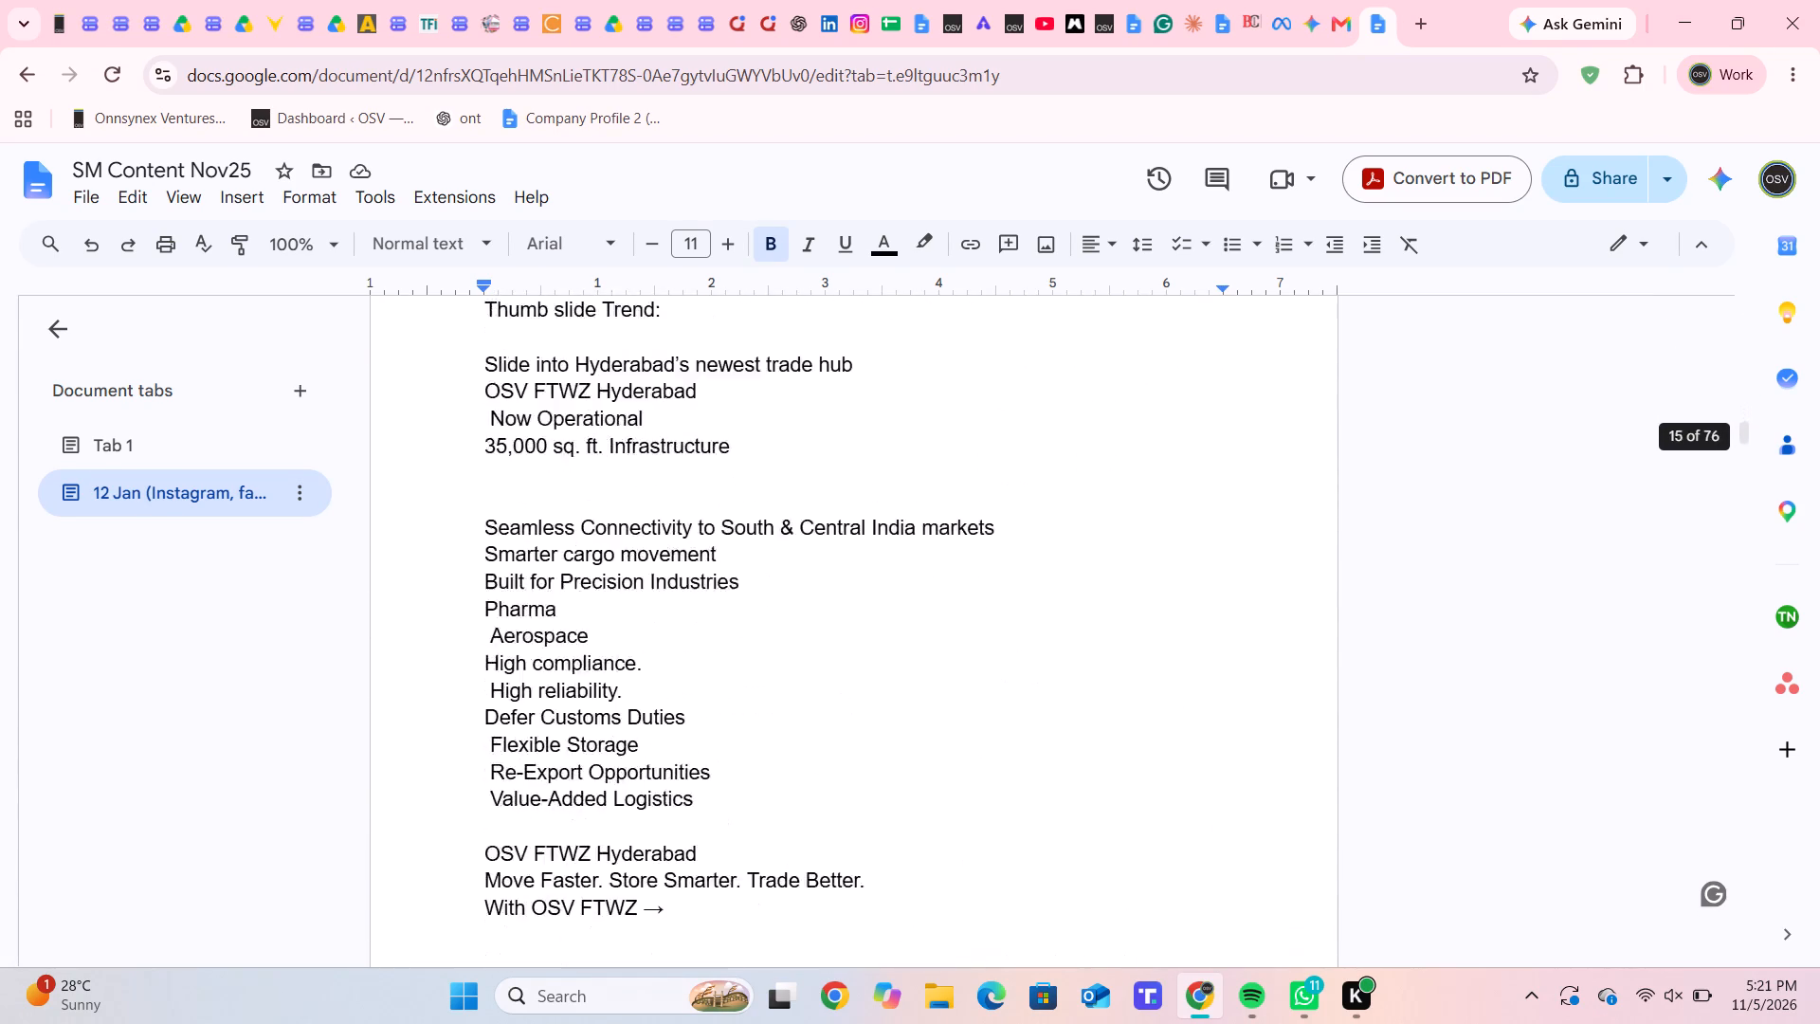
scroll(708, 512, "down", 16)
scroll(708, 512, "down", 15)
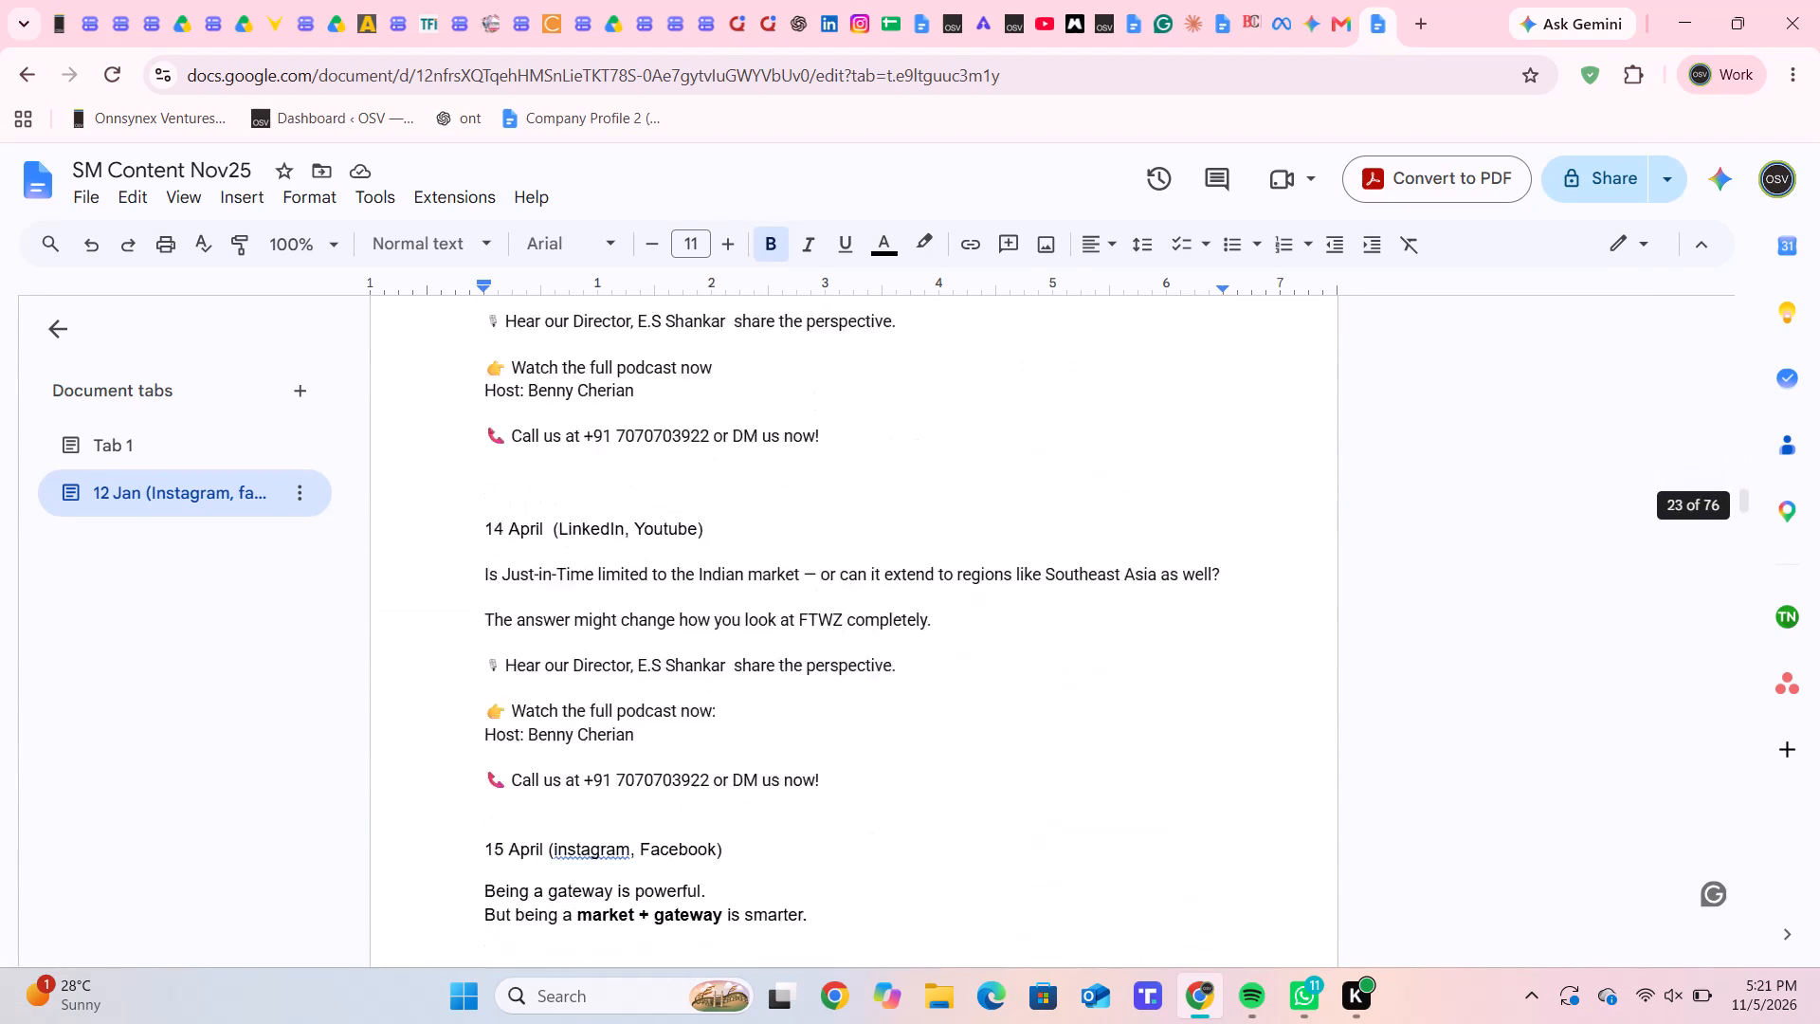
scroll(708, 512, "down", 20)
scroll(708, 512, "down", 9)
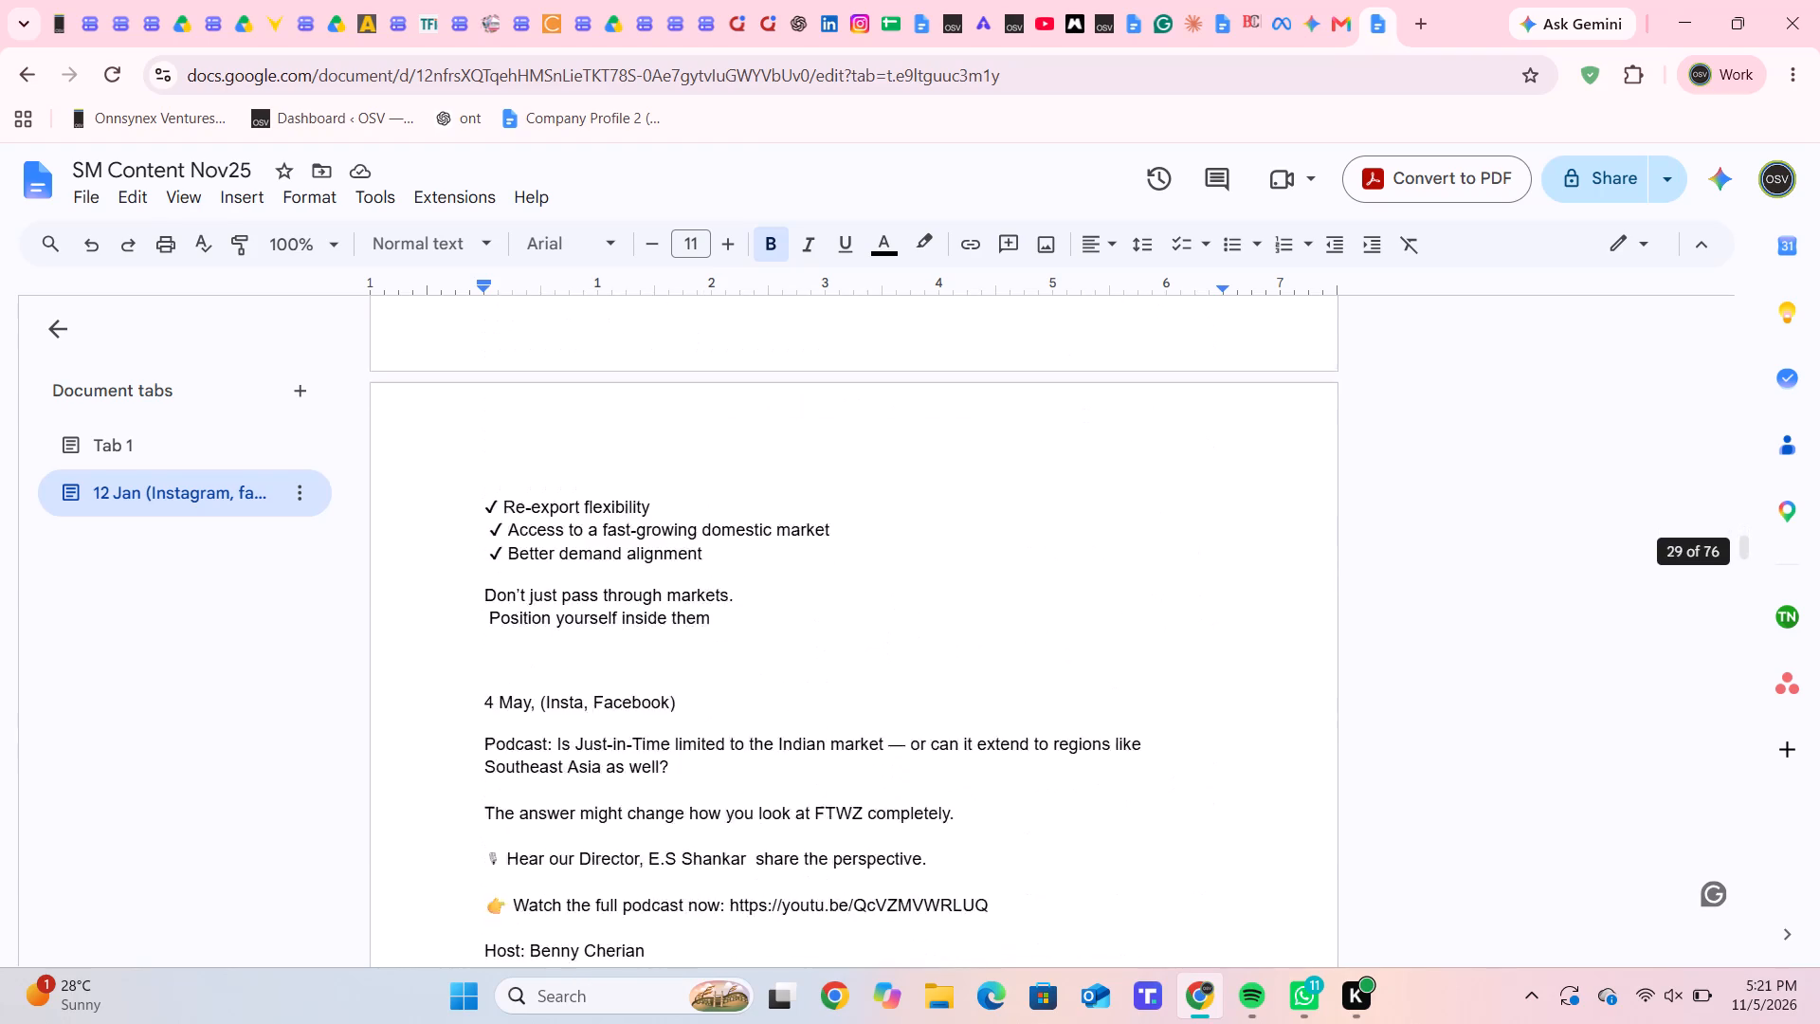
scroll(708, 512, "down", 20)
scroll(708, 512, "down", 6)
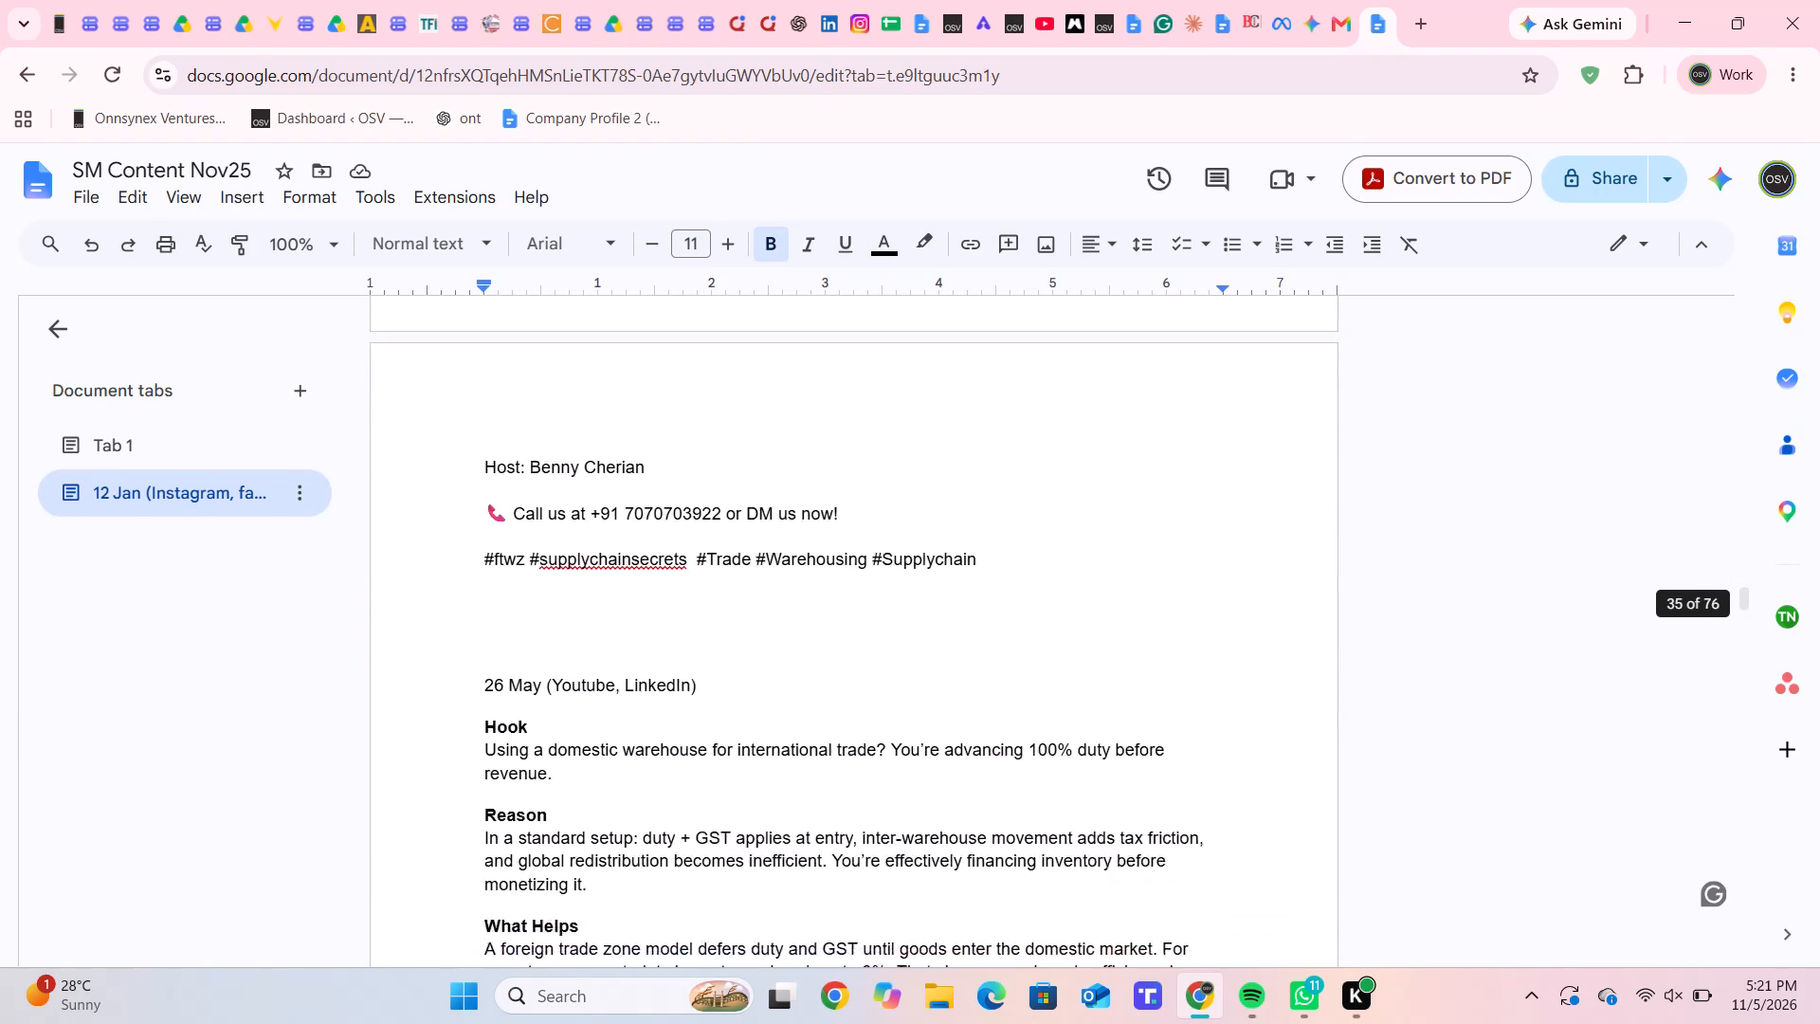
scroll(708, 512, "down", 20)
scroll(708, 512, "down", 7)
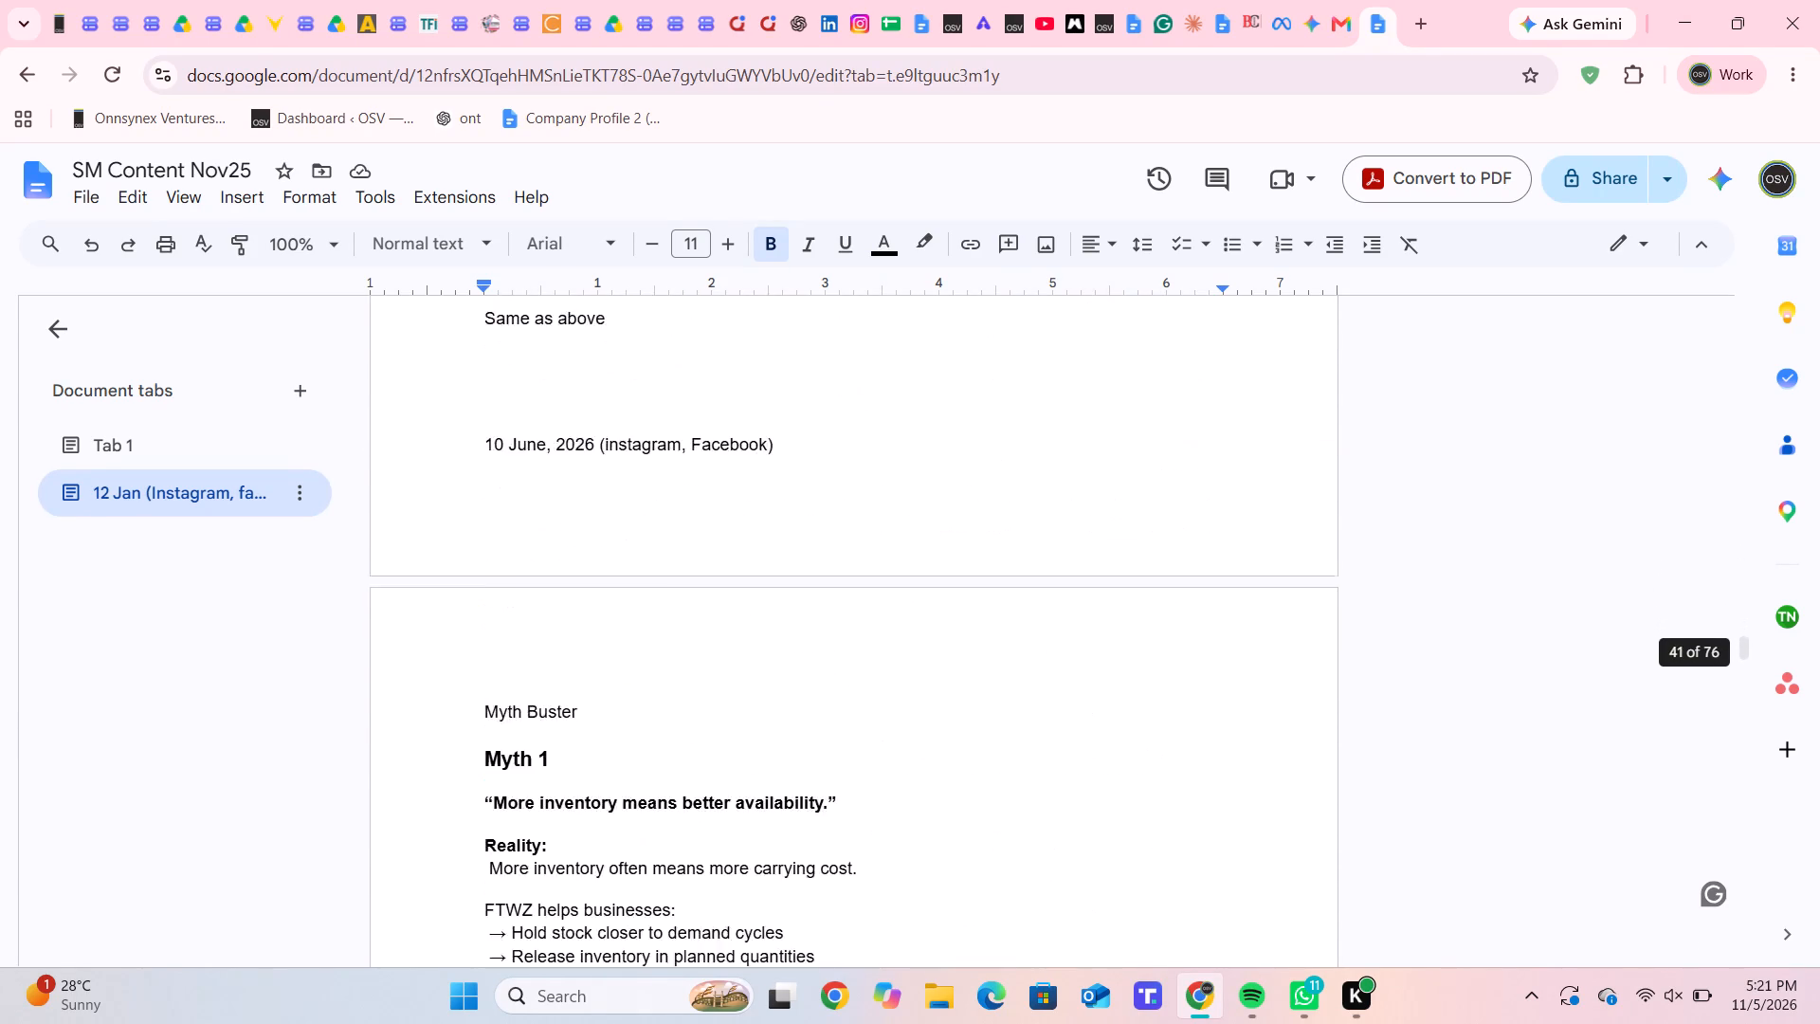
scroll(708, 512, "down", 19)
scroll(708, 512, "down", 7)
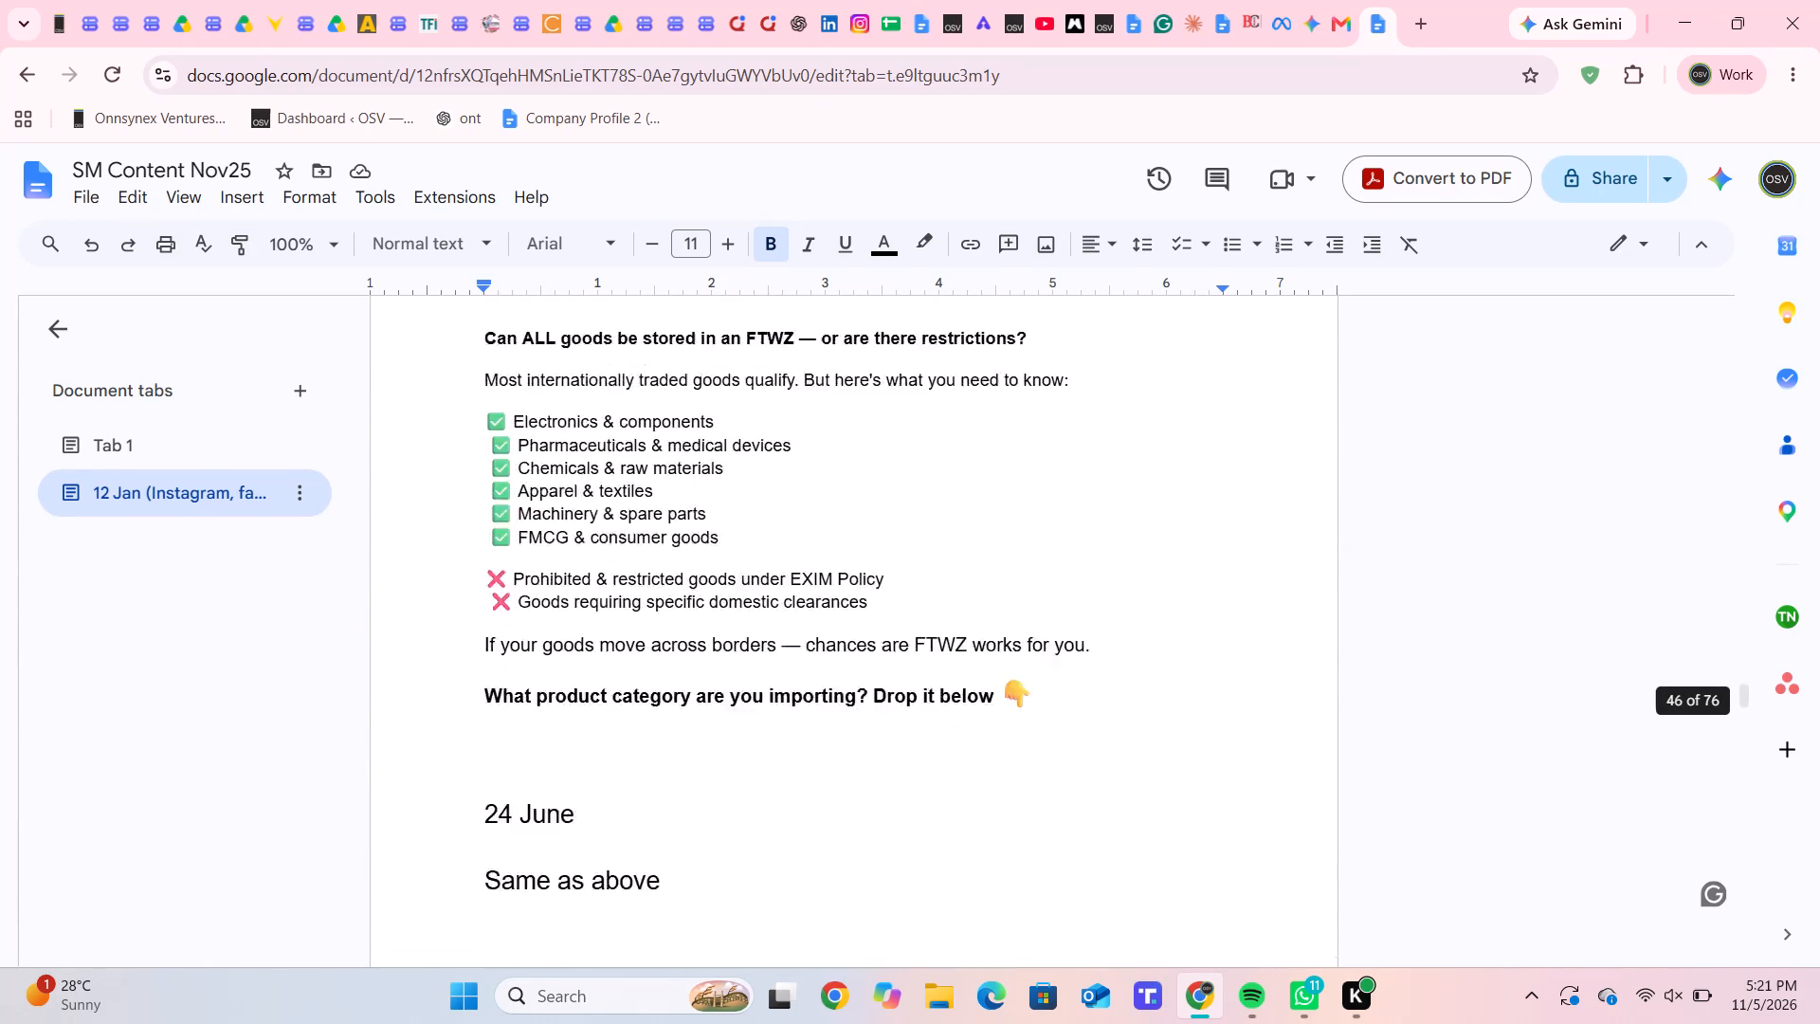
scroll(708, 512, "down", 16)
scroll(708, 512, "down", 17)
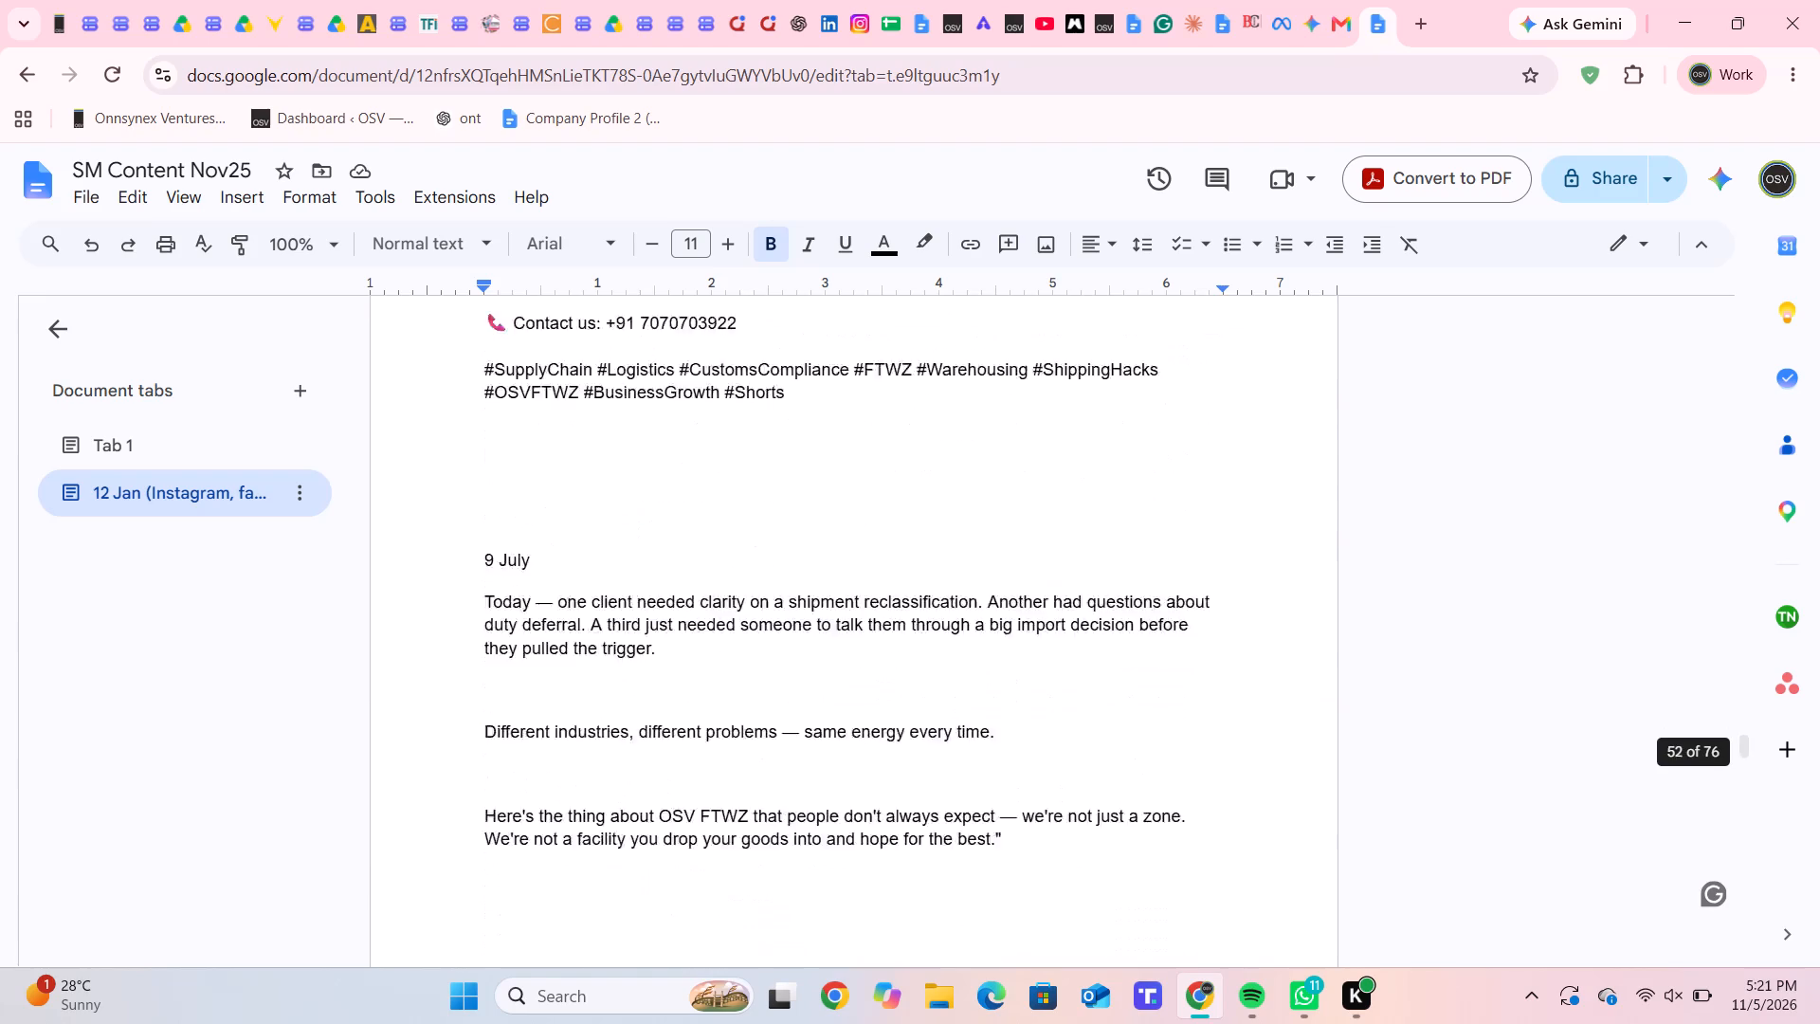
scroll(708, 512, "down", 17)
scroll(708, 512, "down", 15)
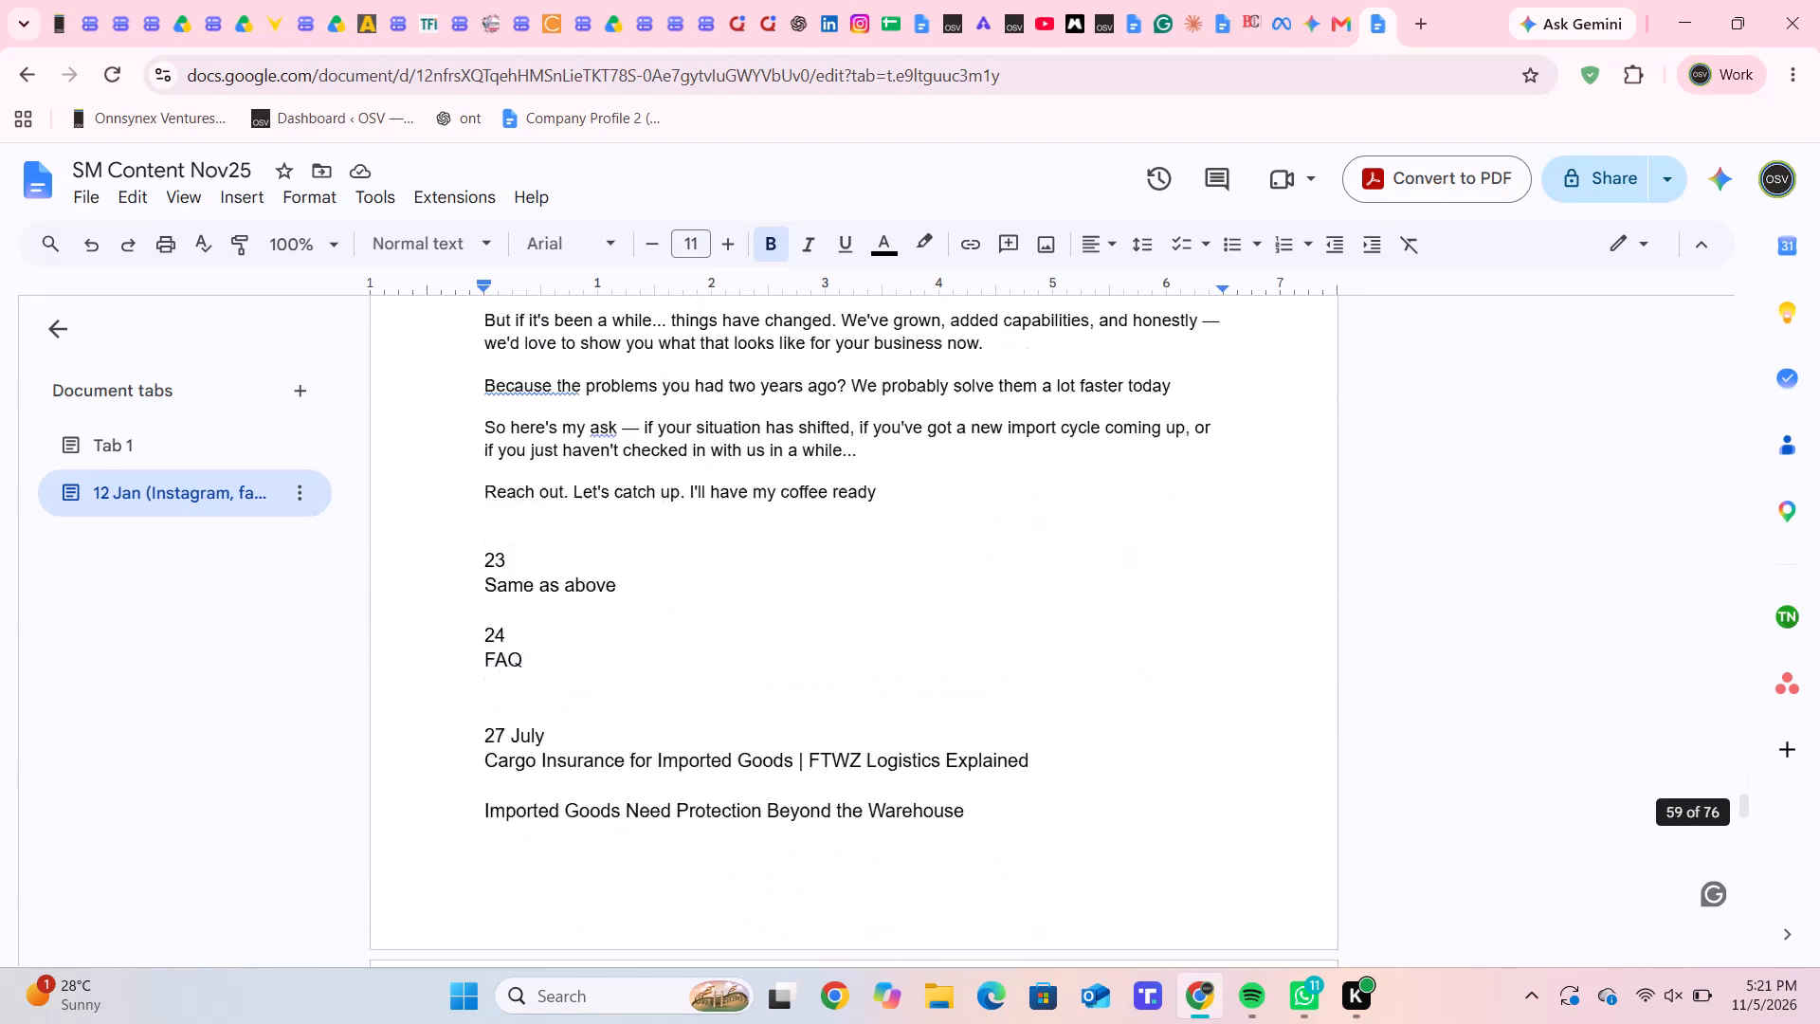
Check the November calendar and add a "9 Nov" date heading below the 6 Nov Diwali post at the document's end.
scroll(708, 512, "down", 16)
scroll(708, 512, "down", 7)
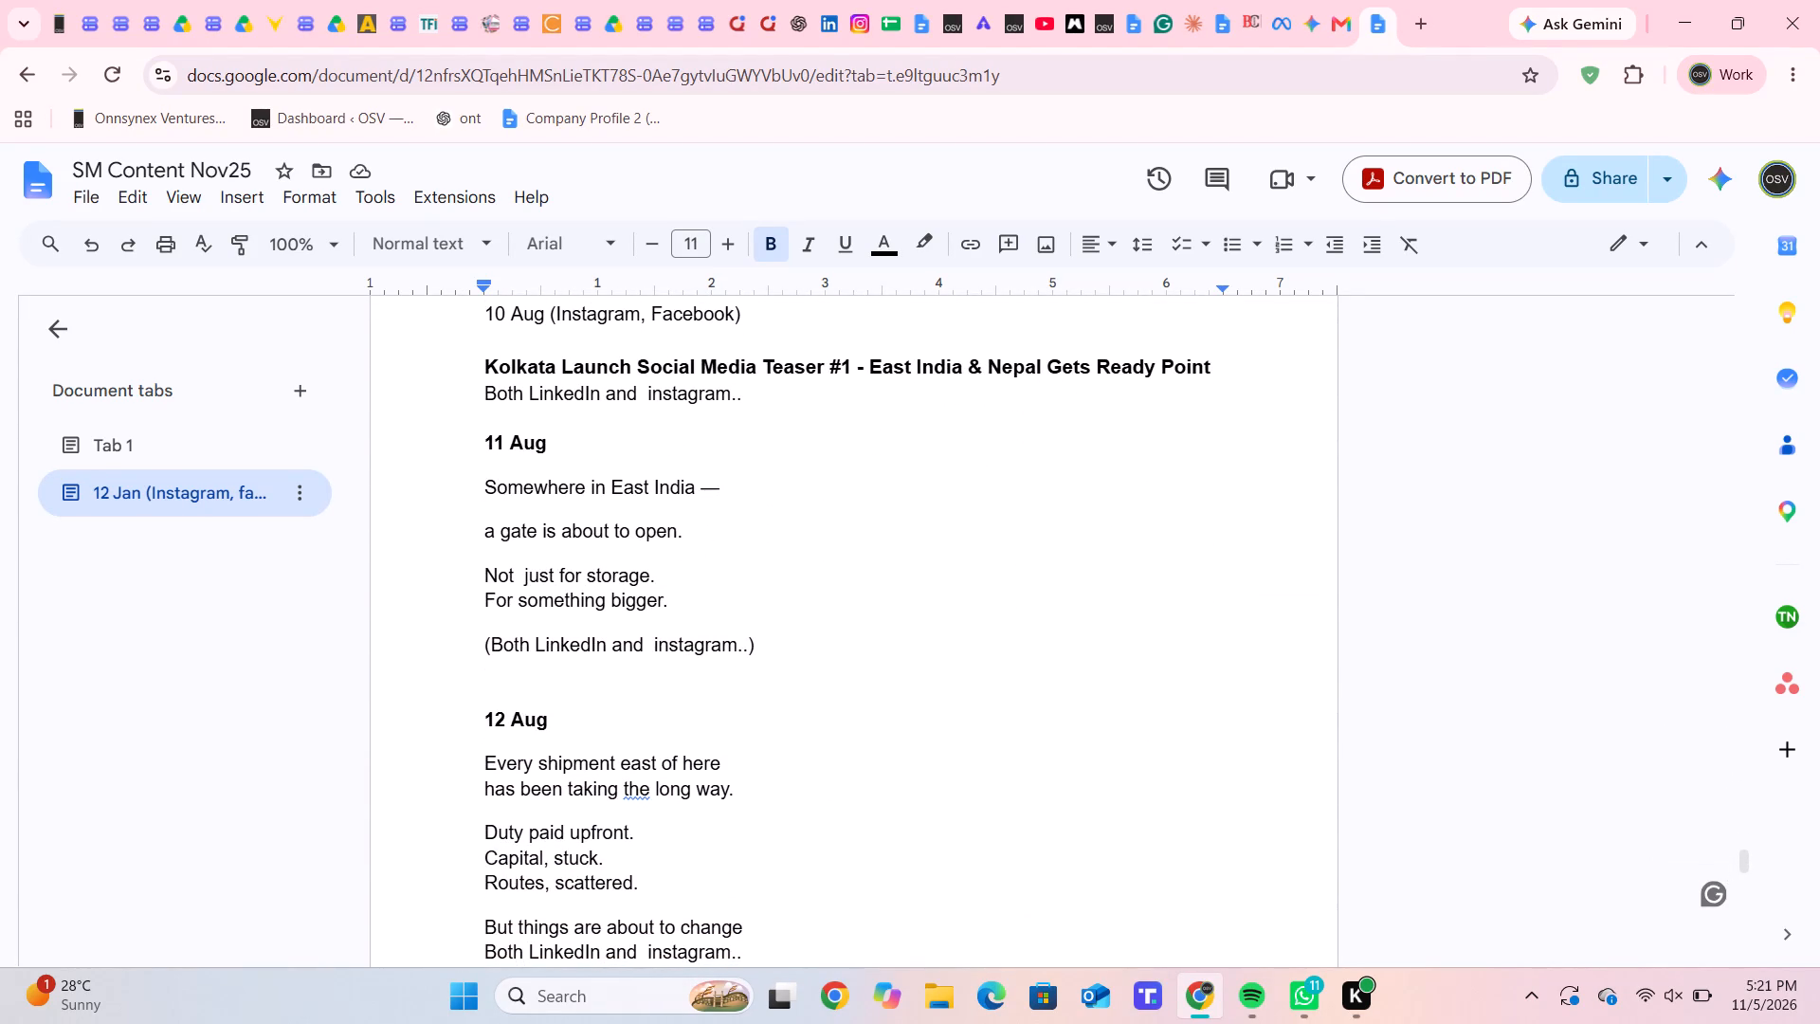
scroll(708, 512, "down", 19)
scroll(708, 512, "down", 16)
scroll(708, 512, "down", 6)
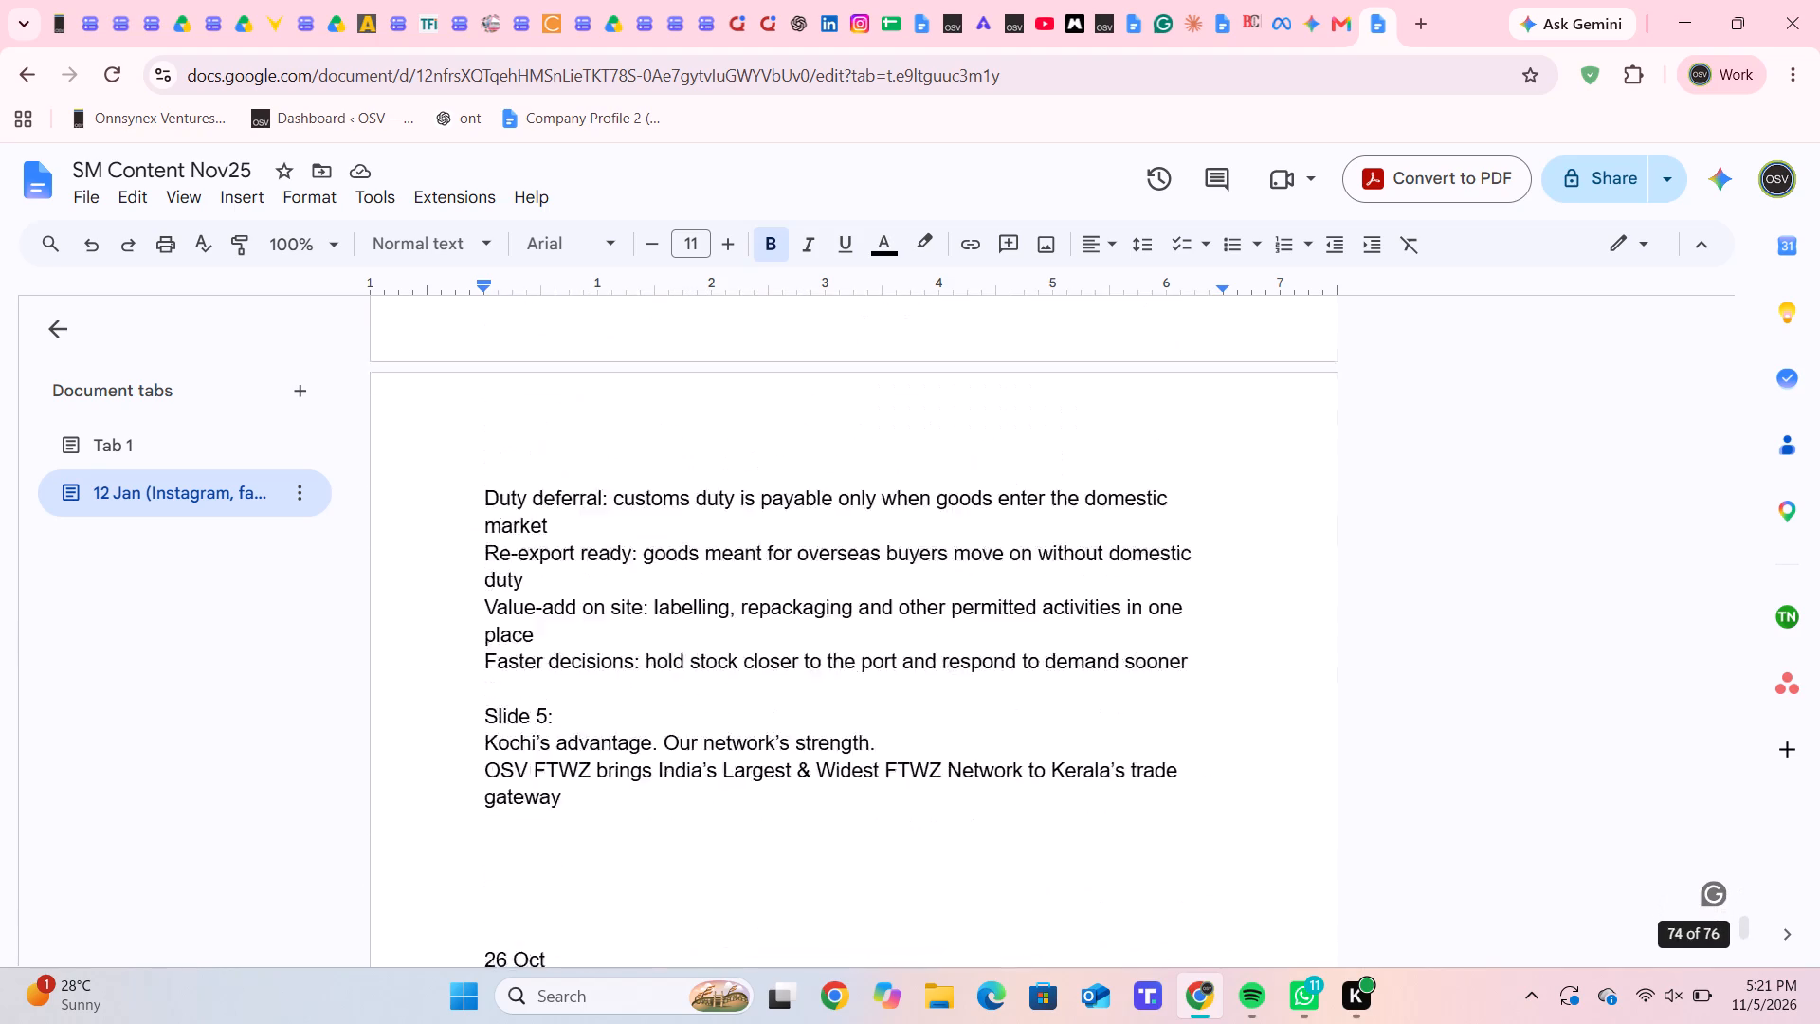
scroll(708, 512, "down", 16)
left_click(680, 505)
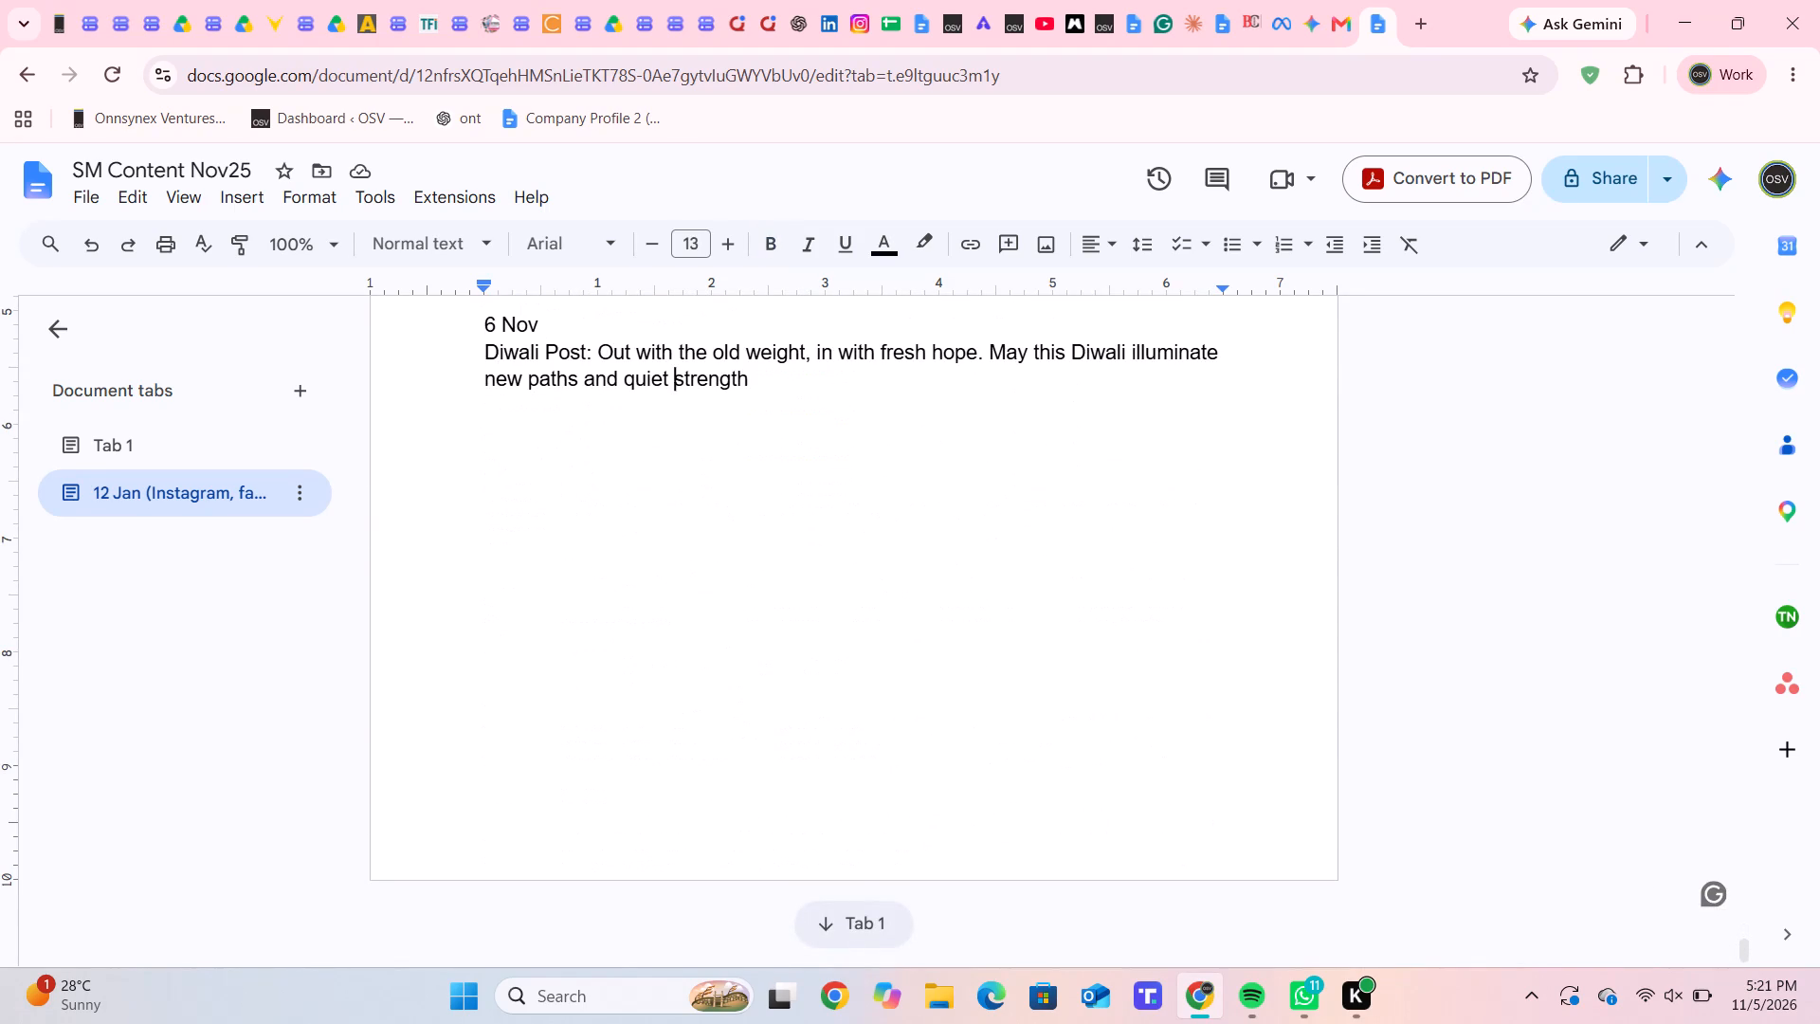
left_click(934, 440)
key("Return")
key("Return")
key("Return")
left_click(1770, 1002)
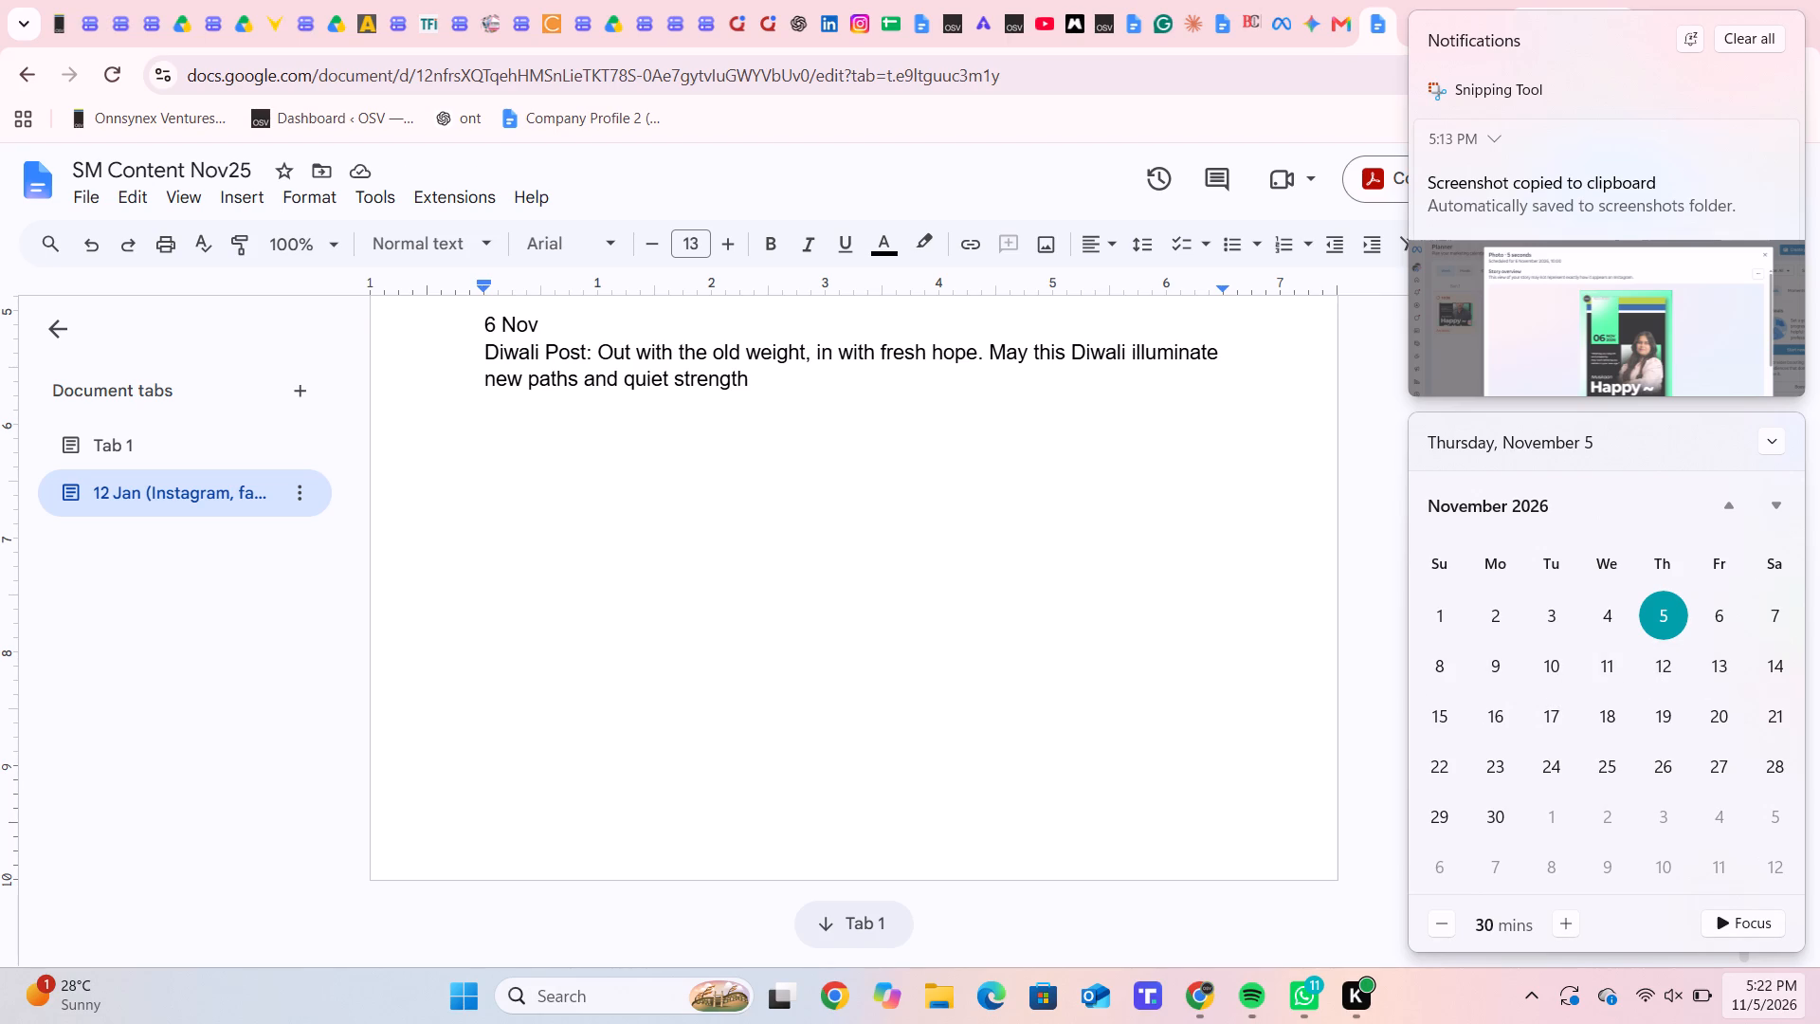
left_click(657, 495)
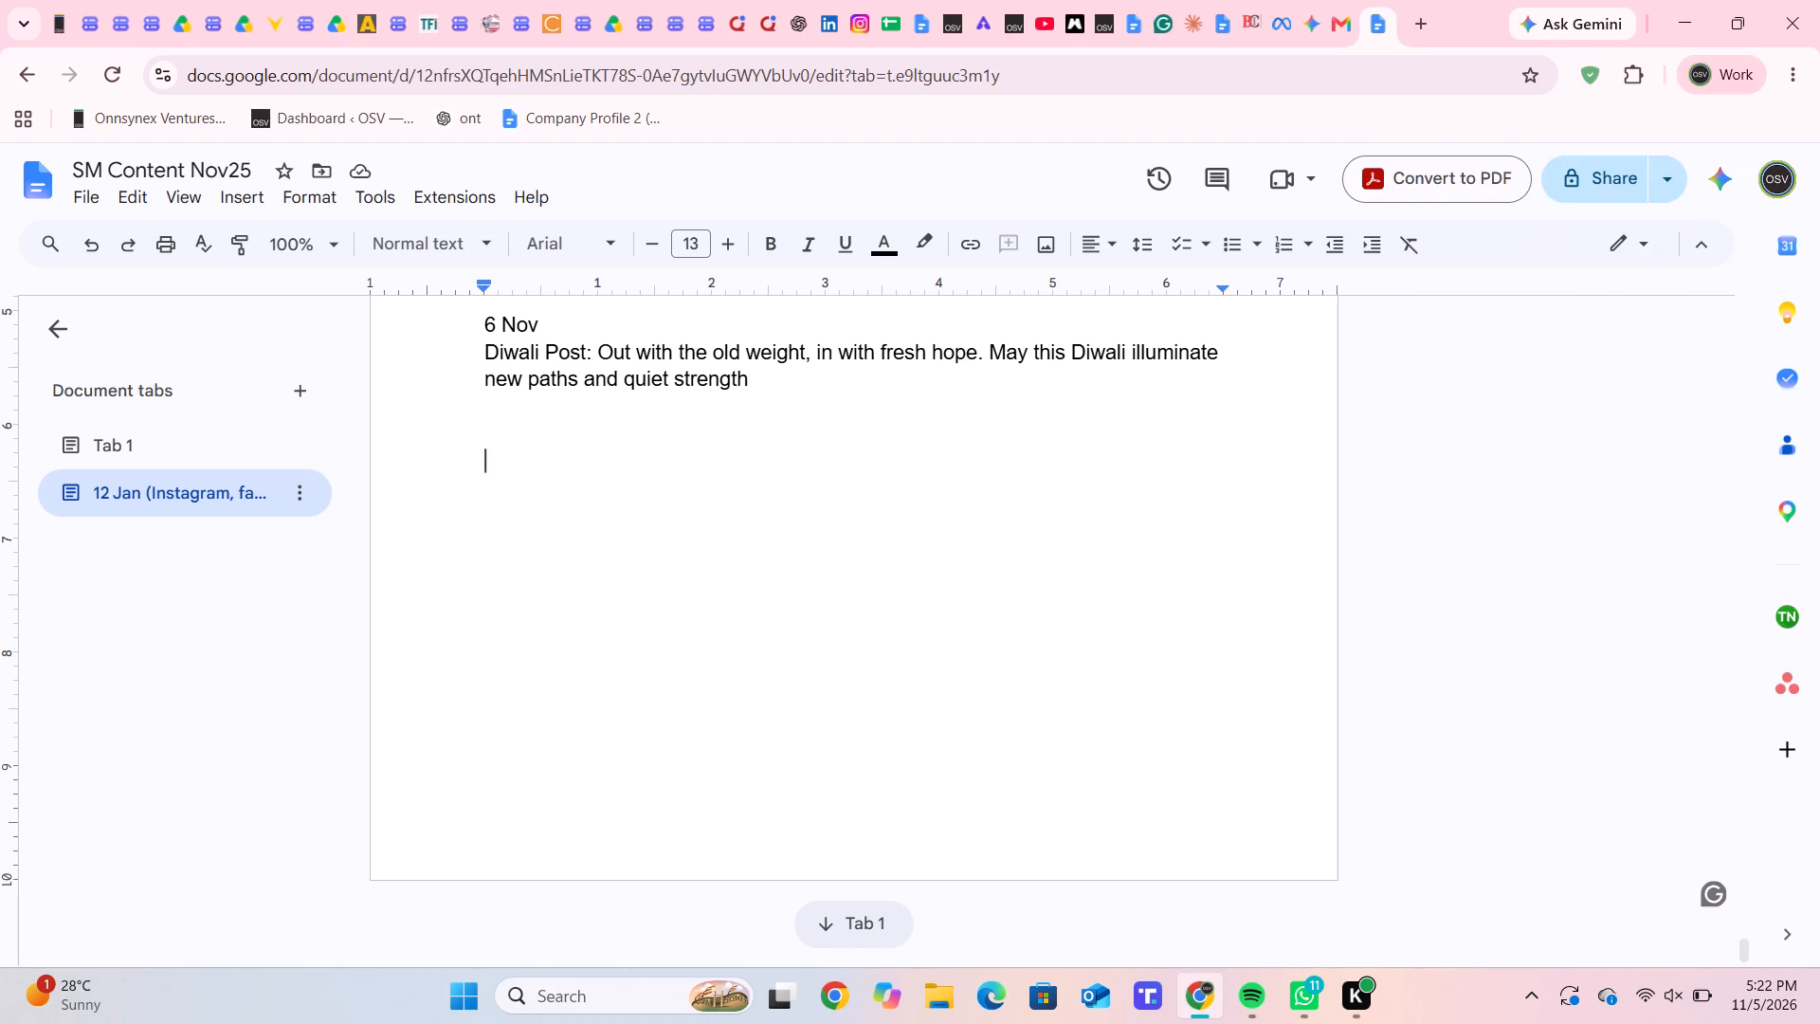
key("shift+parenleft")
key("BackSpace")
type("9")
key("space")
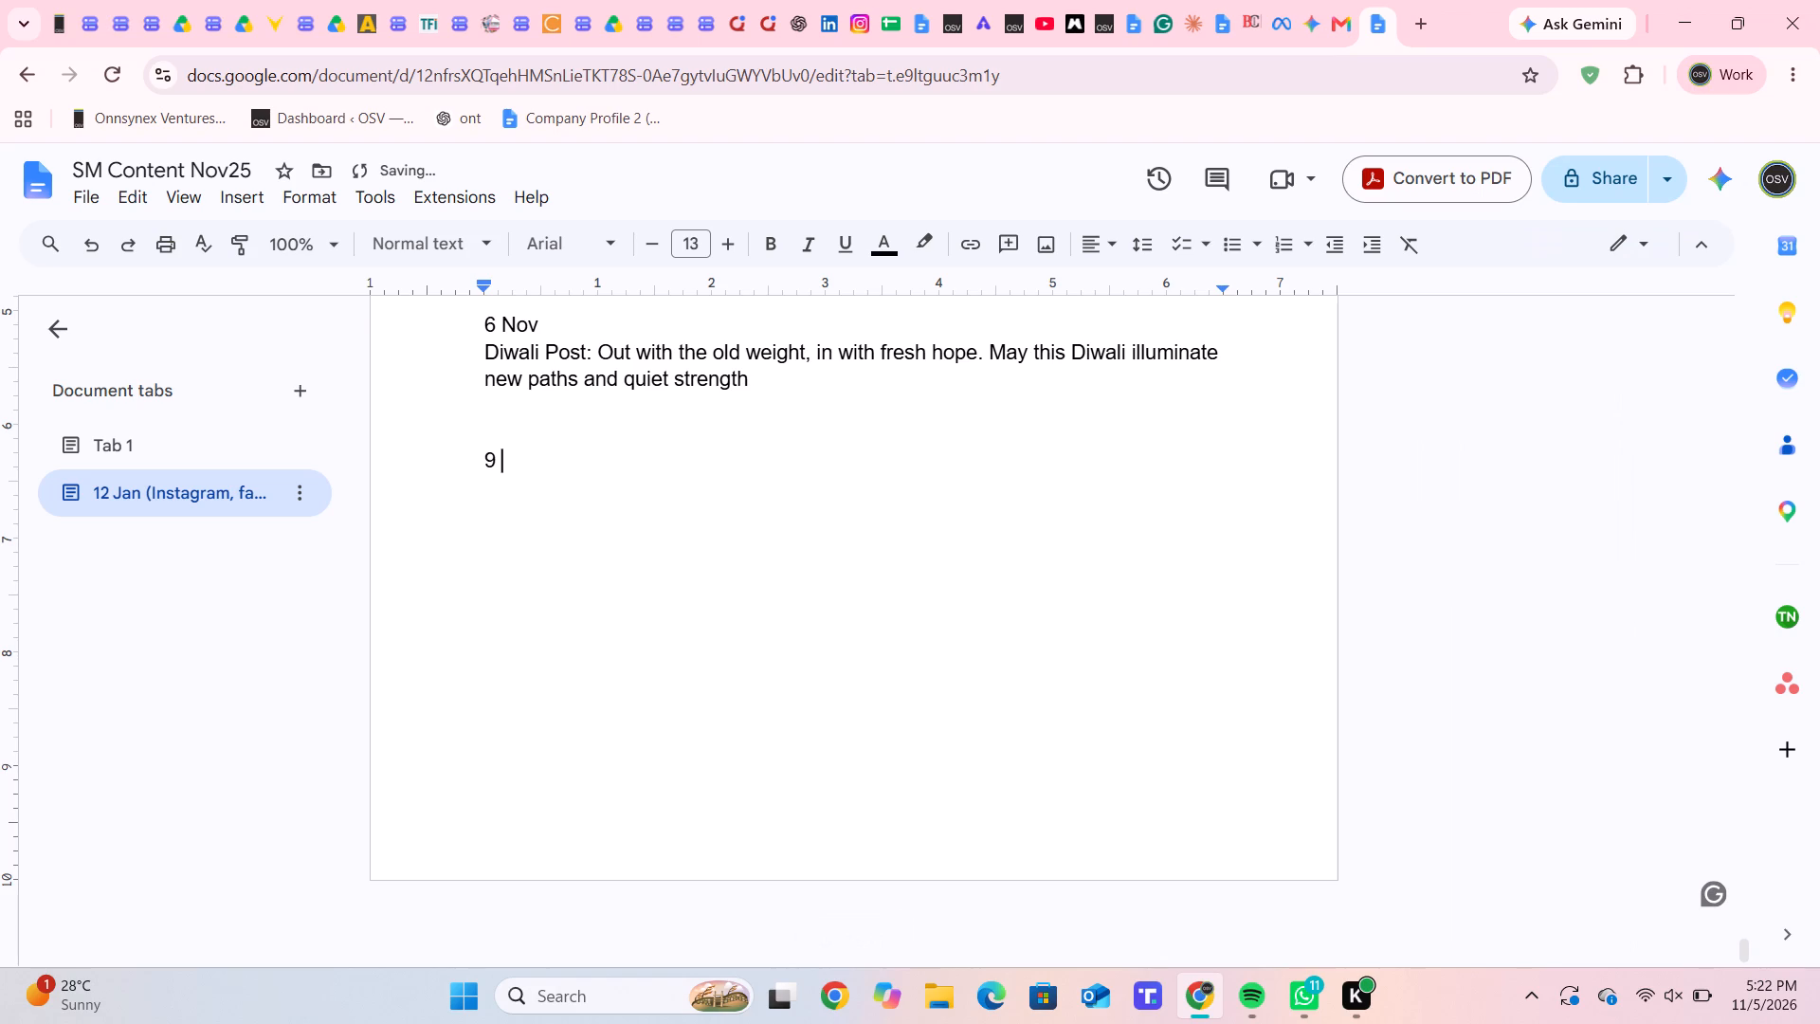
key("shift+BackSpace")
key("space")
type("Nov")
key("space")
Add "10 Nov" and "11 Nov" date headings below 9 Nov, separated by blank lines.
key("Return")
key("Return")
key("Return")
type("10 M")
key("BackSpace")
type("Nov")
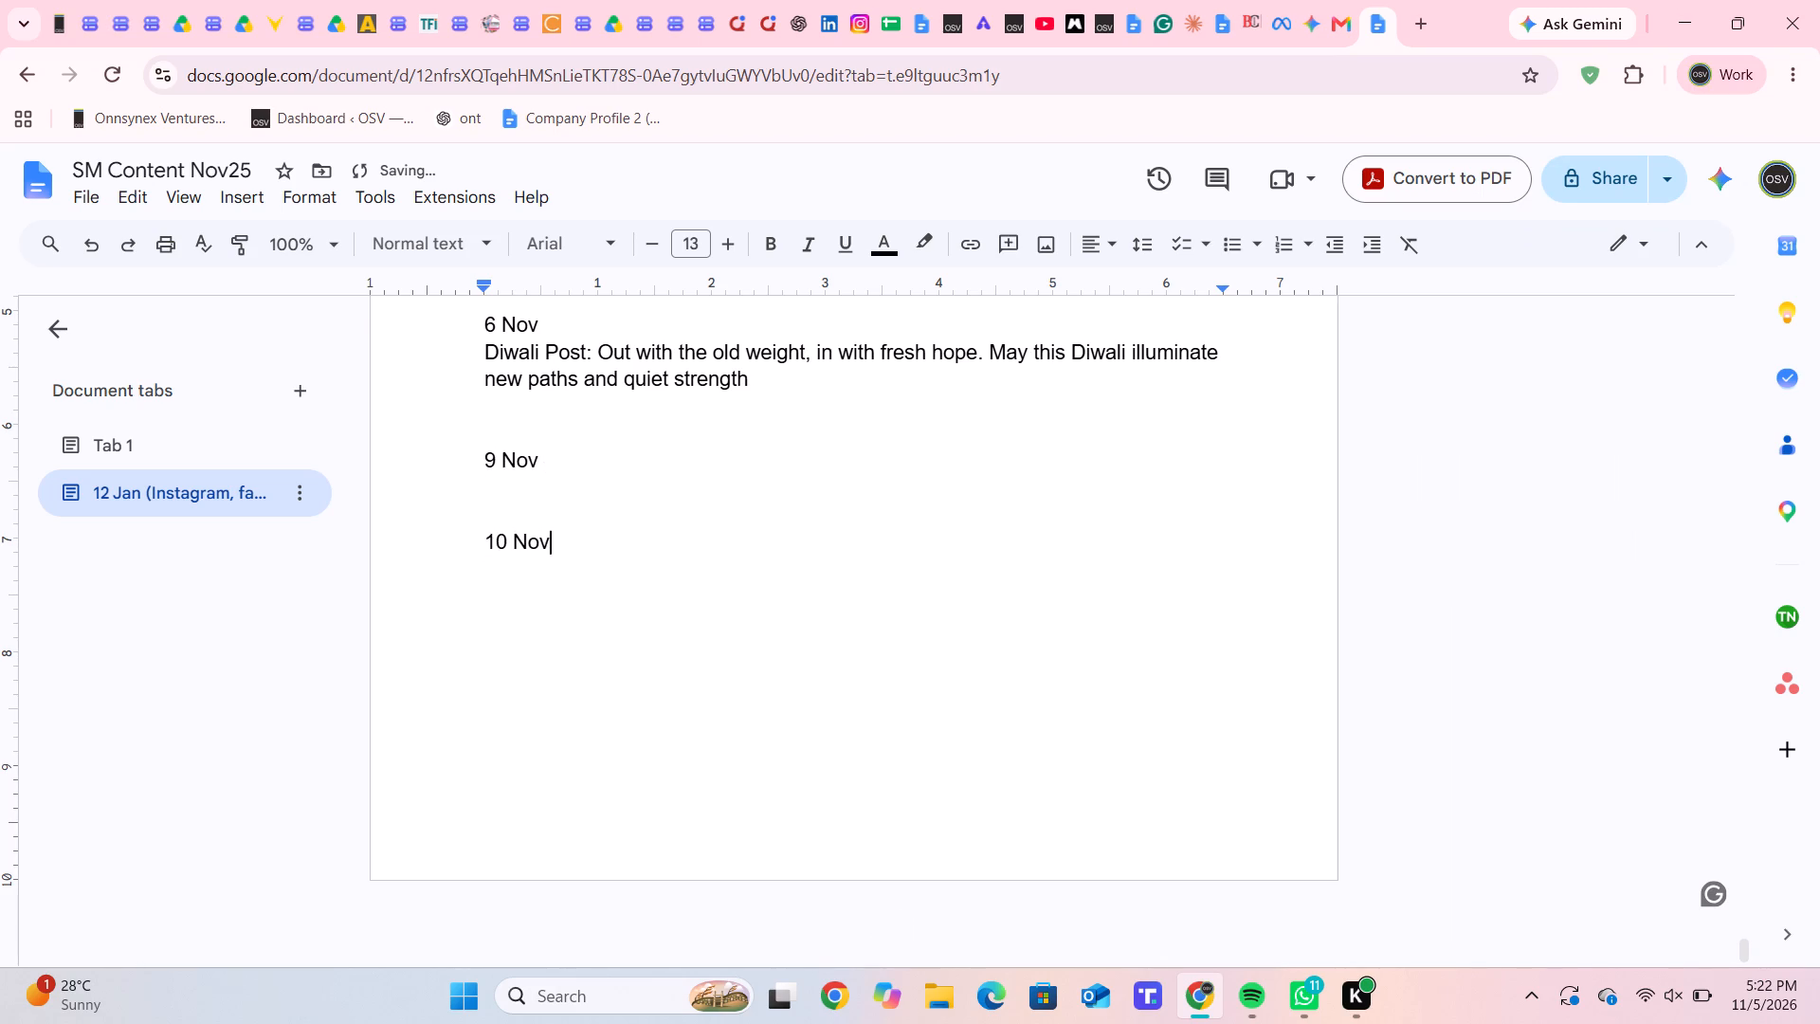
key("space")
key("Return")
key("Return")
key("Return")
type("11 Nov")
key("space")
Add "12 Nov" and "13 Nov" date headings below 11 Nov, separated by blank lines.
key("Return")
key("Return")
key("Return")
type("12 M")
key("shift+BackSpace")
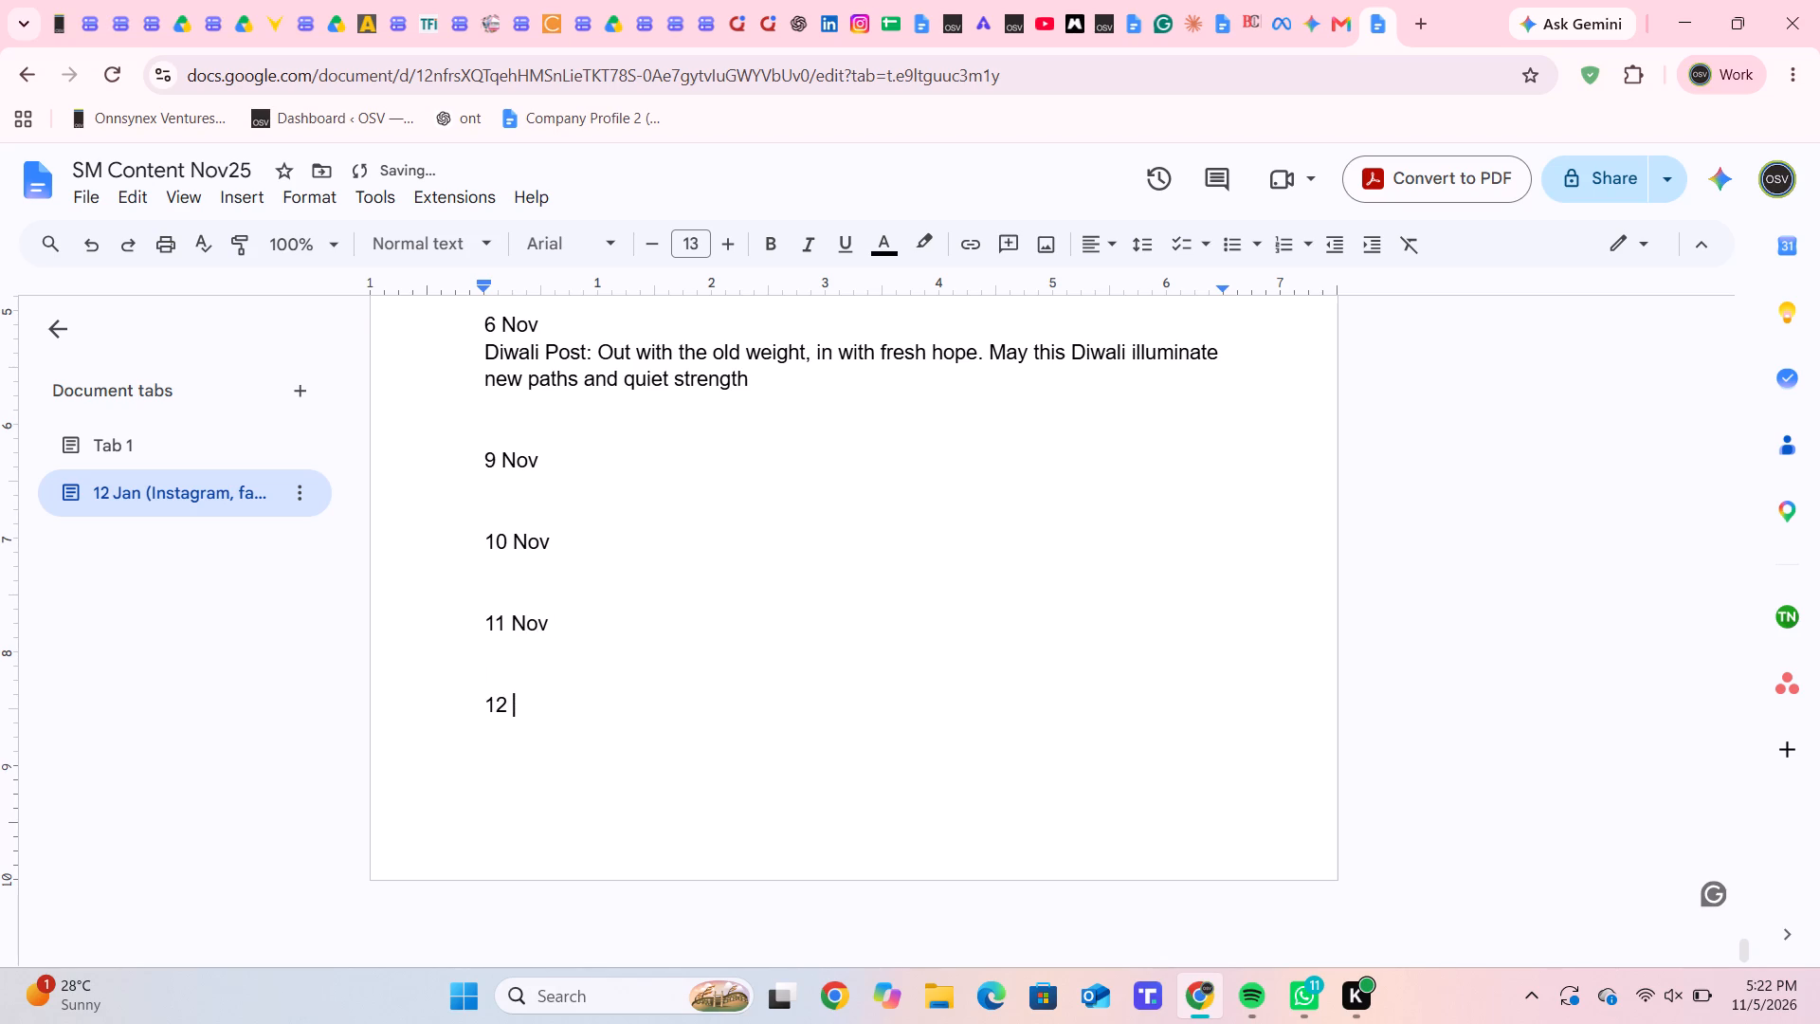
type("Nov")
key("space")
key("Return")
key("Return")
key("Return")
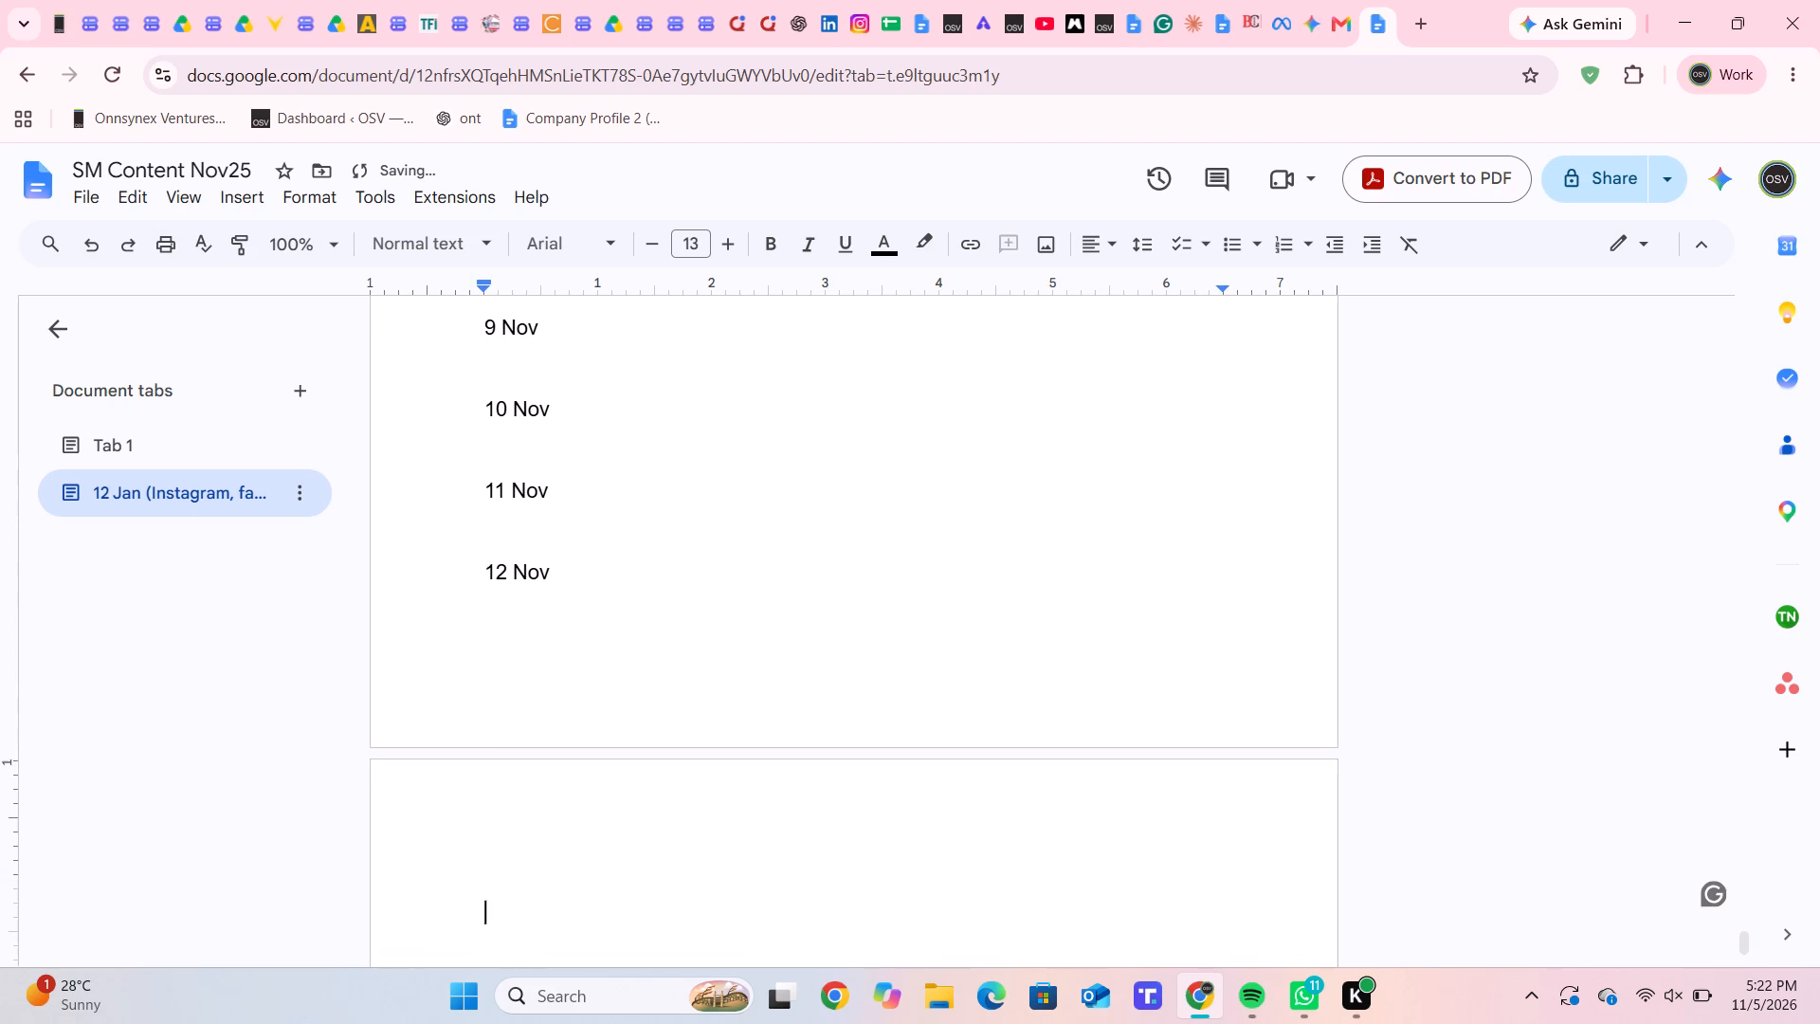
type("12")
key("BackSpace")
type("3 Nov")
key("space")
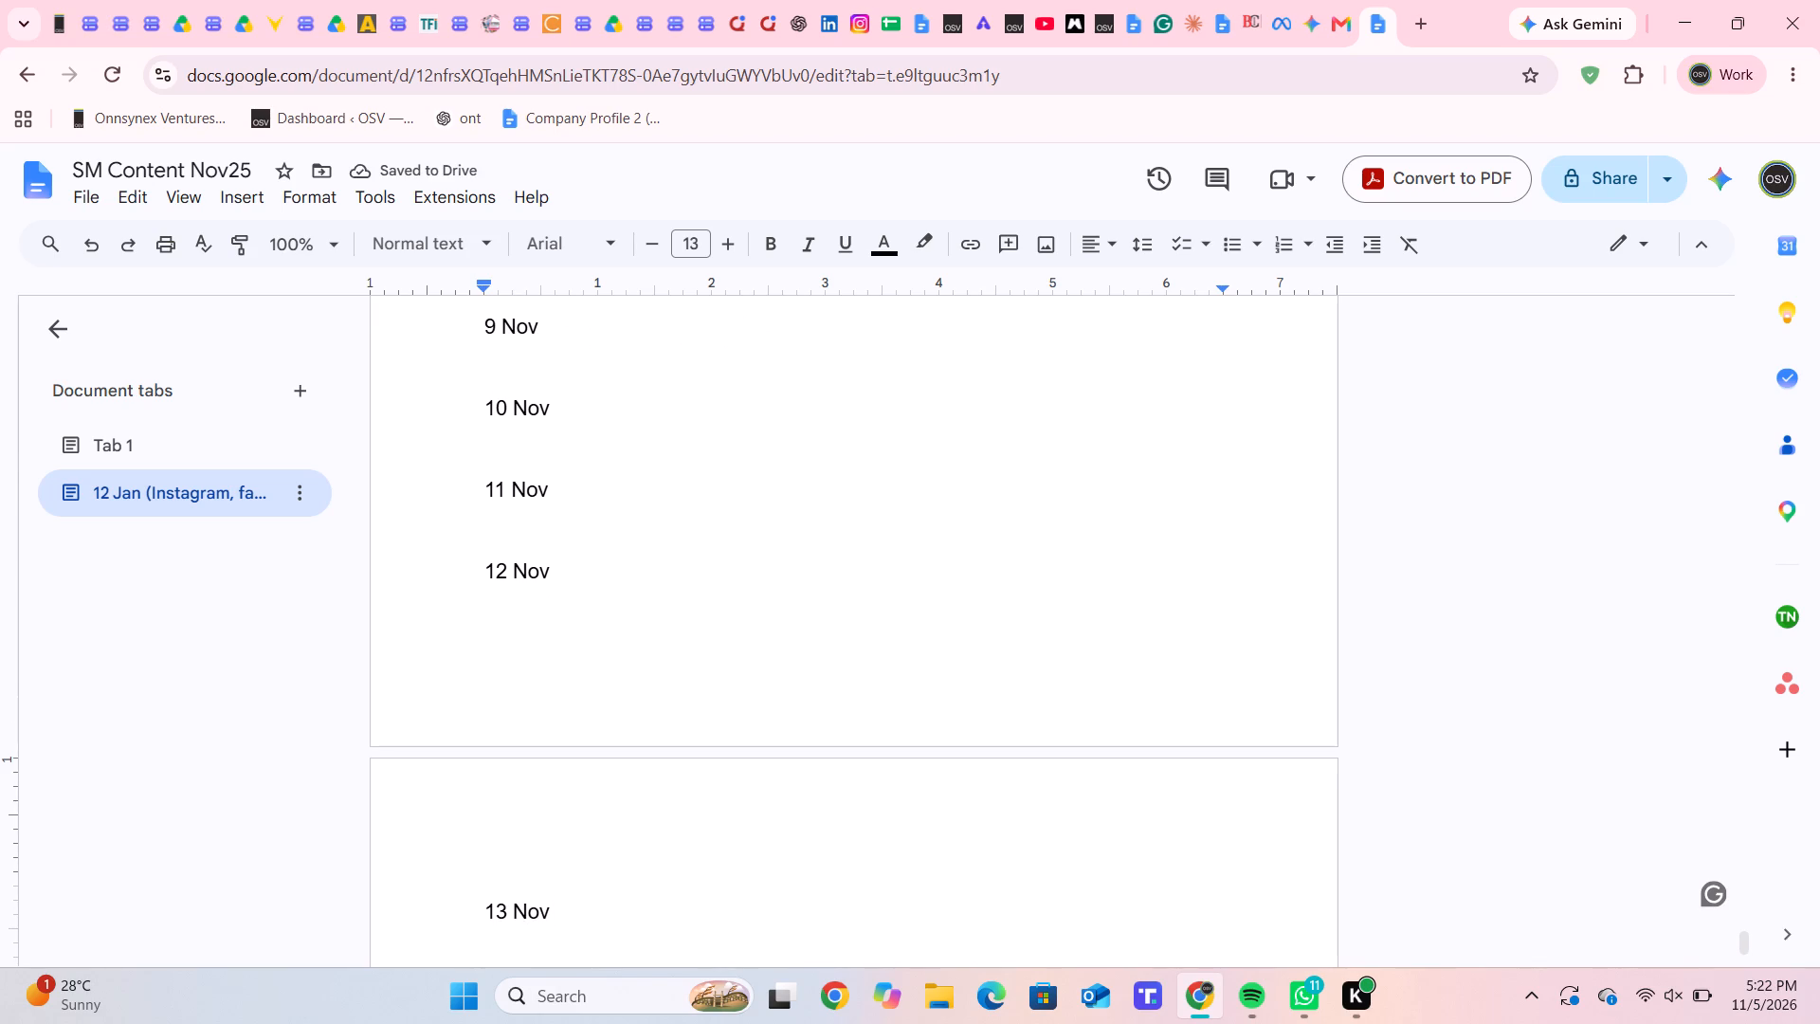
Enter "Diwali Celebration reel at Office" beneath the 9 Nov heading.
left_click(481, 335)
left_click(483, 343)
type("Diwali Celebration reel at Office")
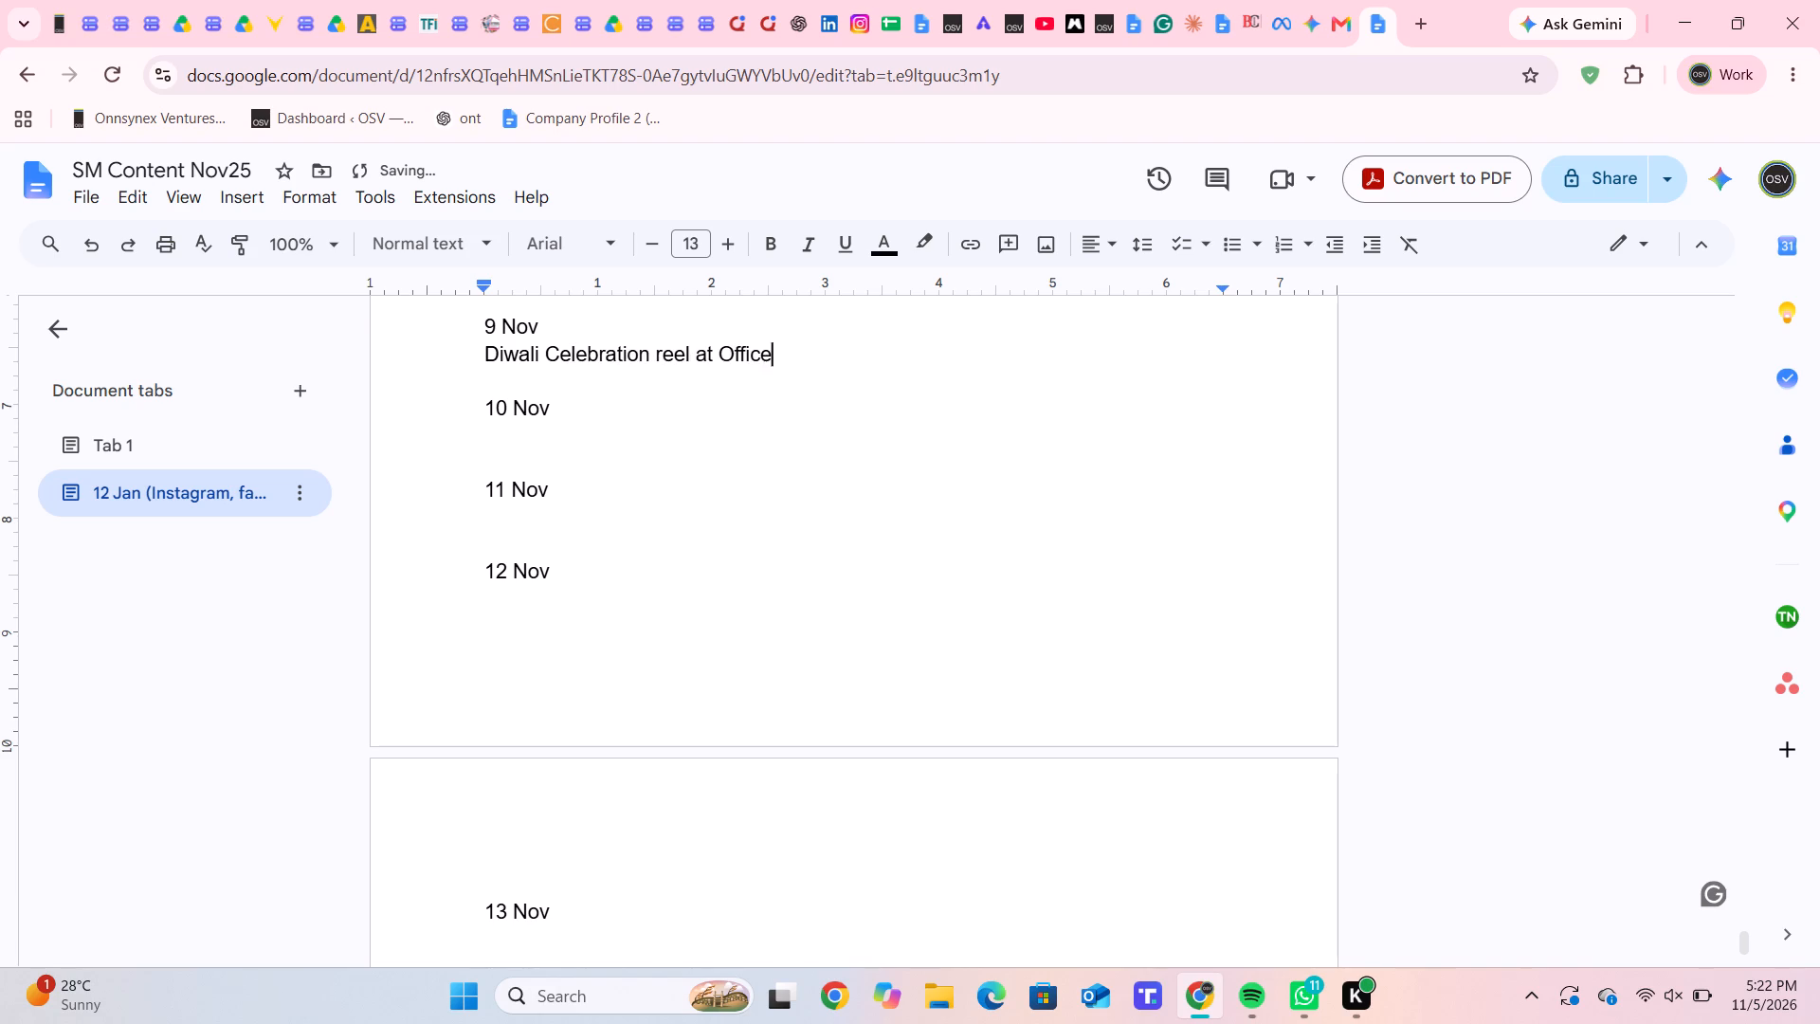
key("space")
Copy the "Diwali Celebration reel at Office" line from 9 Nov to beneath the 10 Nov heading.
left_click_drag(468, 375, 455, 353)
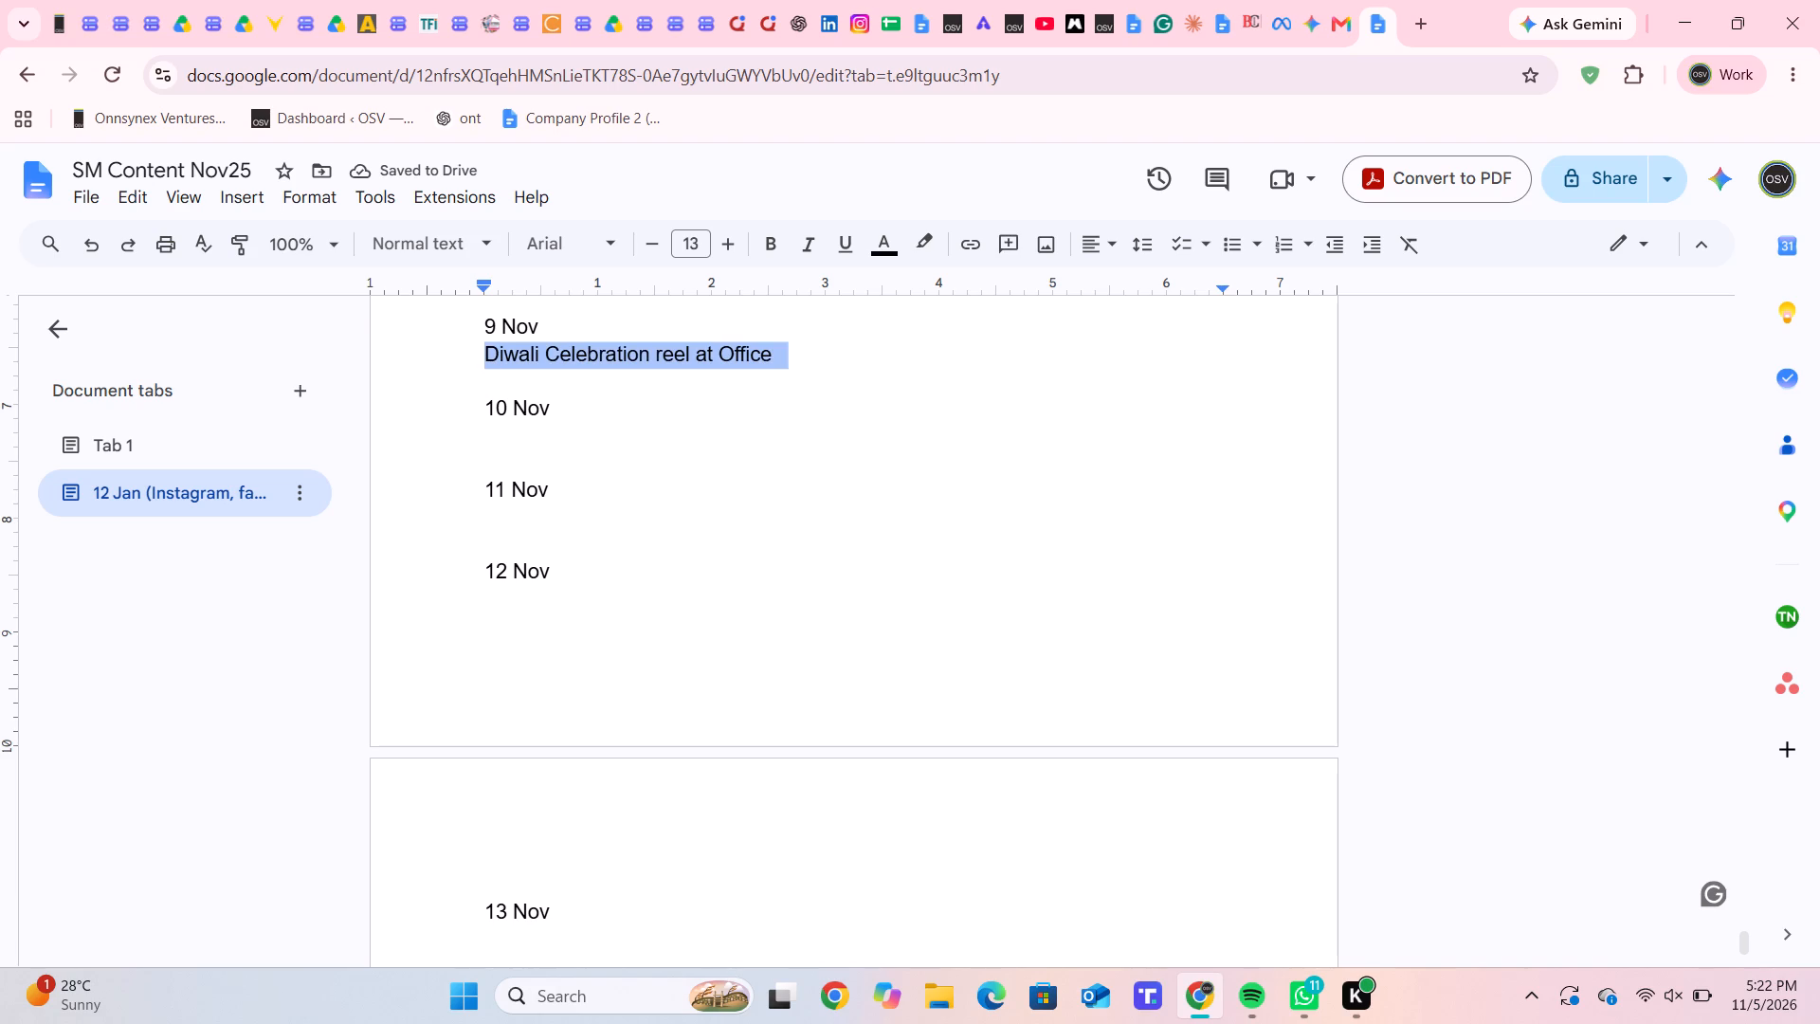
left_click_drag(455, 353, 459, 353)
key("ctrl+c")
left_click(478, 425)
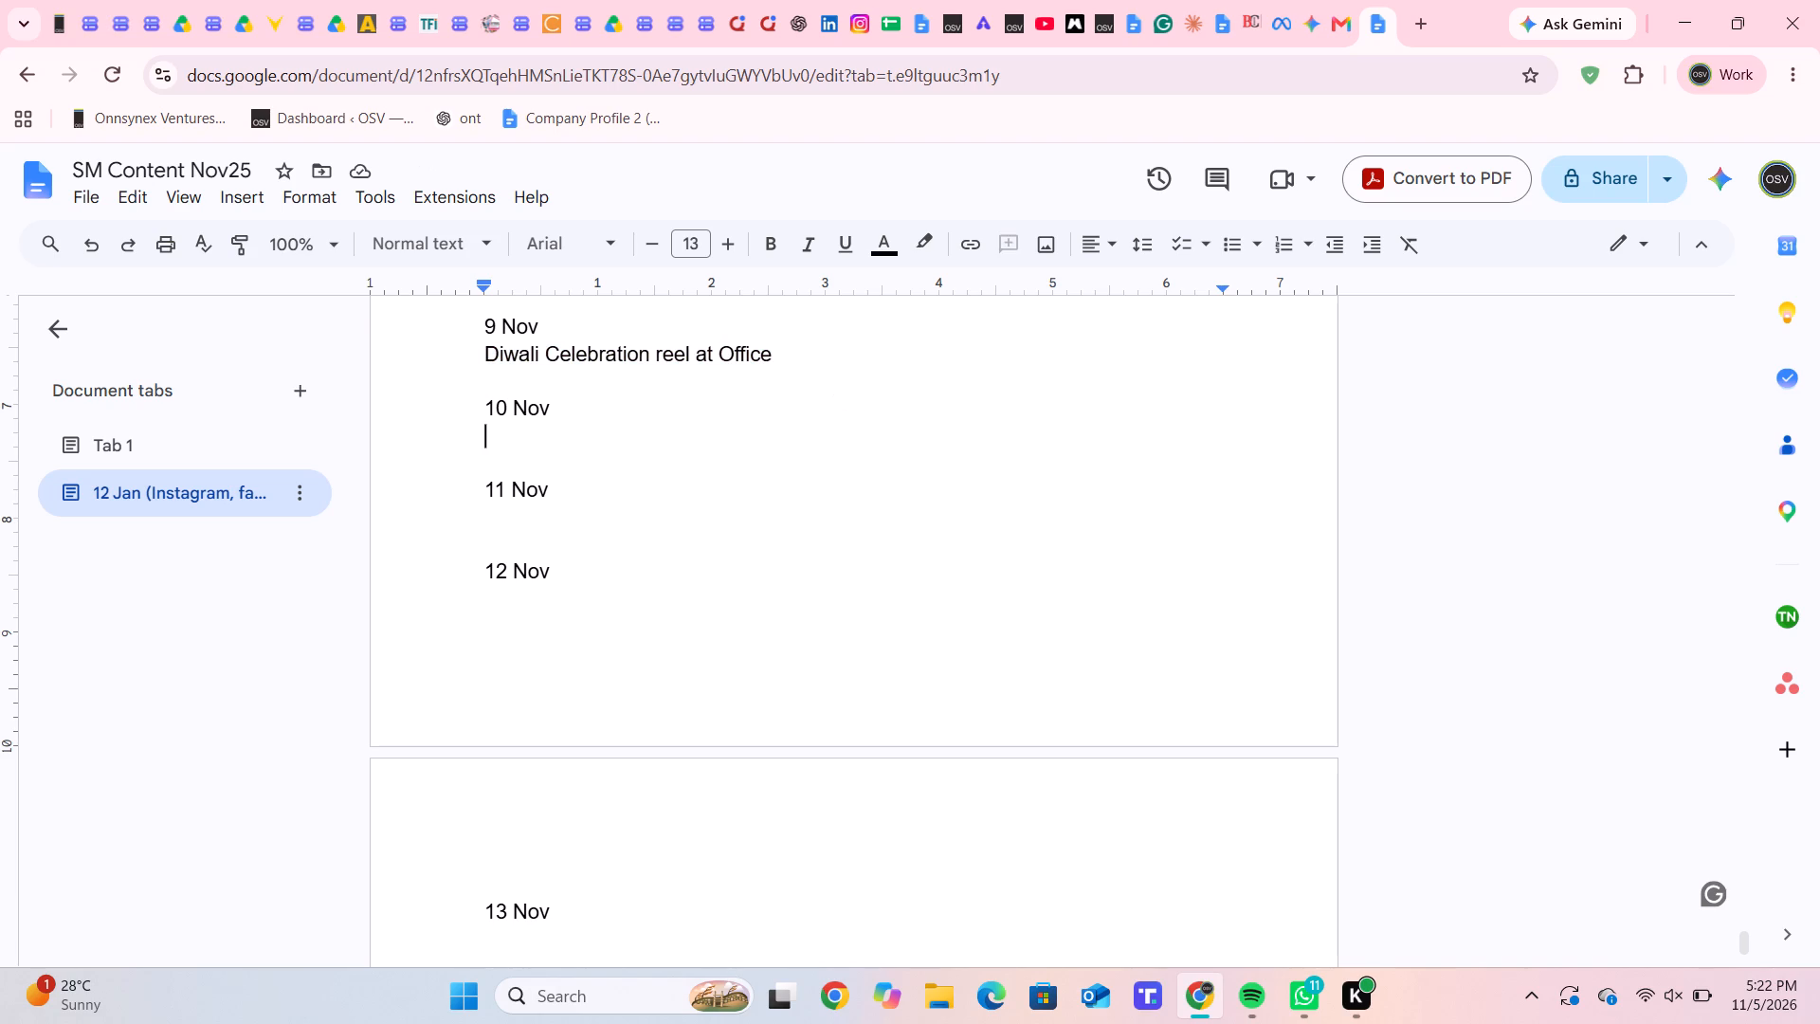
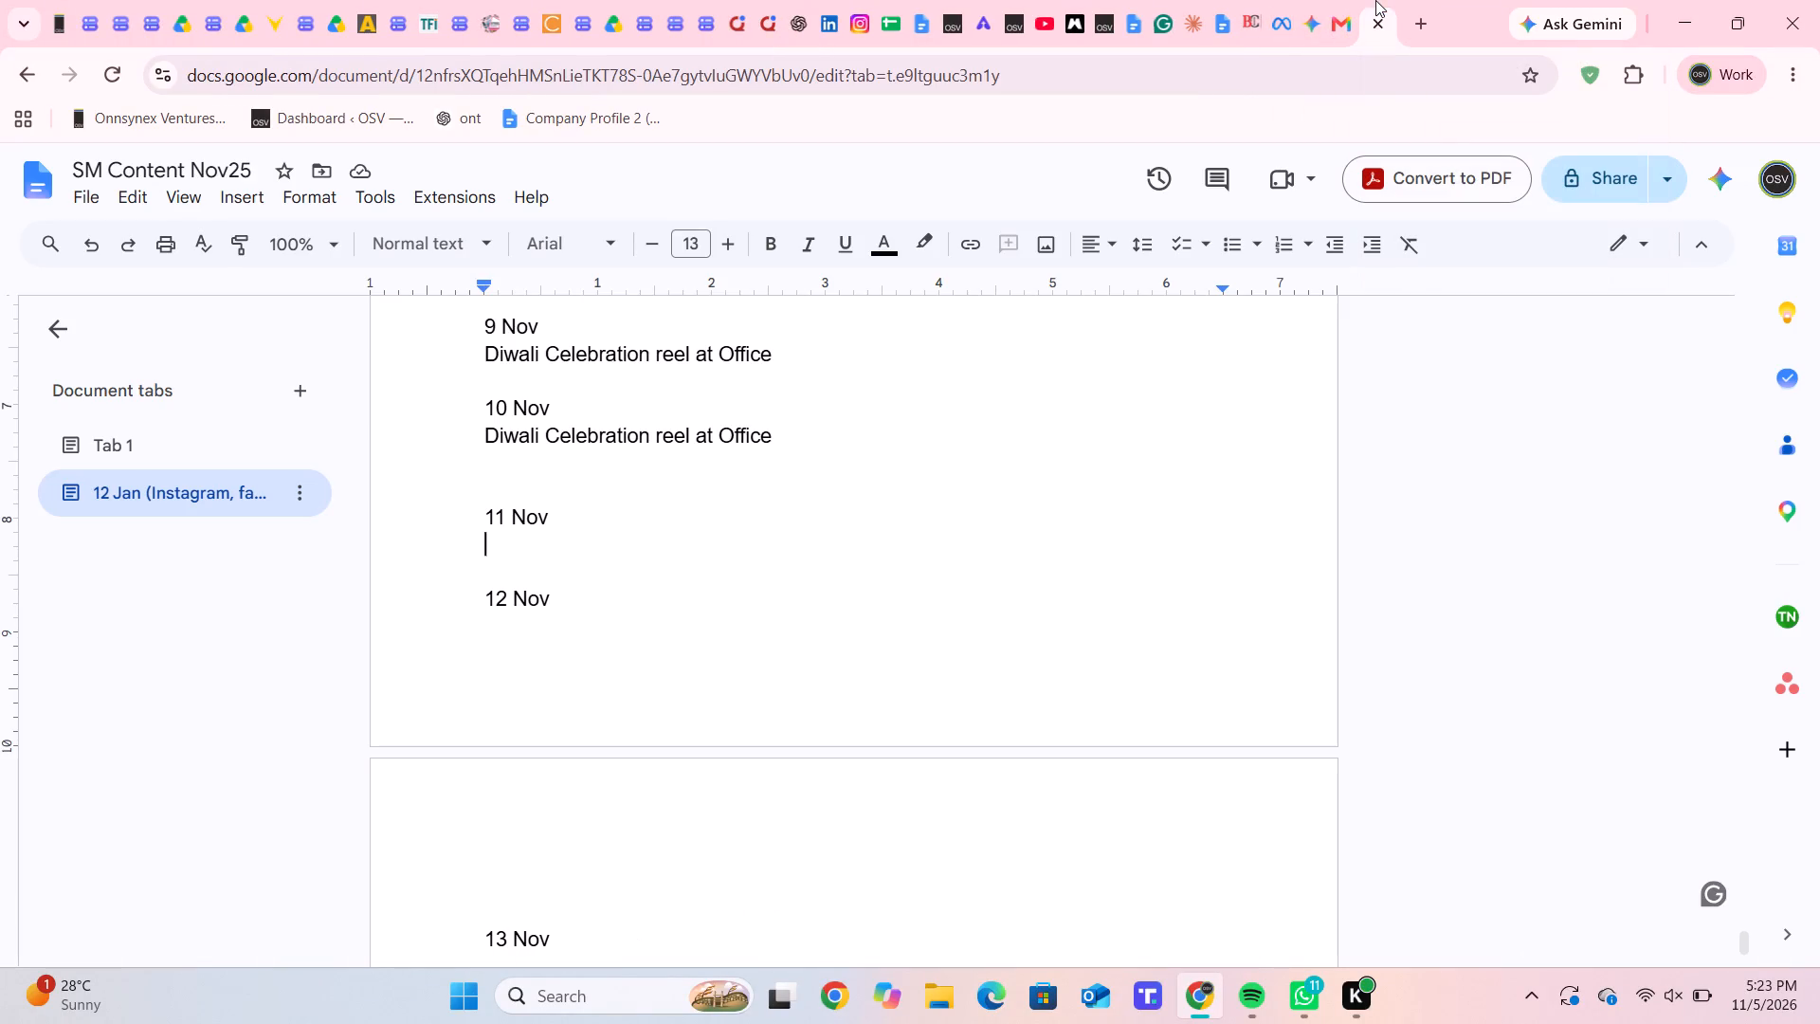
Paste the copied semiconductor FTWZ caption, starting with "*HOOK:*", beneath the 11 Nov heading.
key("ctrl+v")
Enter "Same as above" beneath the 12 Nov heading.
scroll(531, 835, "down", 2)
left_click(533, 711)
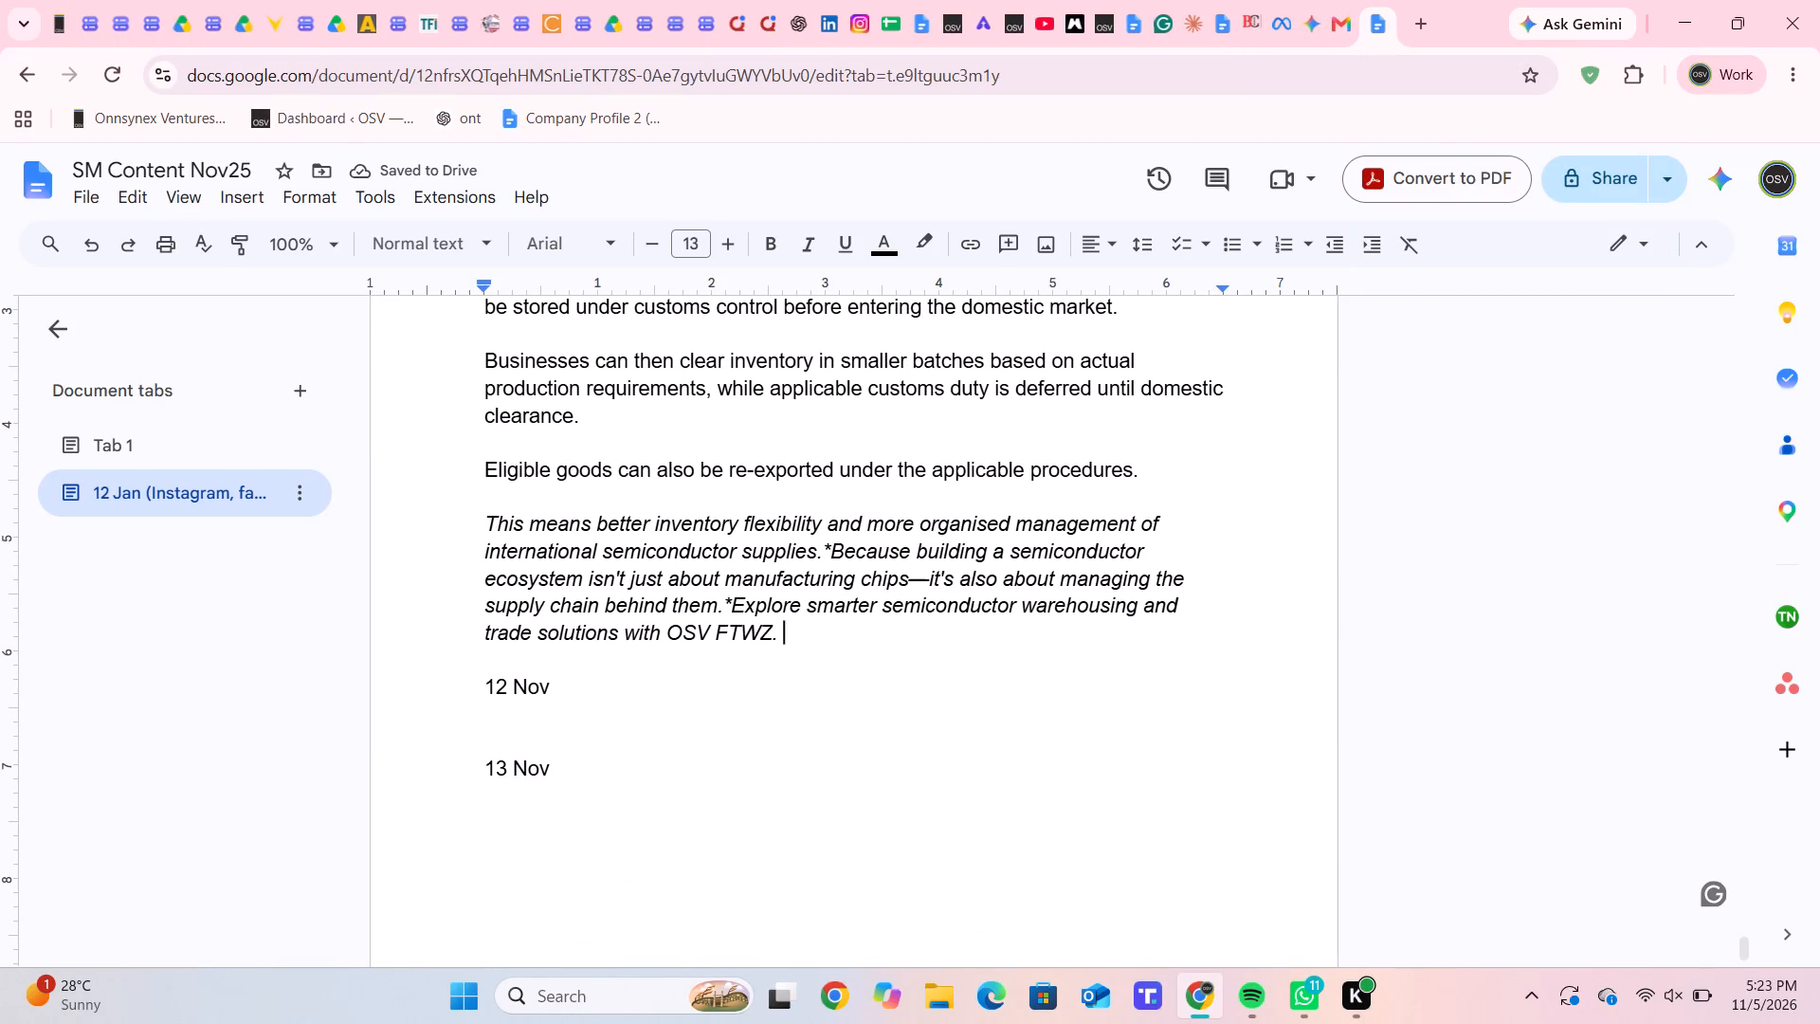
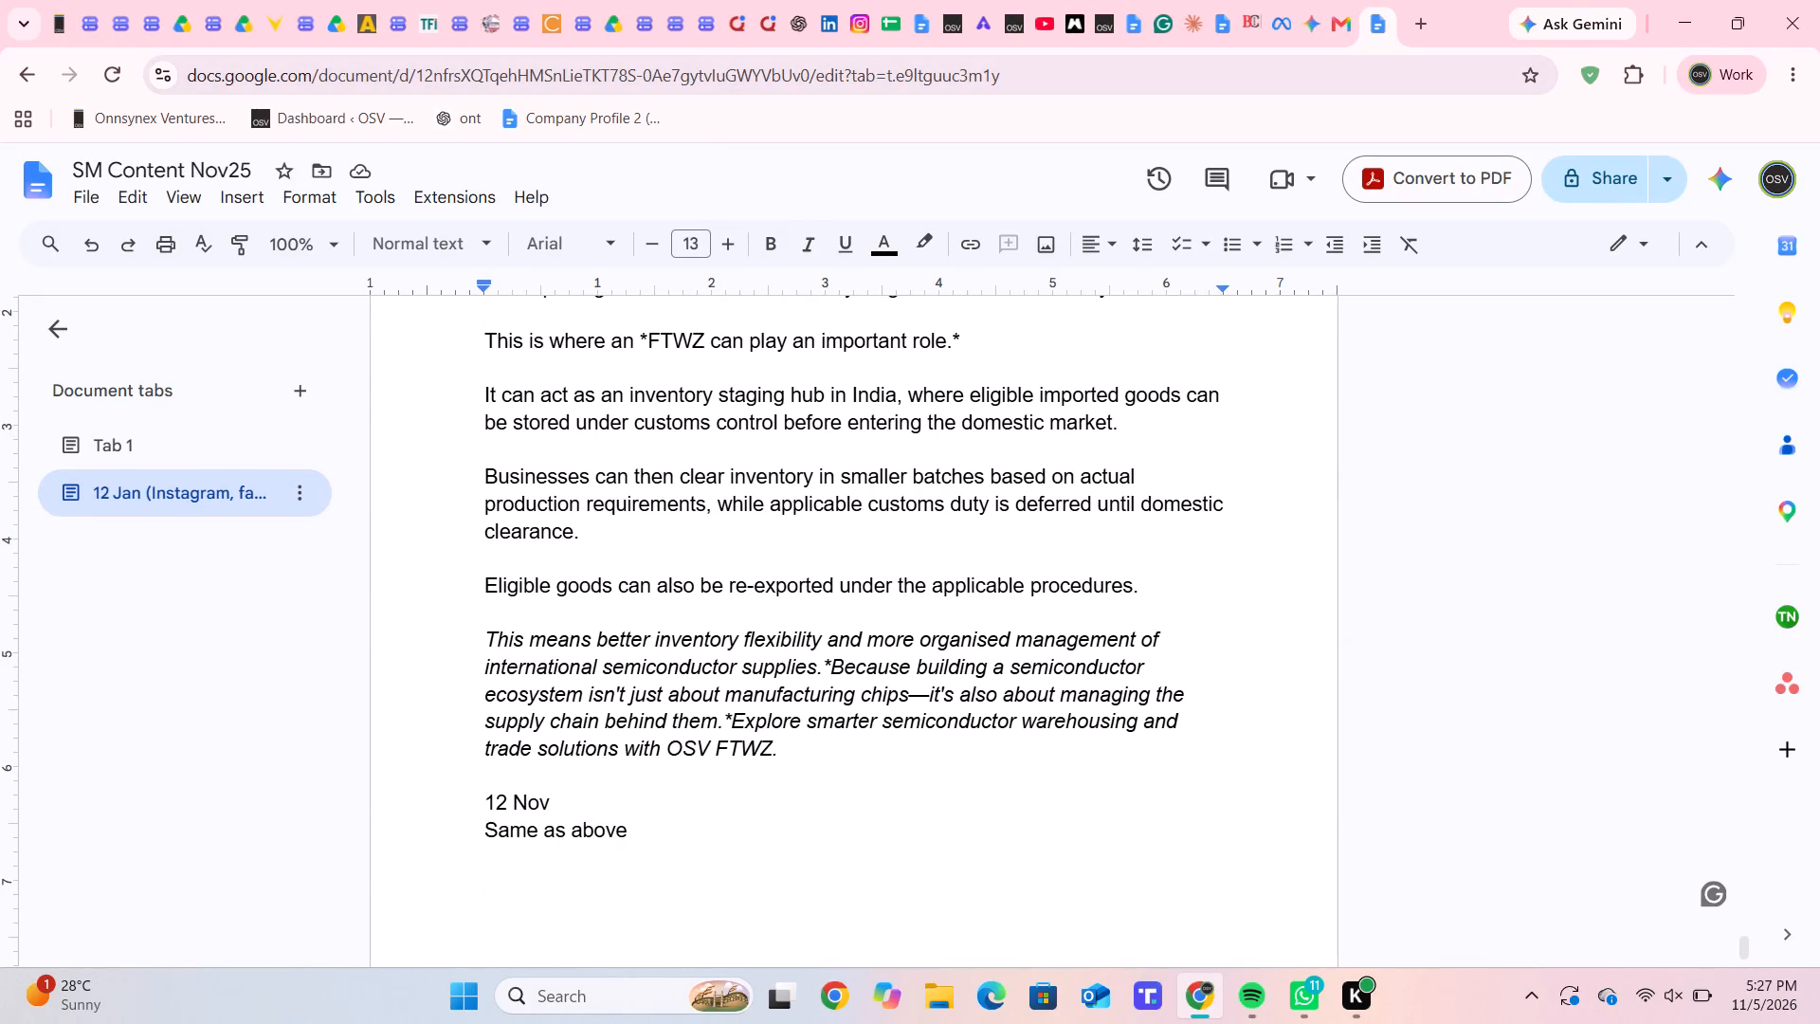
Review the end of the SM Content Nov25 captions and return to the checklist on the doer dashboard.
scroll(828, 613, "up", 2)
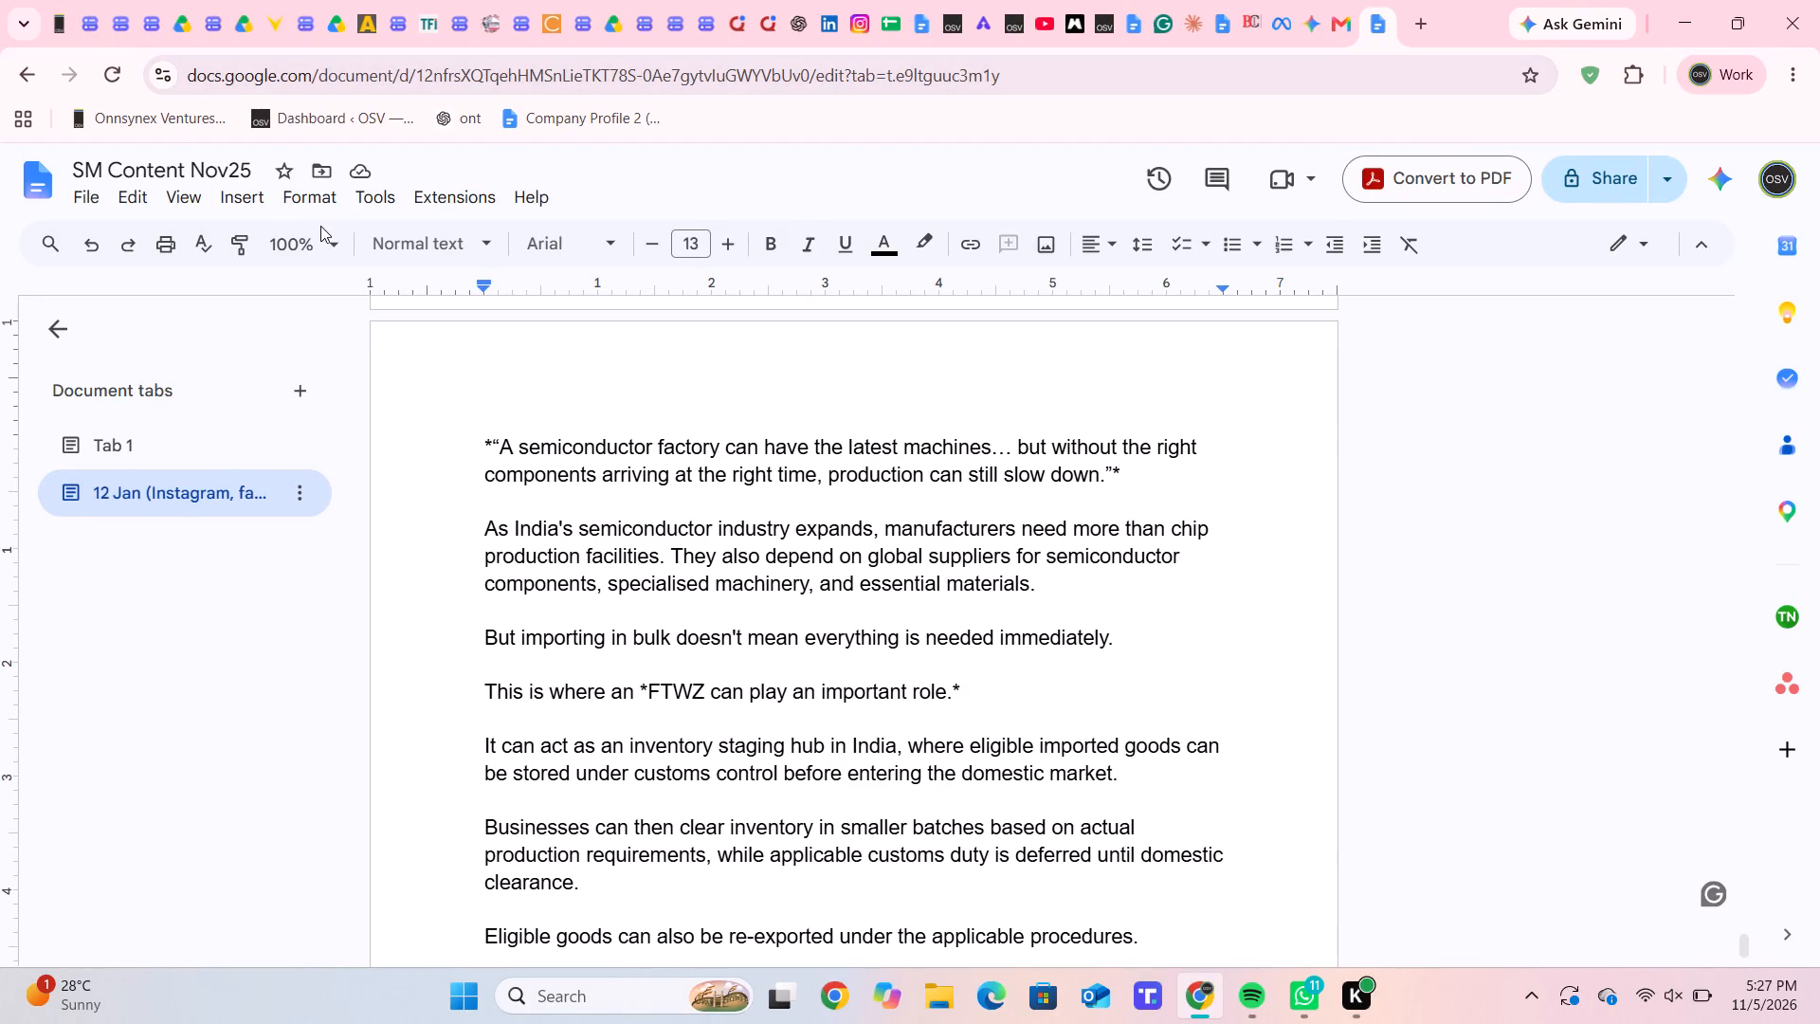
left_click(45, 10)
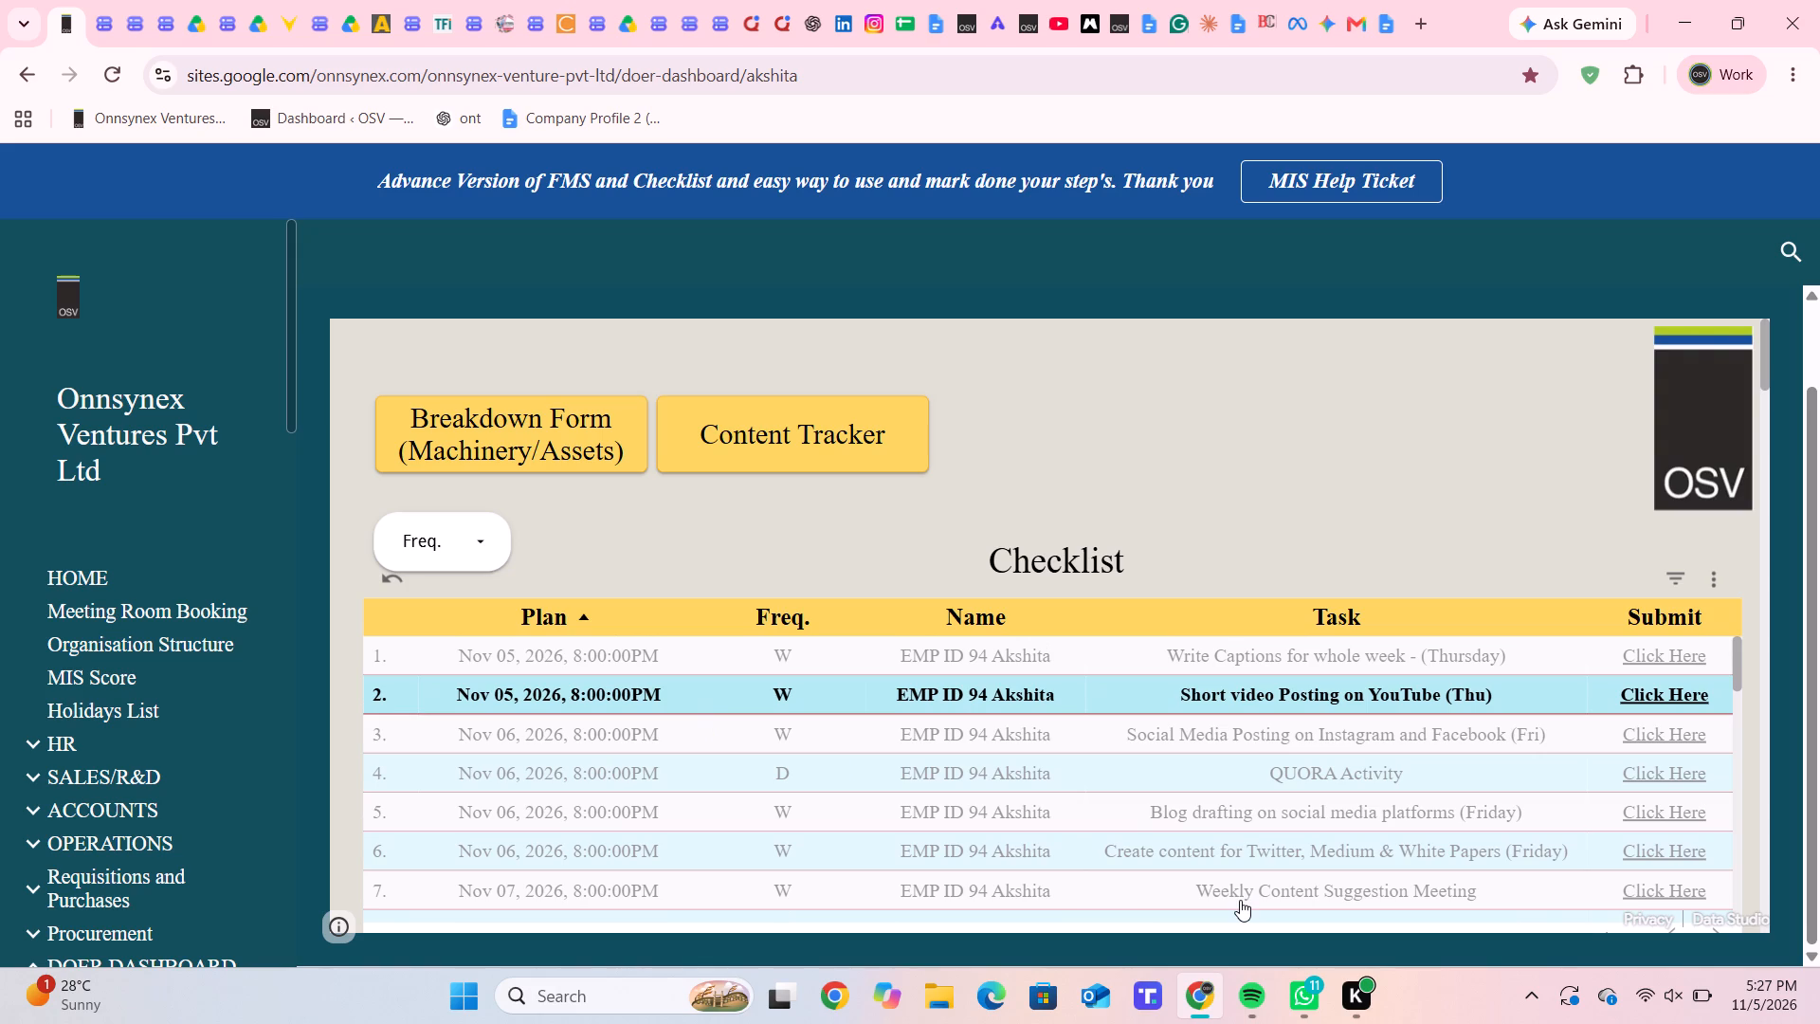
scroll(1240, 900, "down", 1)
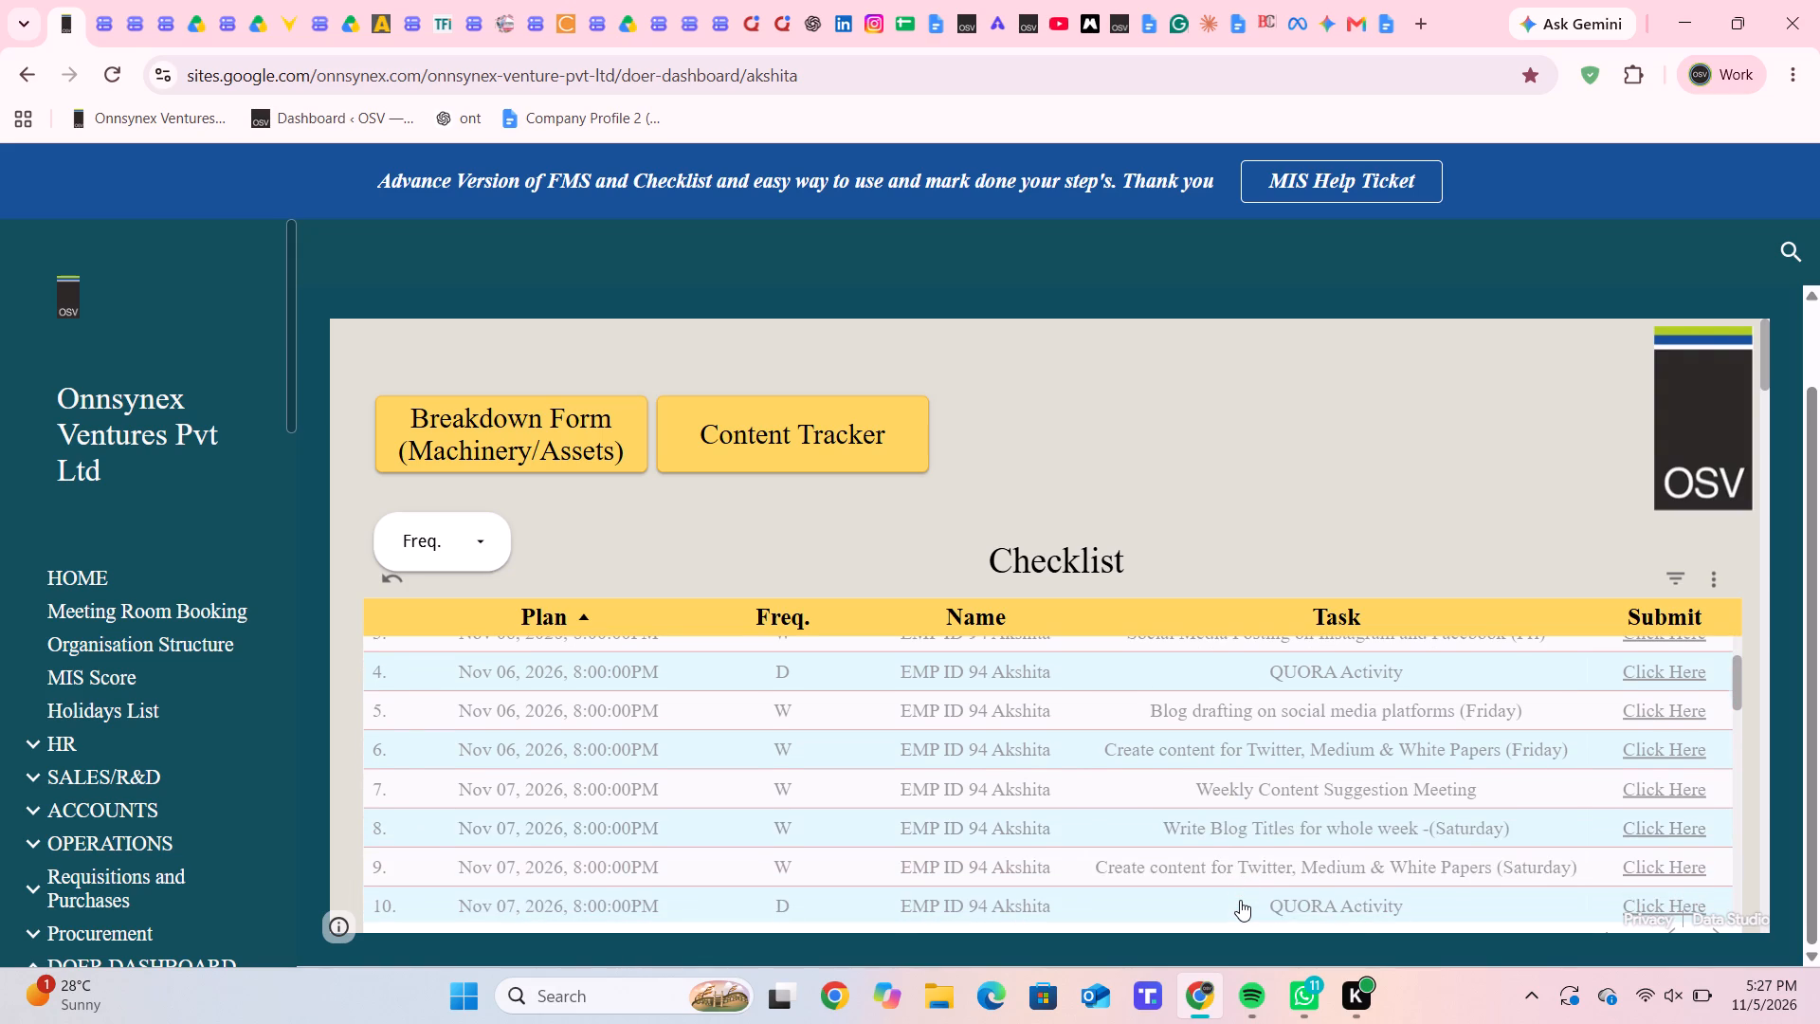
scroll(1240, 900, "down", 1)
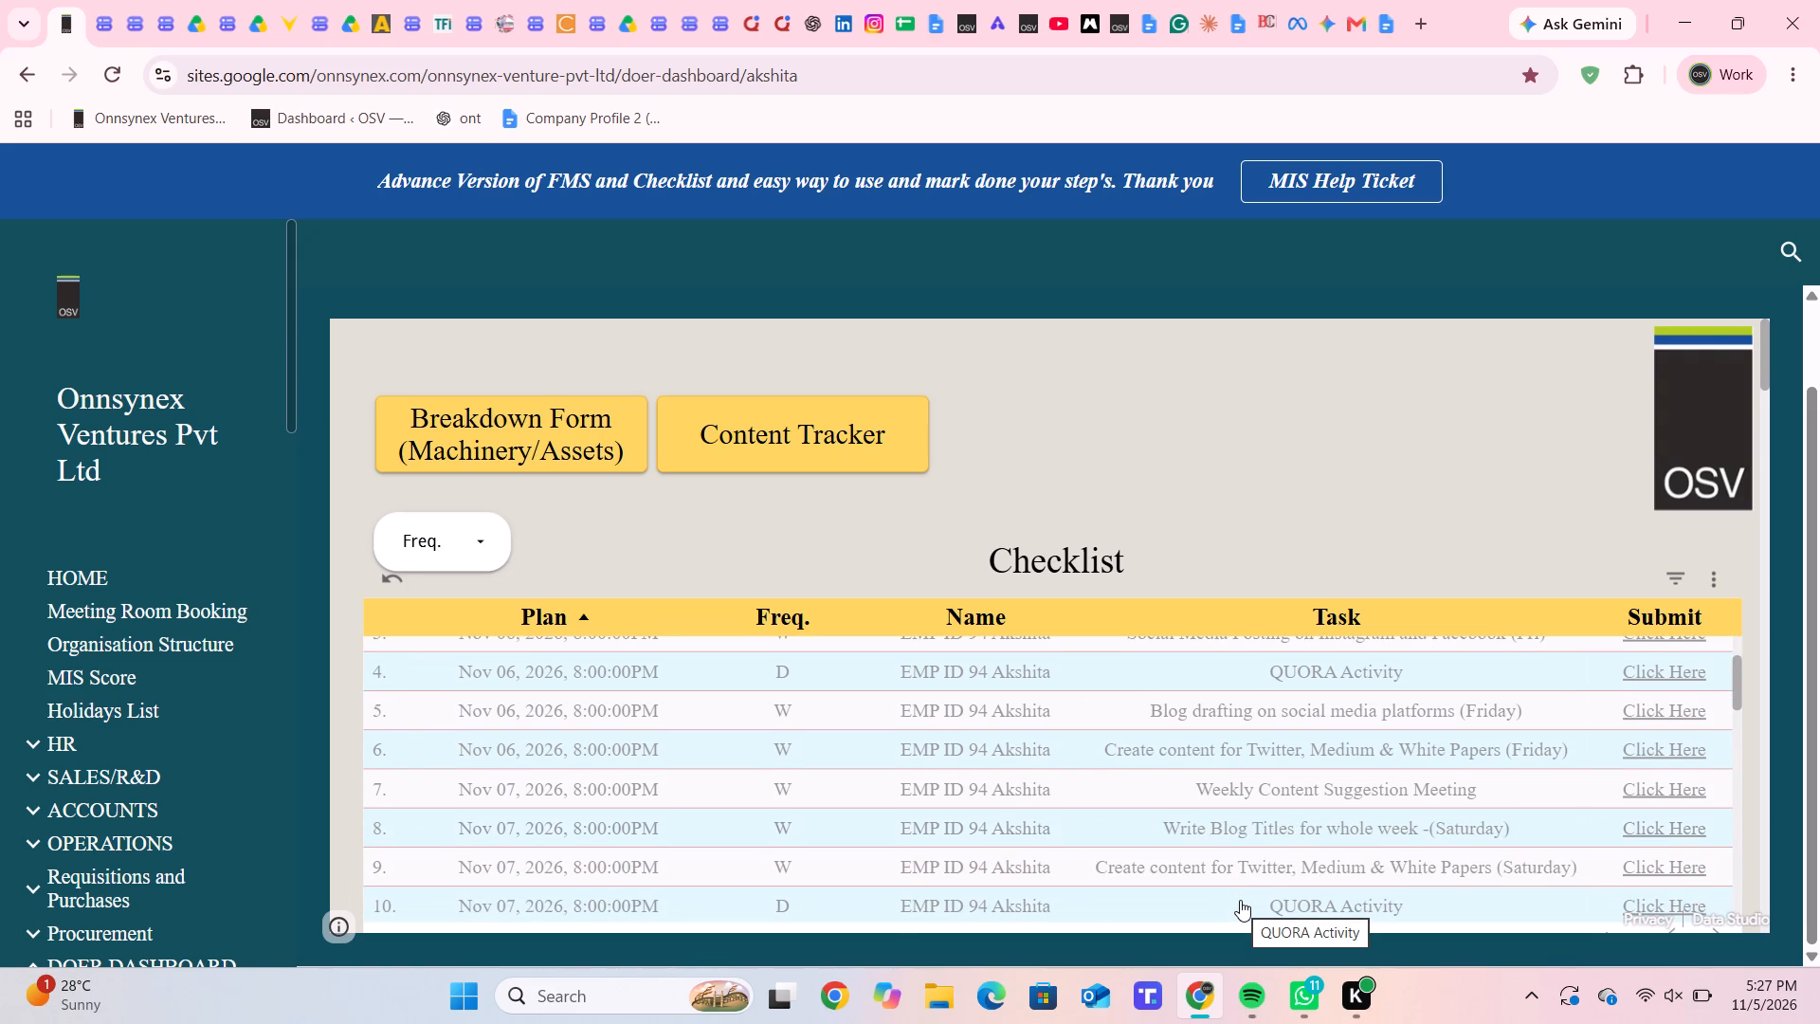